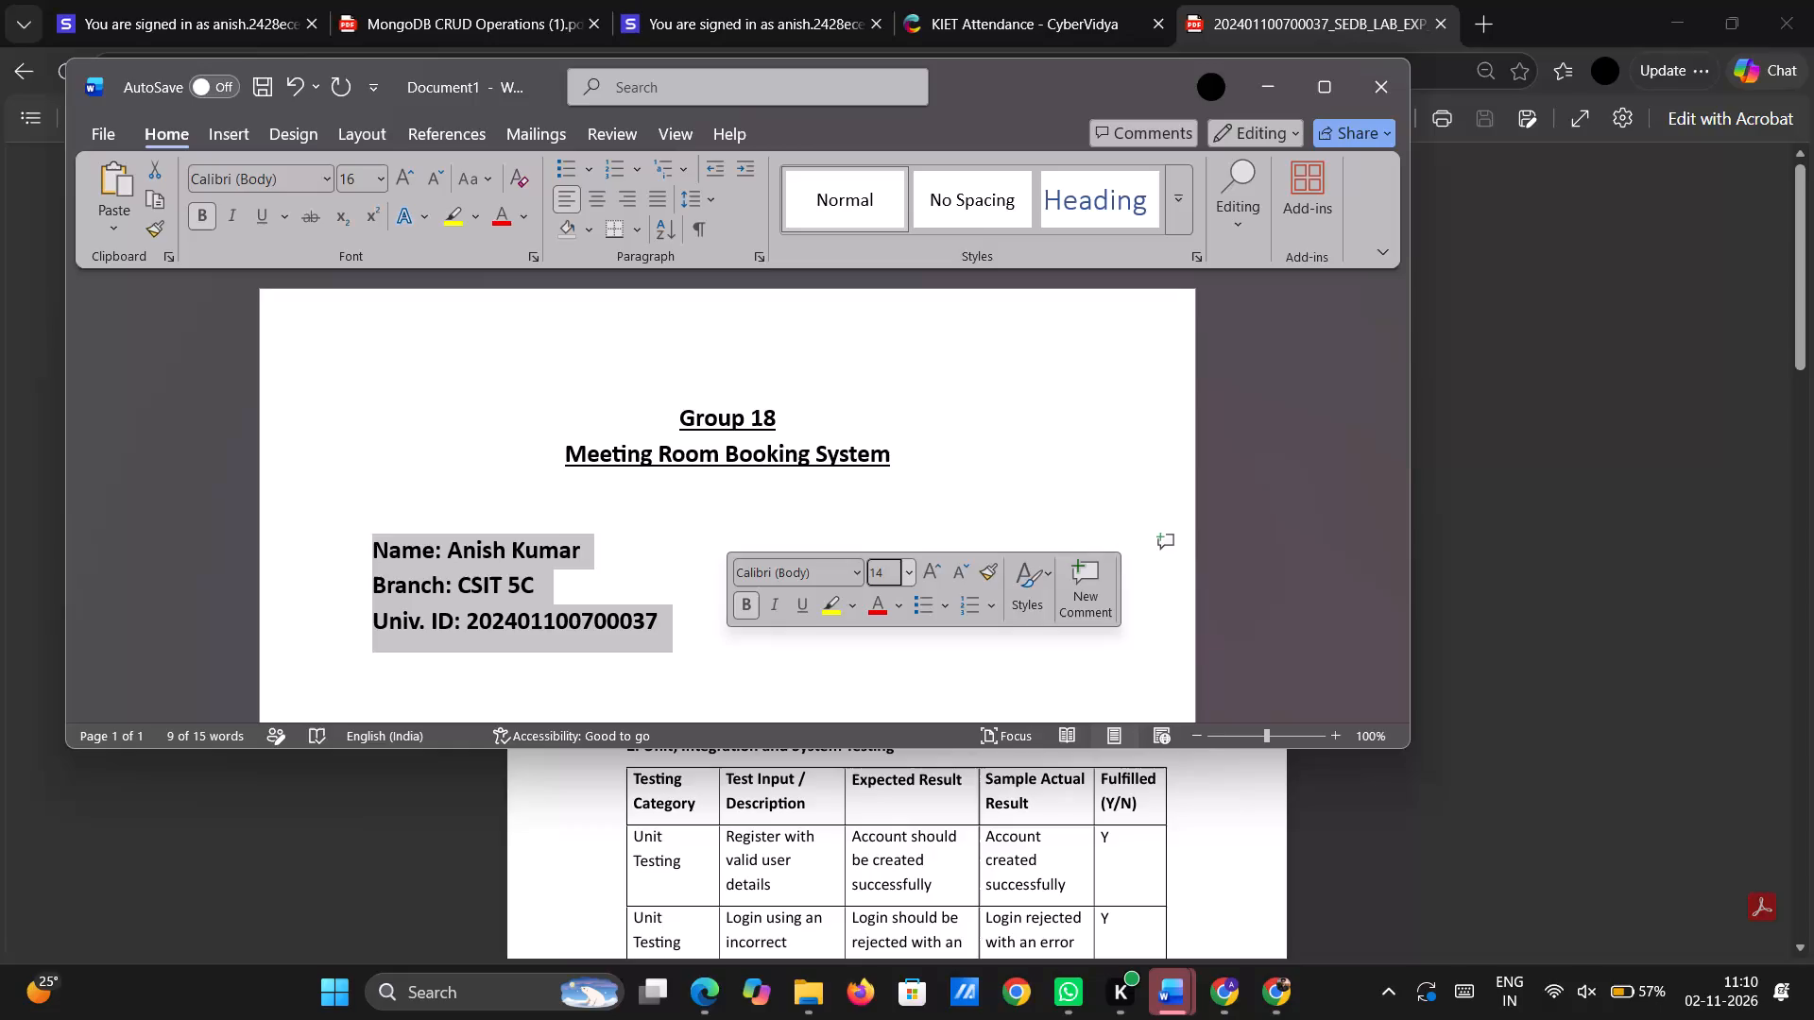
# Add two line breaks after the Univ. ID line in the Word document.
pyautogui.click(643, 610)
pyautogui.click(630, 610)
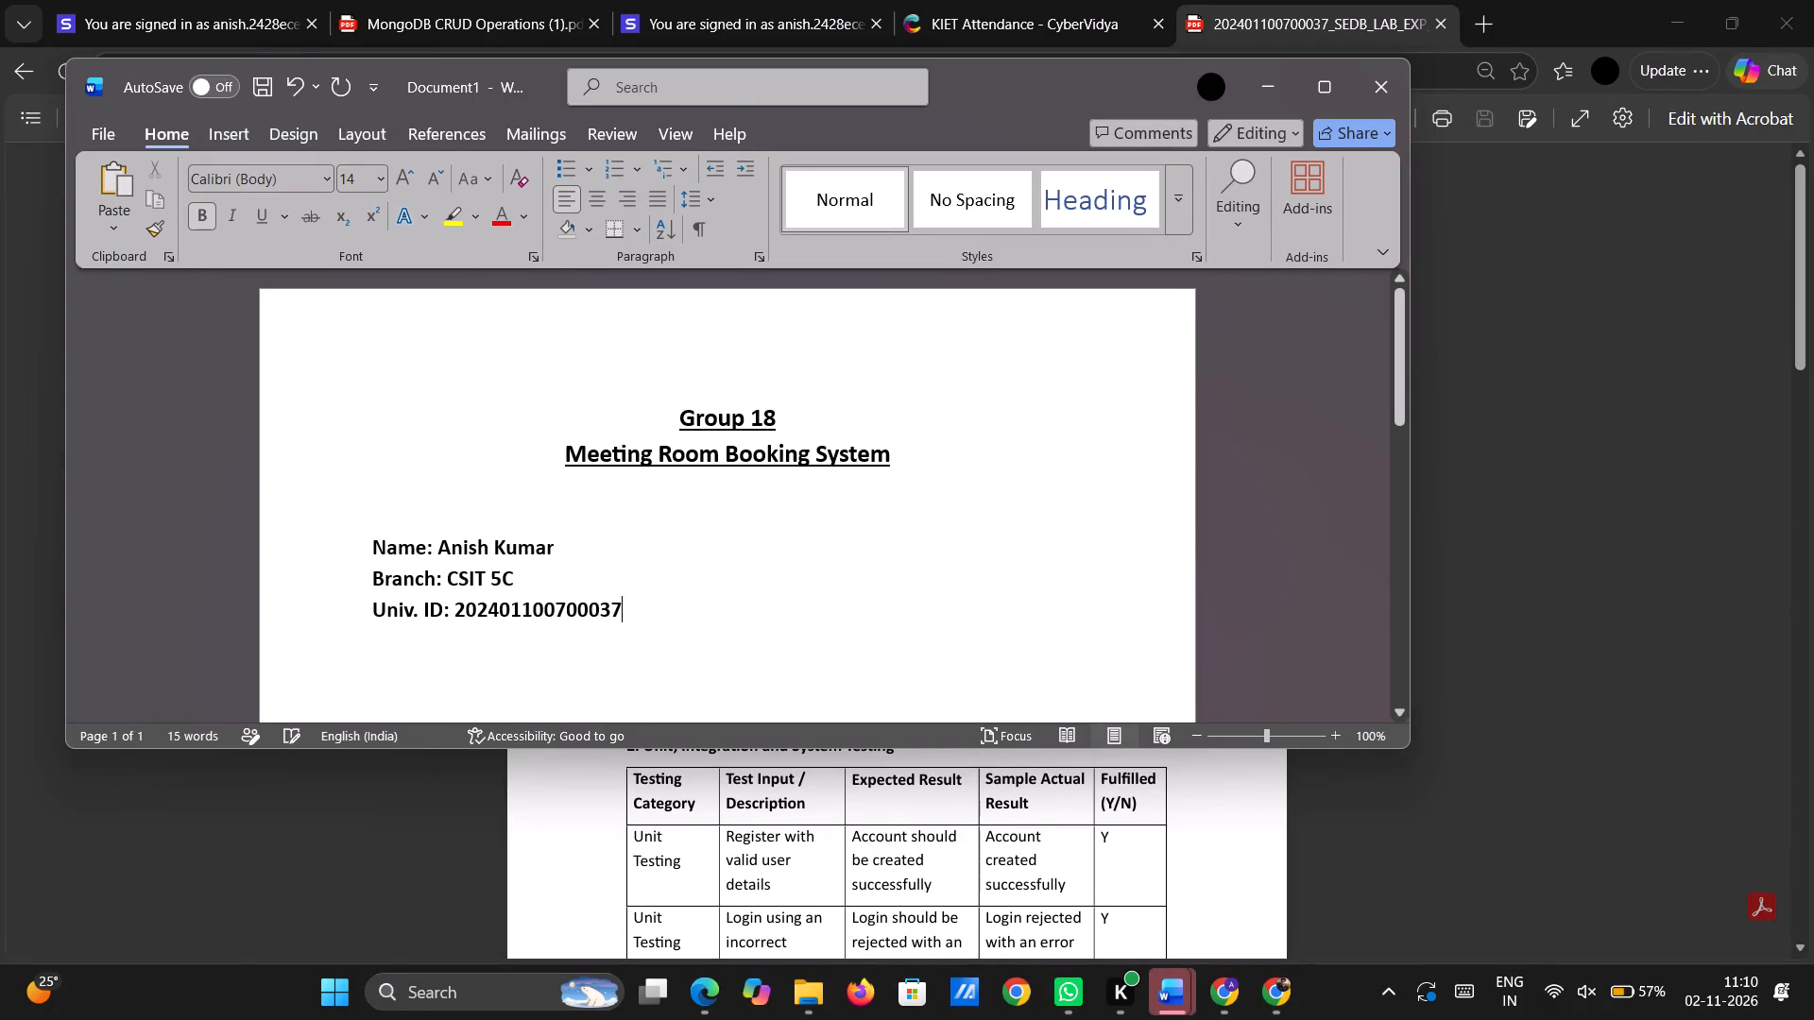
pyautogui.hotkey('shift', 'Return')
pyautogui.hotkey('shift', 'Return')
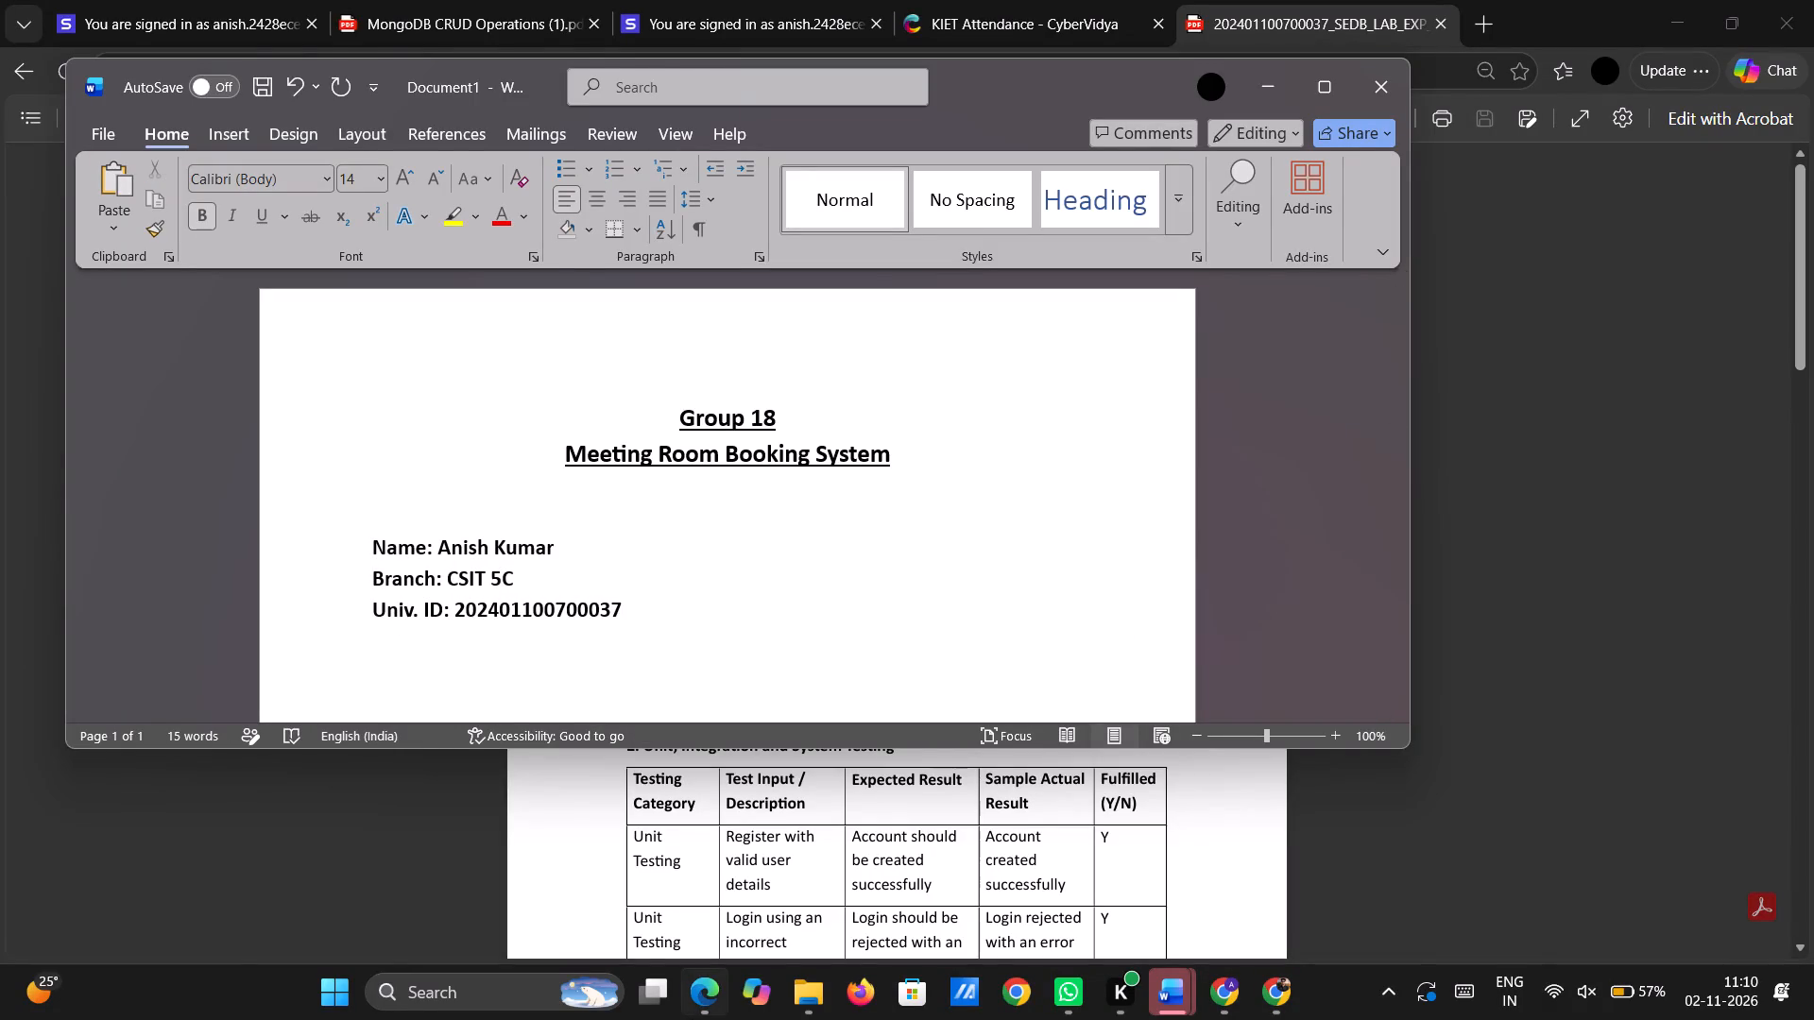
# Switch to the experiment 11 PDF in Edge and copy the "SEDP LAB" heading.
pyautogui.click(701, 998)
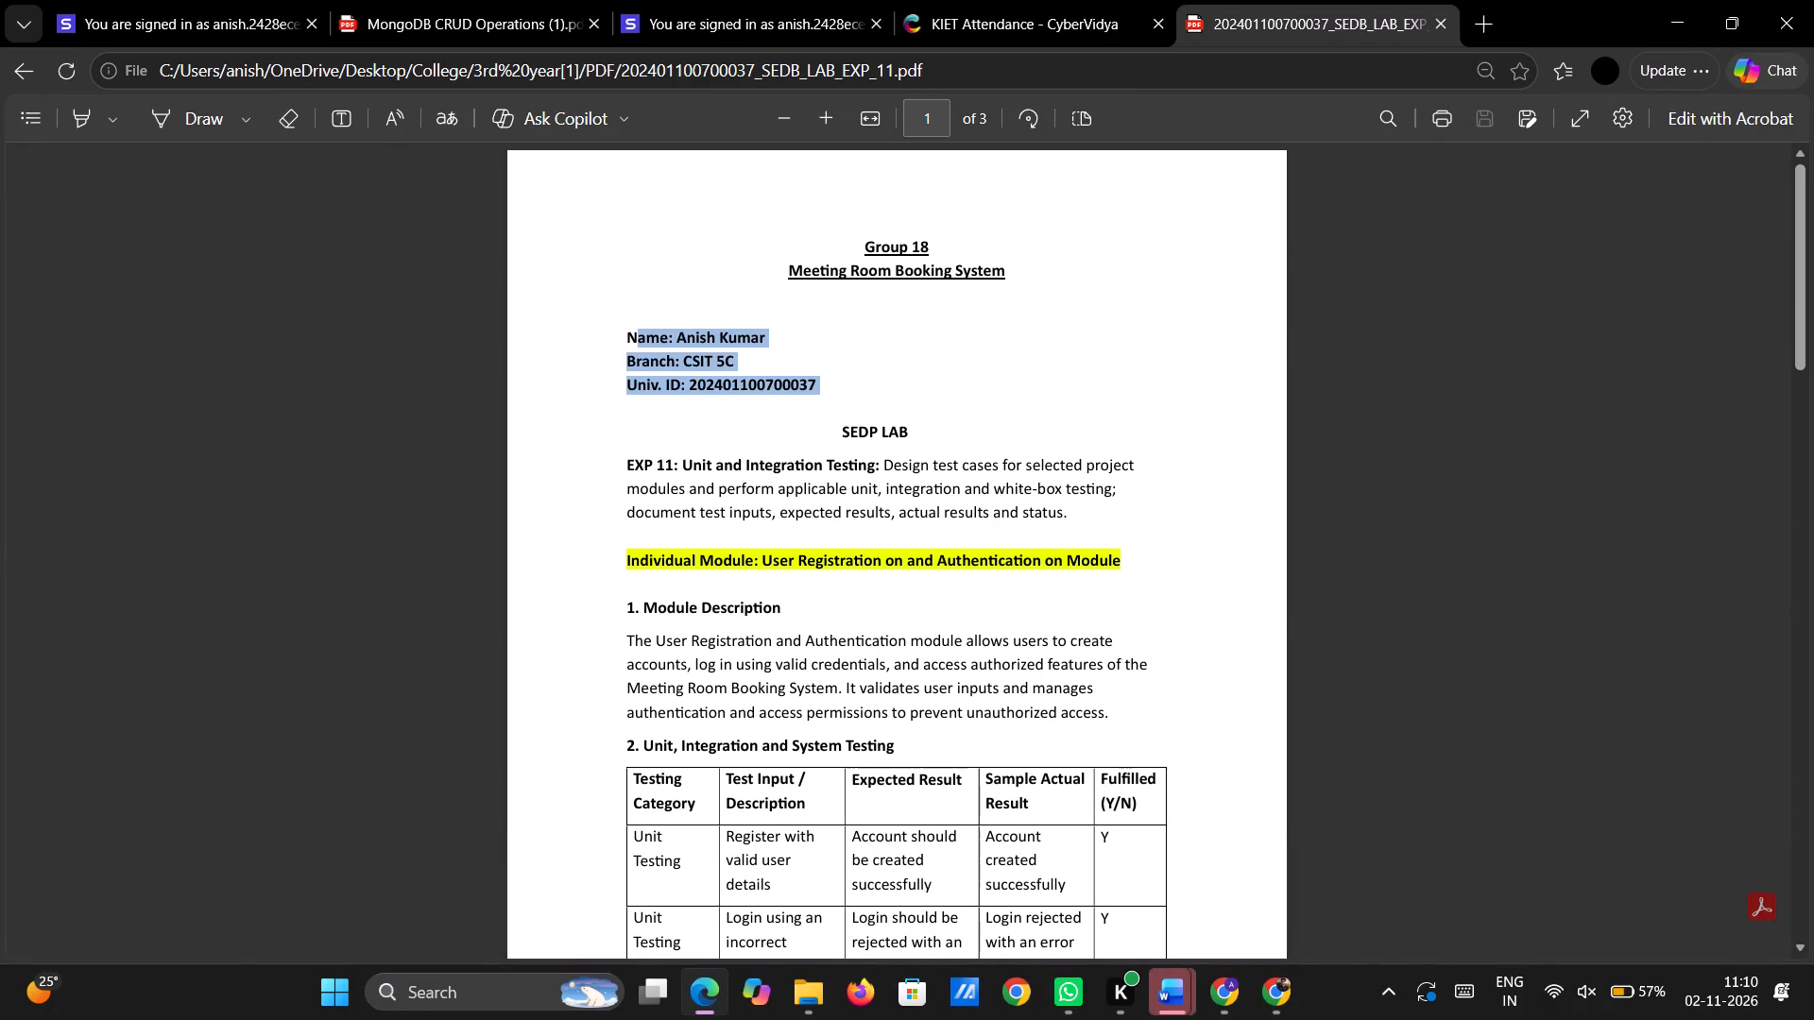
pyautogui.moveTo(911, 430); pyautogui.dragTo(827, 429)
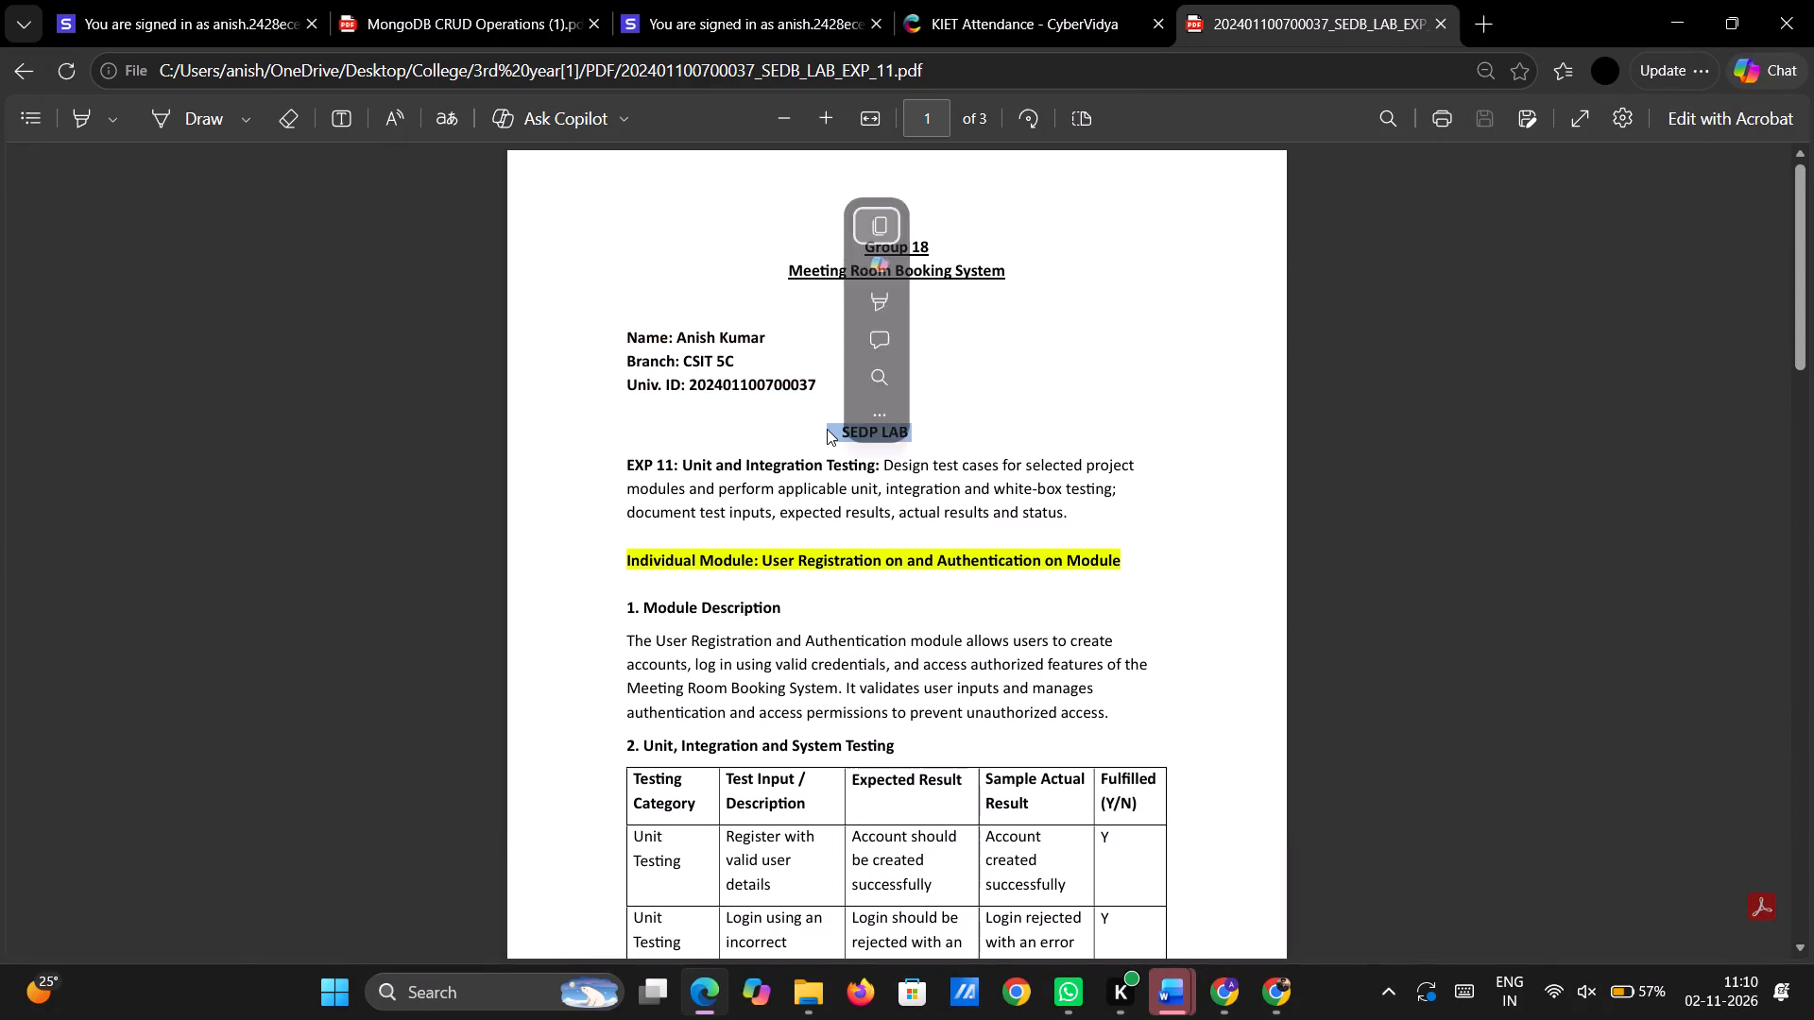
pyautogui.hotkey('ctrl', 'c')
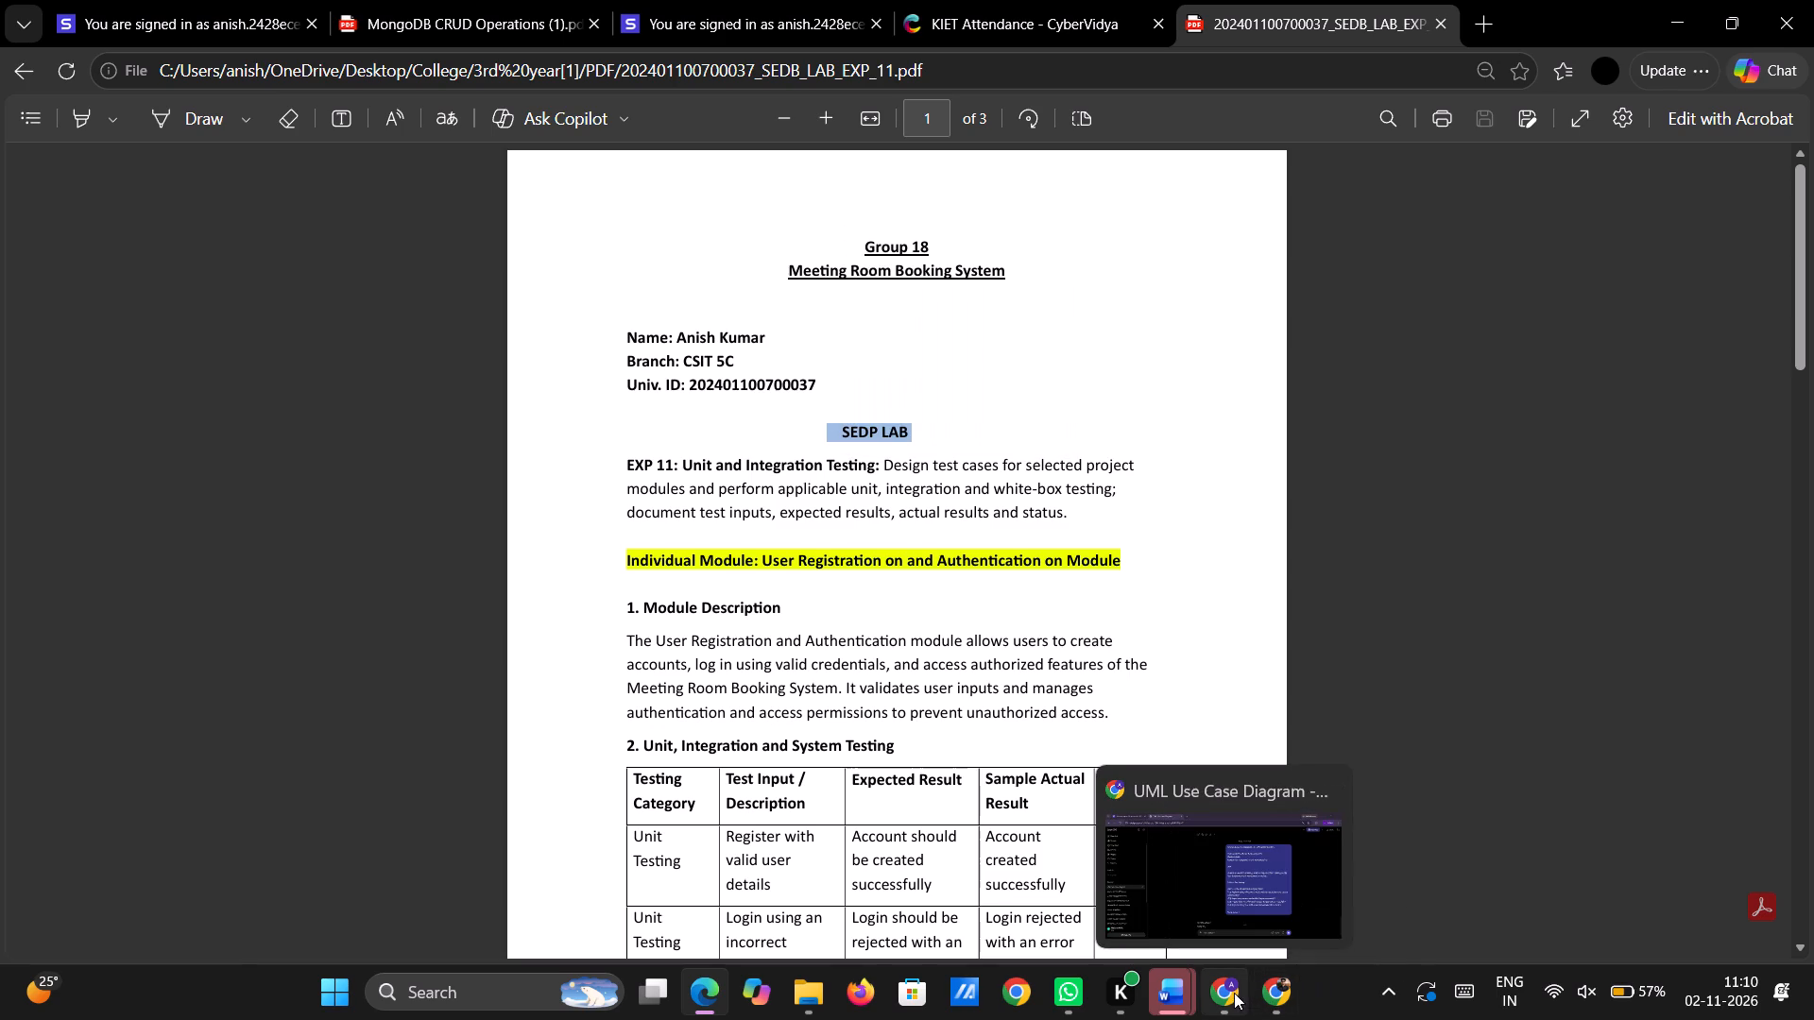
# Arrange the Word document and the Edge PDF side by side, with Word in the left half.
pyautogui.click(962, 605)
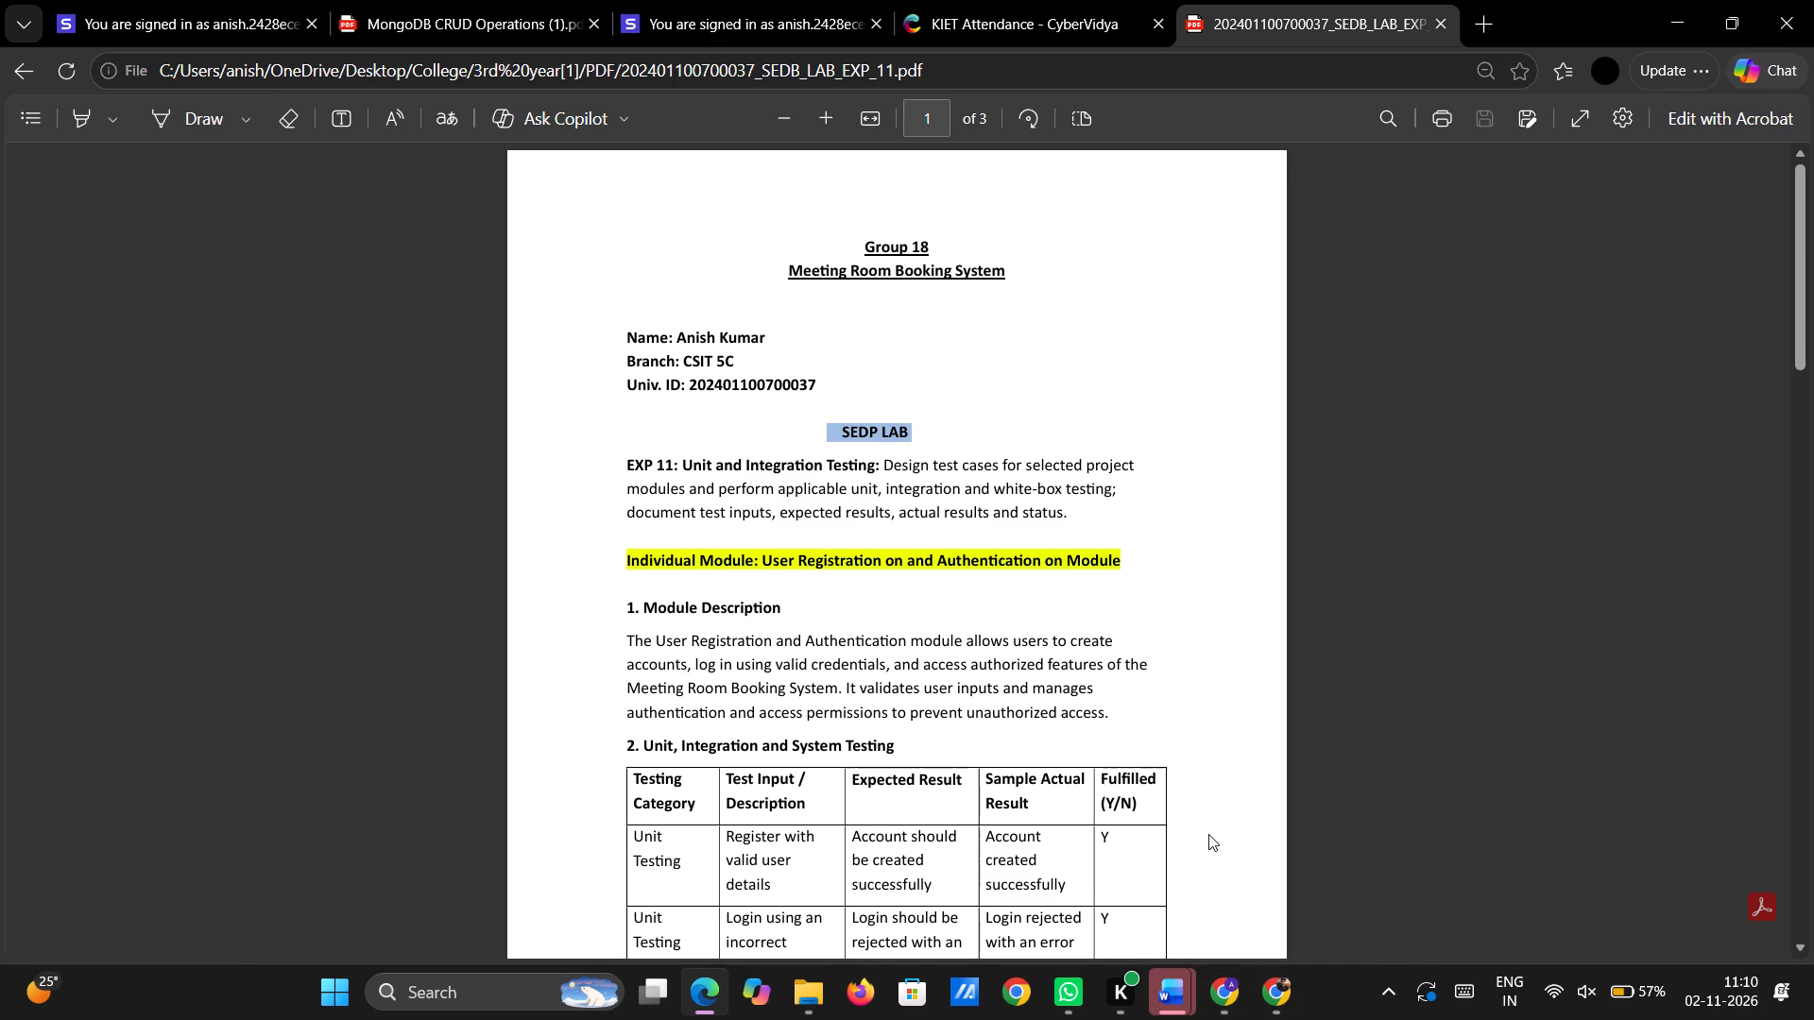
pyautogui.click(1265, 990)
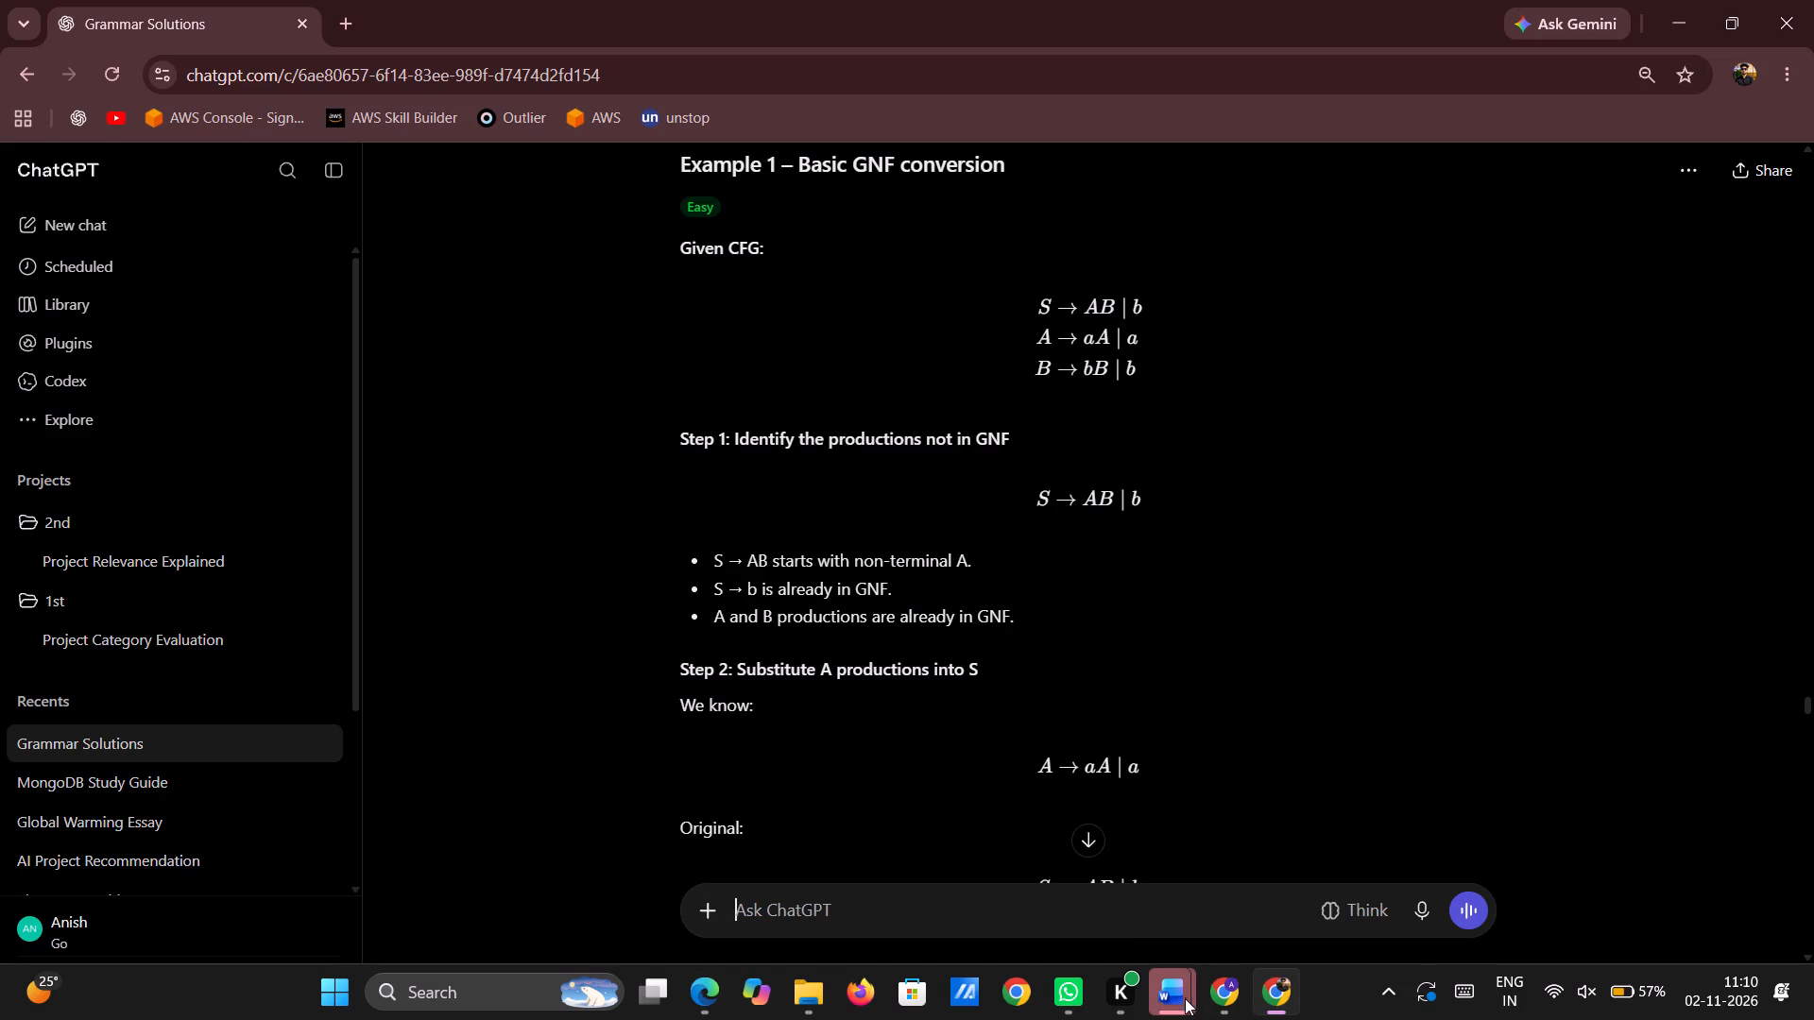
pyautogui.click(1691, 886)
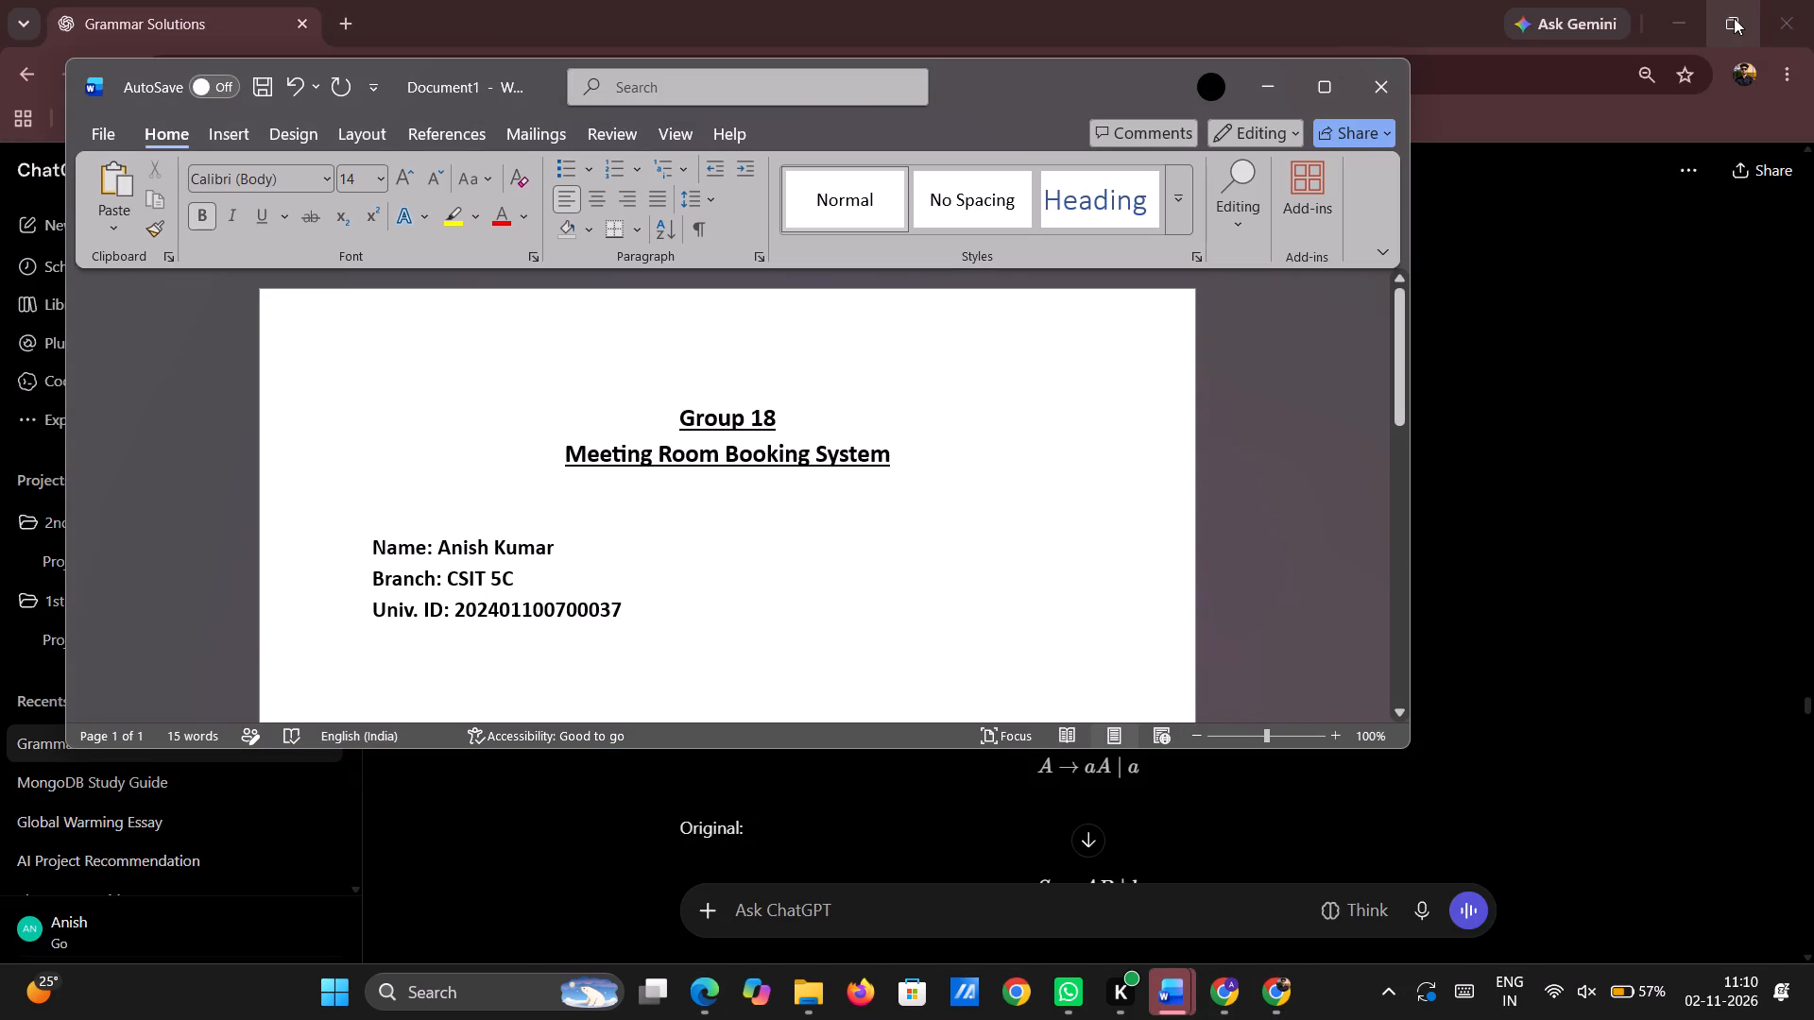
pyautogui.click(1320, 86)
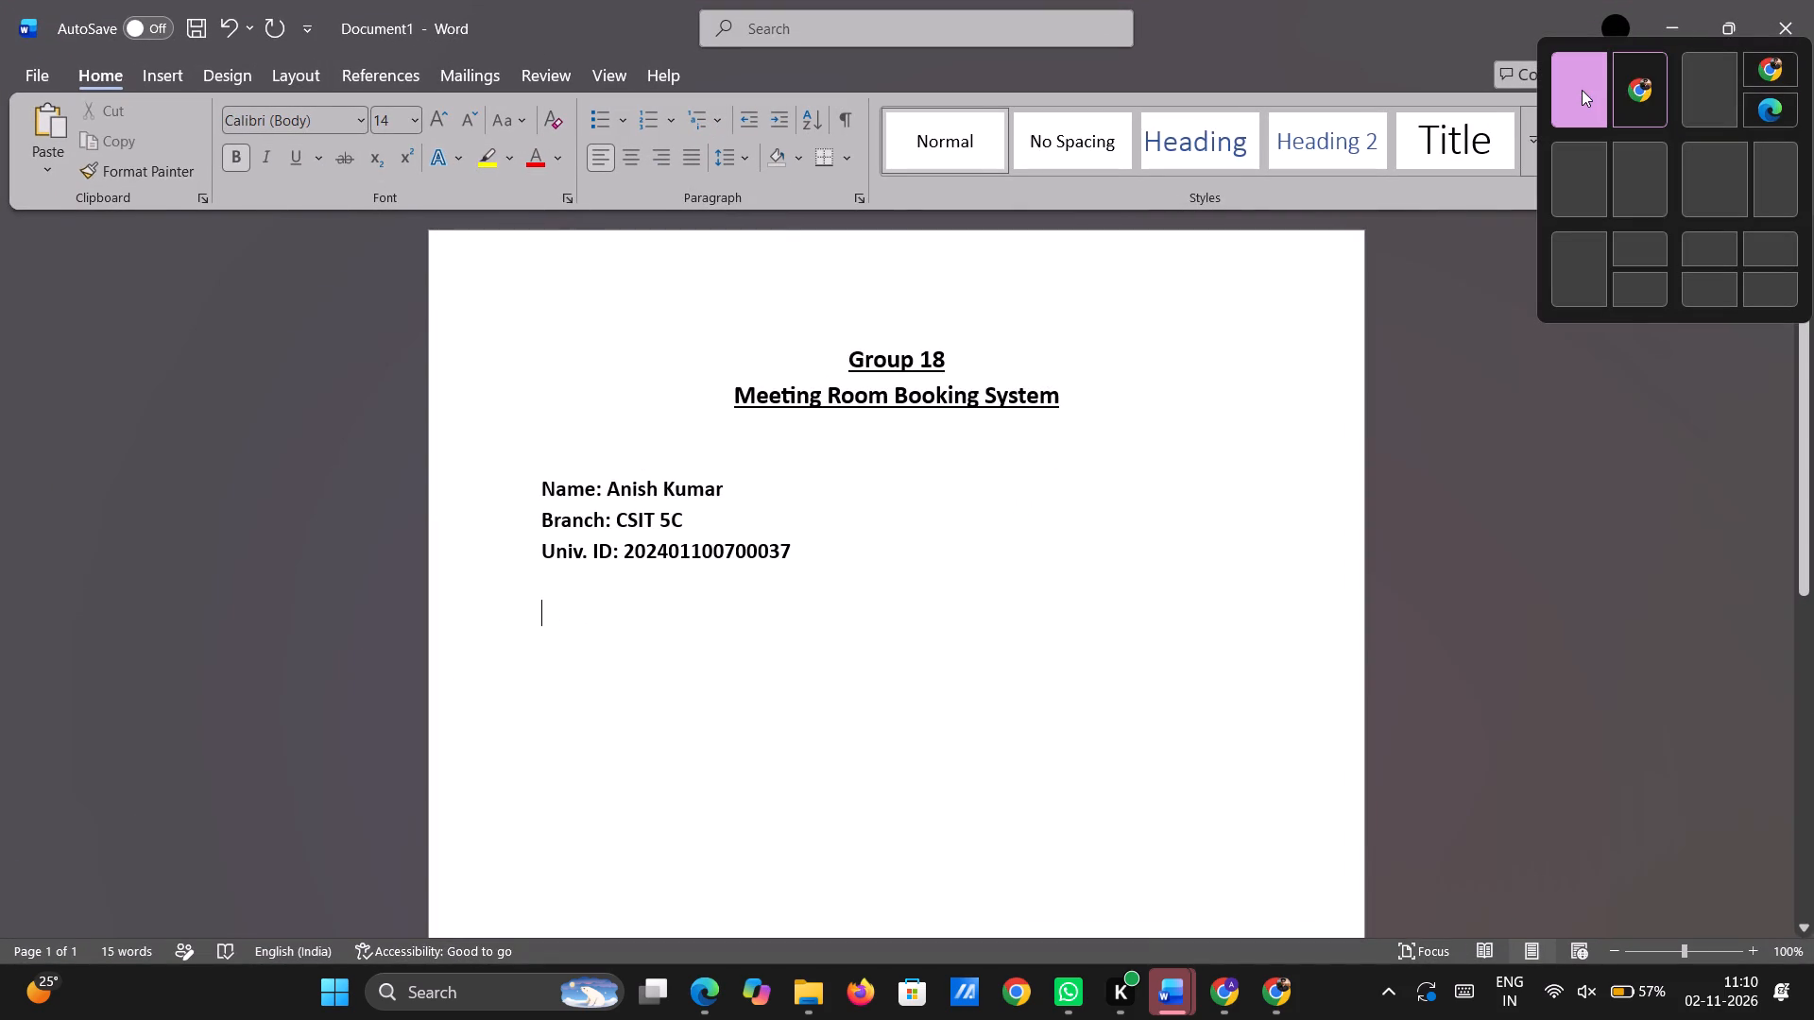
pyautogui.doubleClick(705, 994)
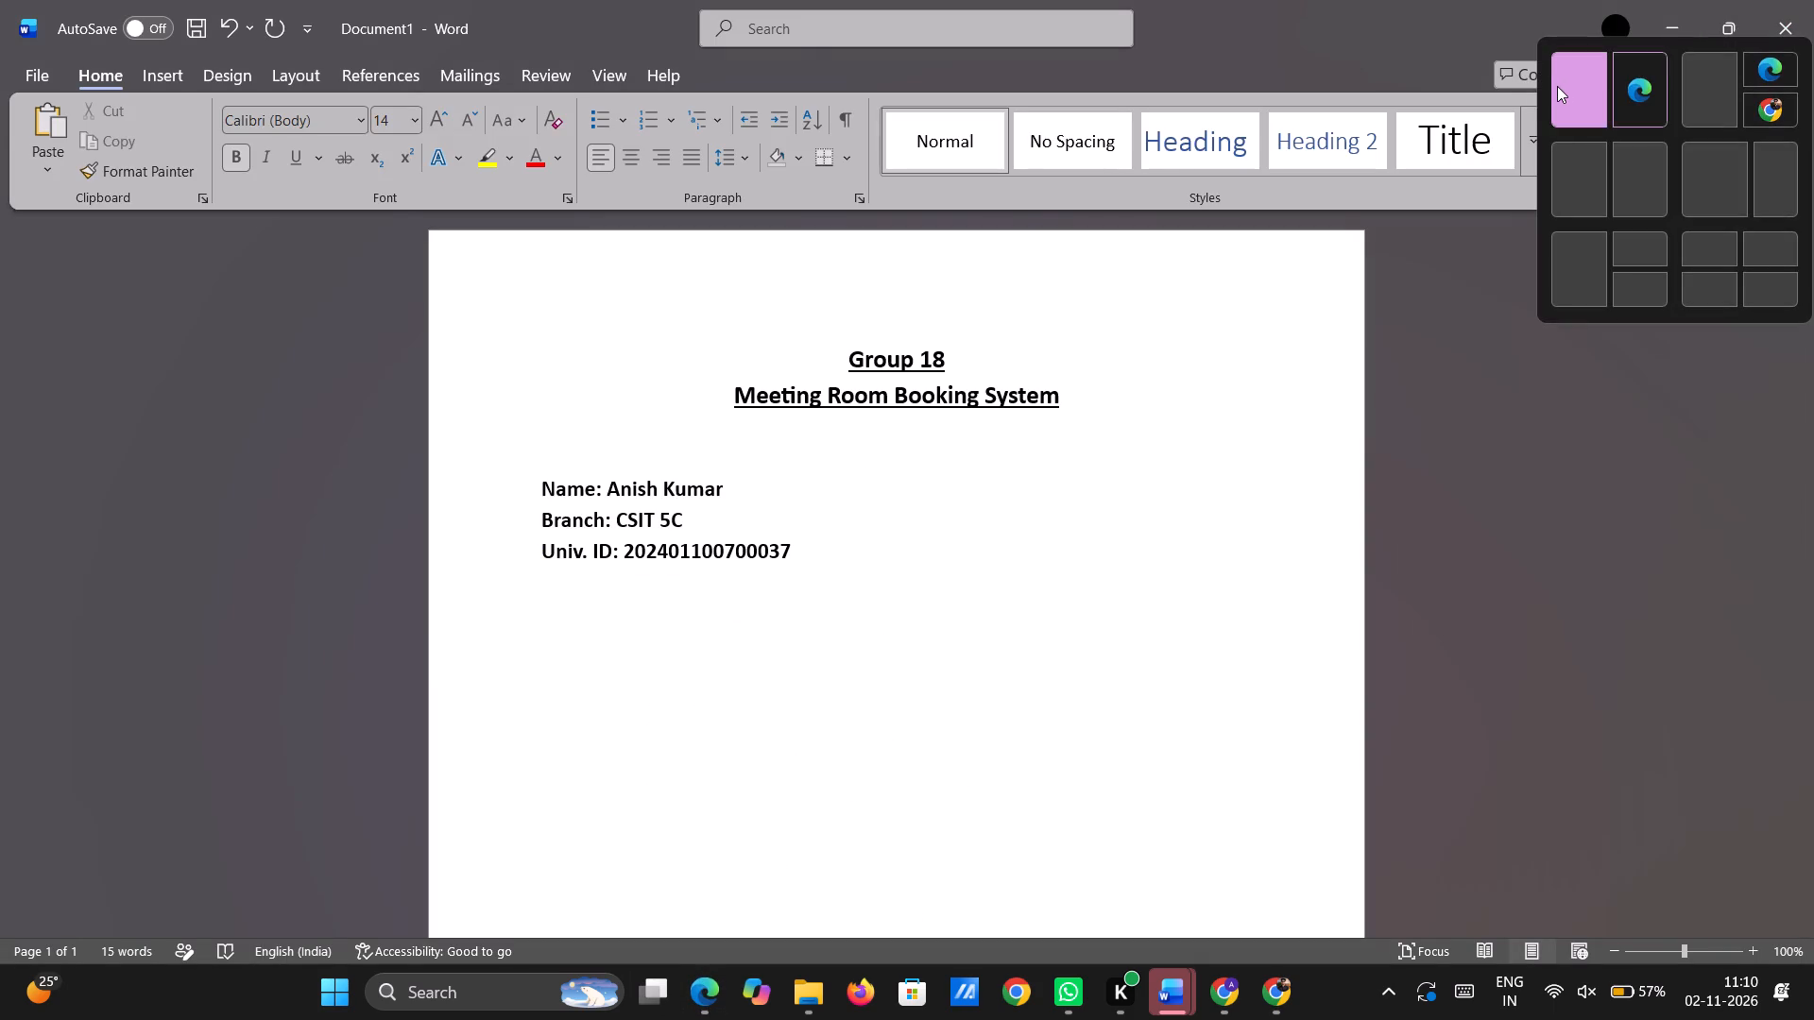
pyautogui.click(1564, 83)
# Paste "SEDP LAB" below the Univ. ID line and shift it to about the page centre with leading spaces.
pyautogui.hotkey('ctrl', 'v')
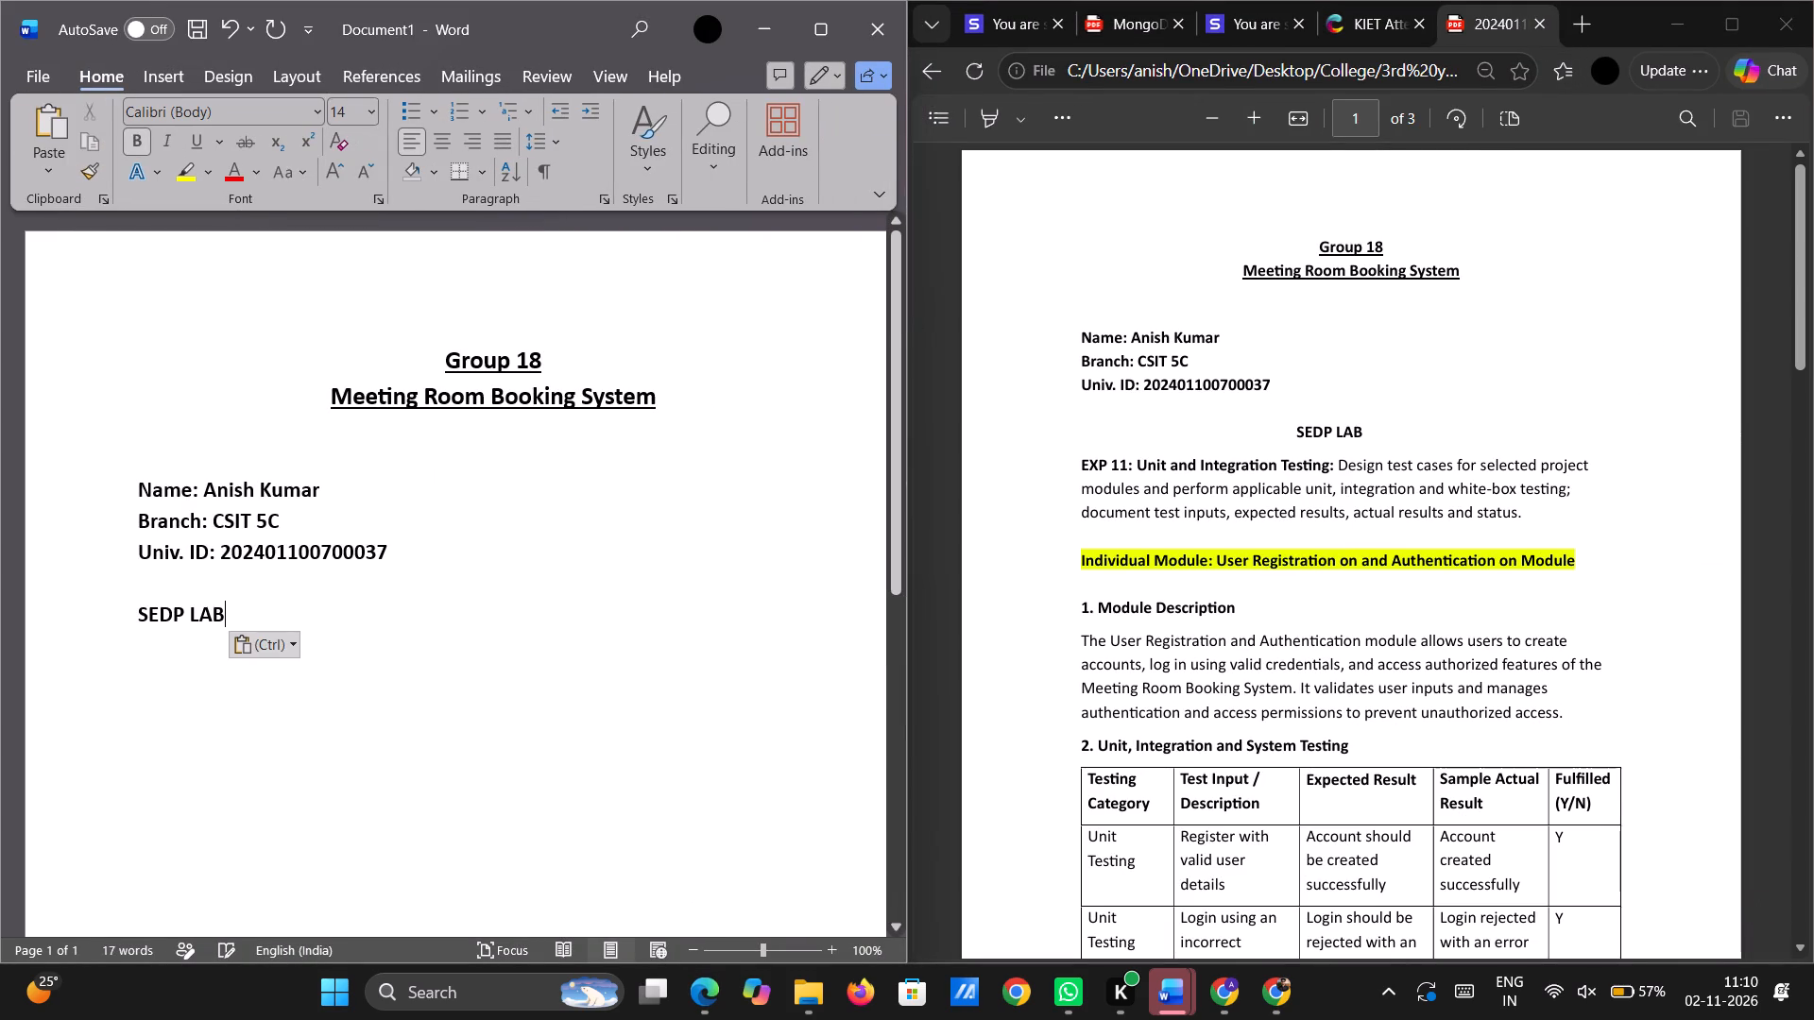
pyautogui.click(145, 618)
pyautogui.press('Left')
pyautogui.press('space')
pyautogui.press('space')
pyautogui.press('space')
pyautogui.press('space')
pyautogui.press('space')
pyautogui.press('space')
pyautogui.press('space')
pyautogui.press('space')
pyautogui.press('space')
pyautogui.press('space')
pyautogui.press('space')
pyautogui.press('space')
pyautogui.press('space')
pyautogui.press('space')
pyautogui.press('space')
pyautogui.press('space')
pyautogui.press('space')
pyautogui.press('space')
pyautogui.press('space')
pyautogui.press('space')
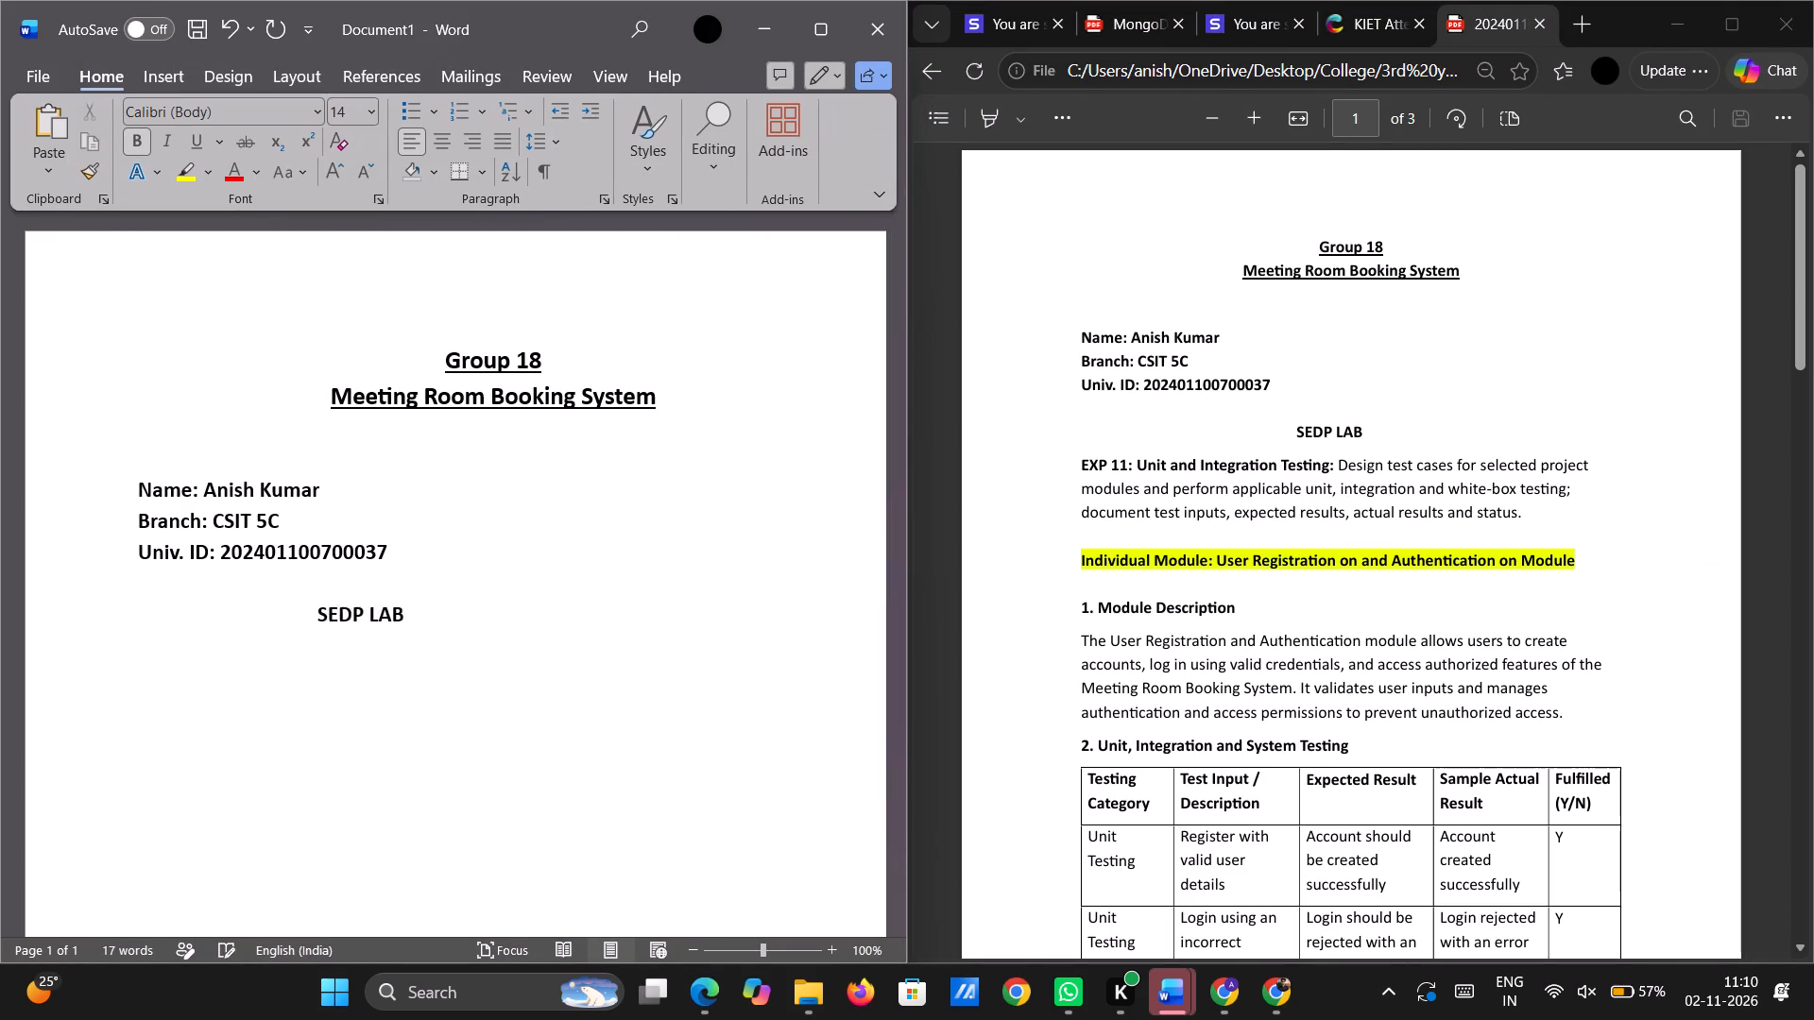
pyautogui.press('BackSpace')
pyautogui.press('BackSpace')
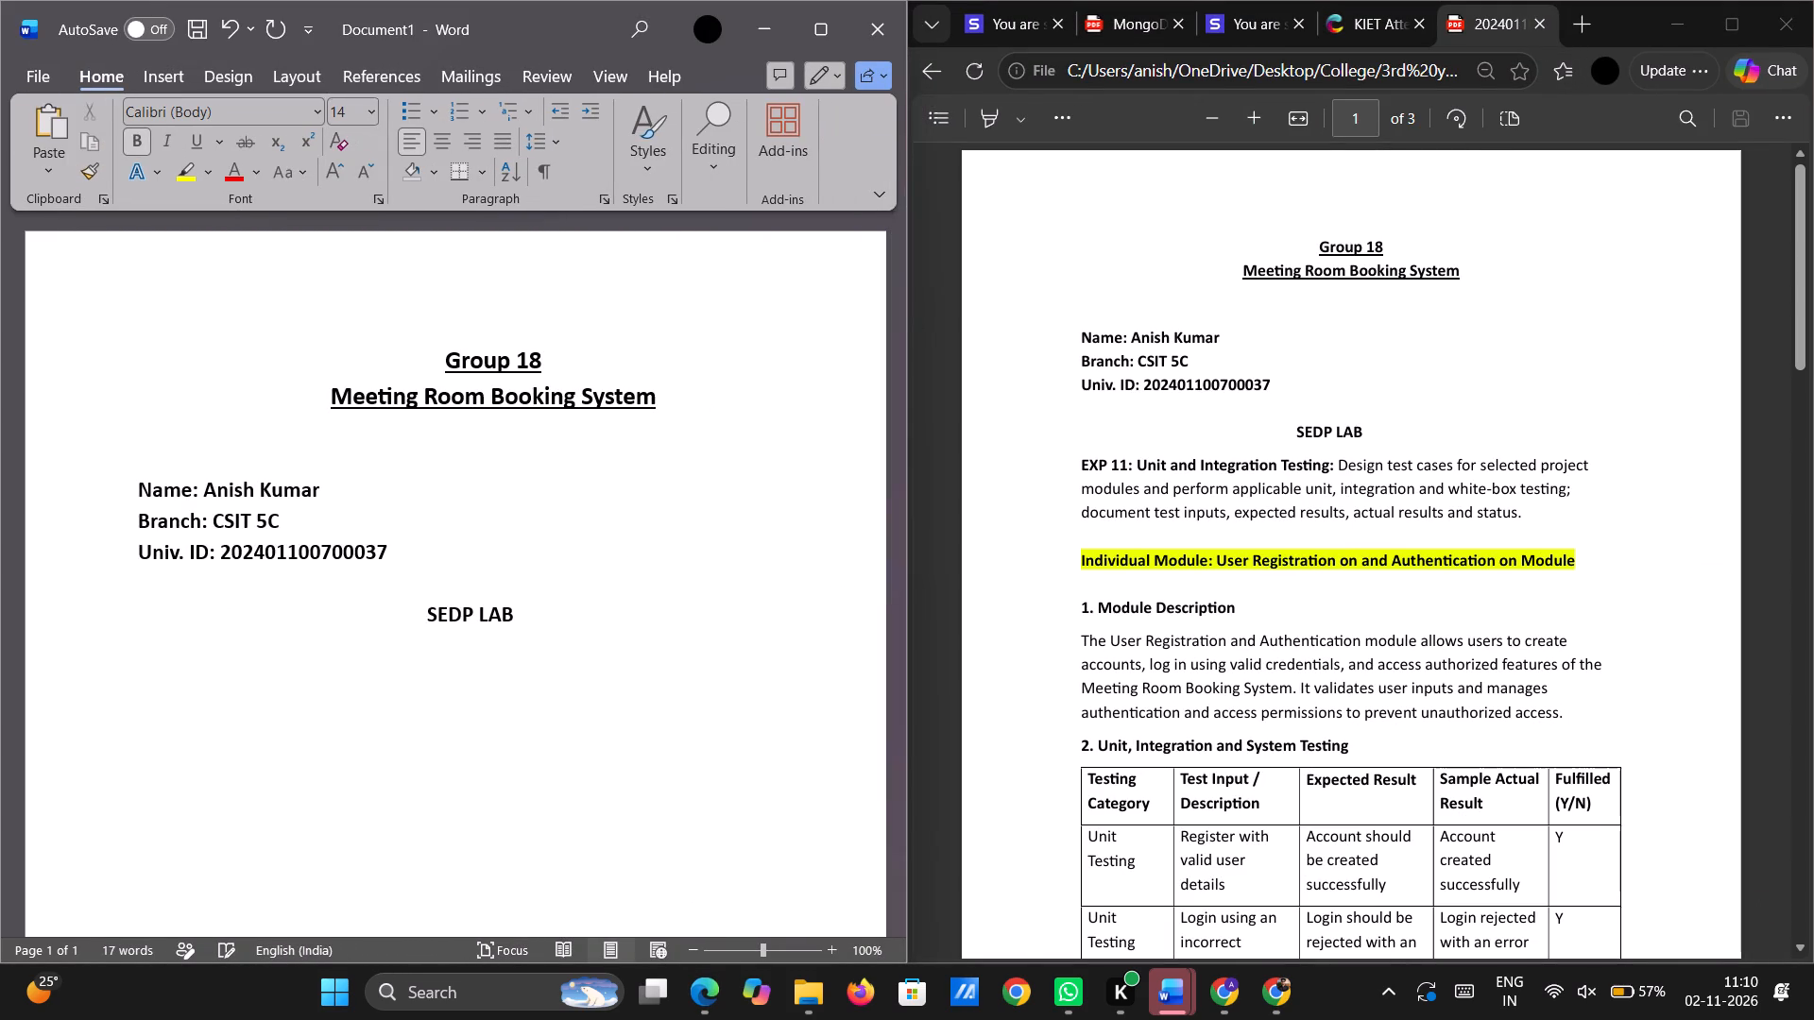
pyautogui.press('BackSpace')
# Copy the title "EXP 11: Unit and Integration Testing:" from the PDF and paste it on a new line below SEDP LAB.
pyautogui.doubleClick(138, 662)
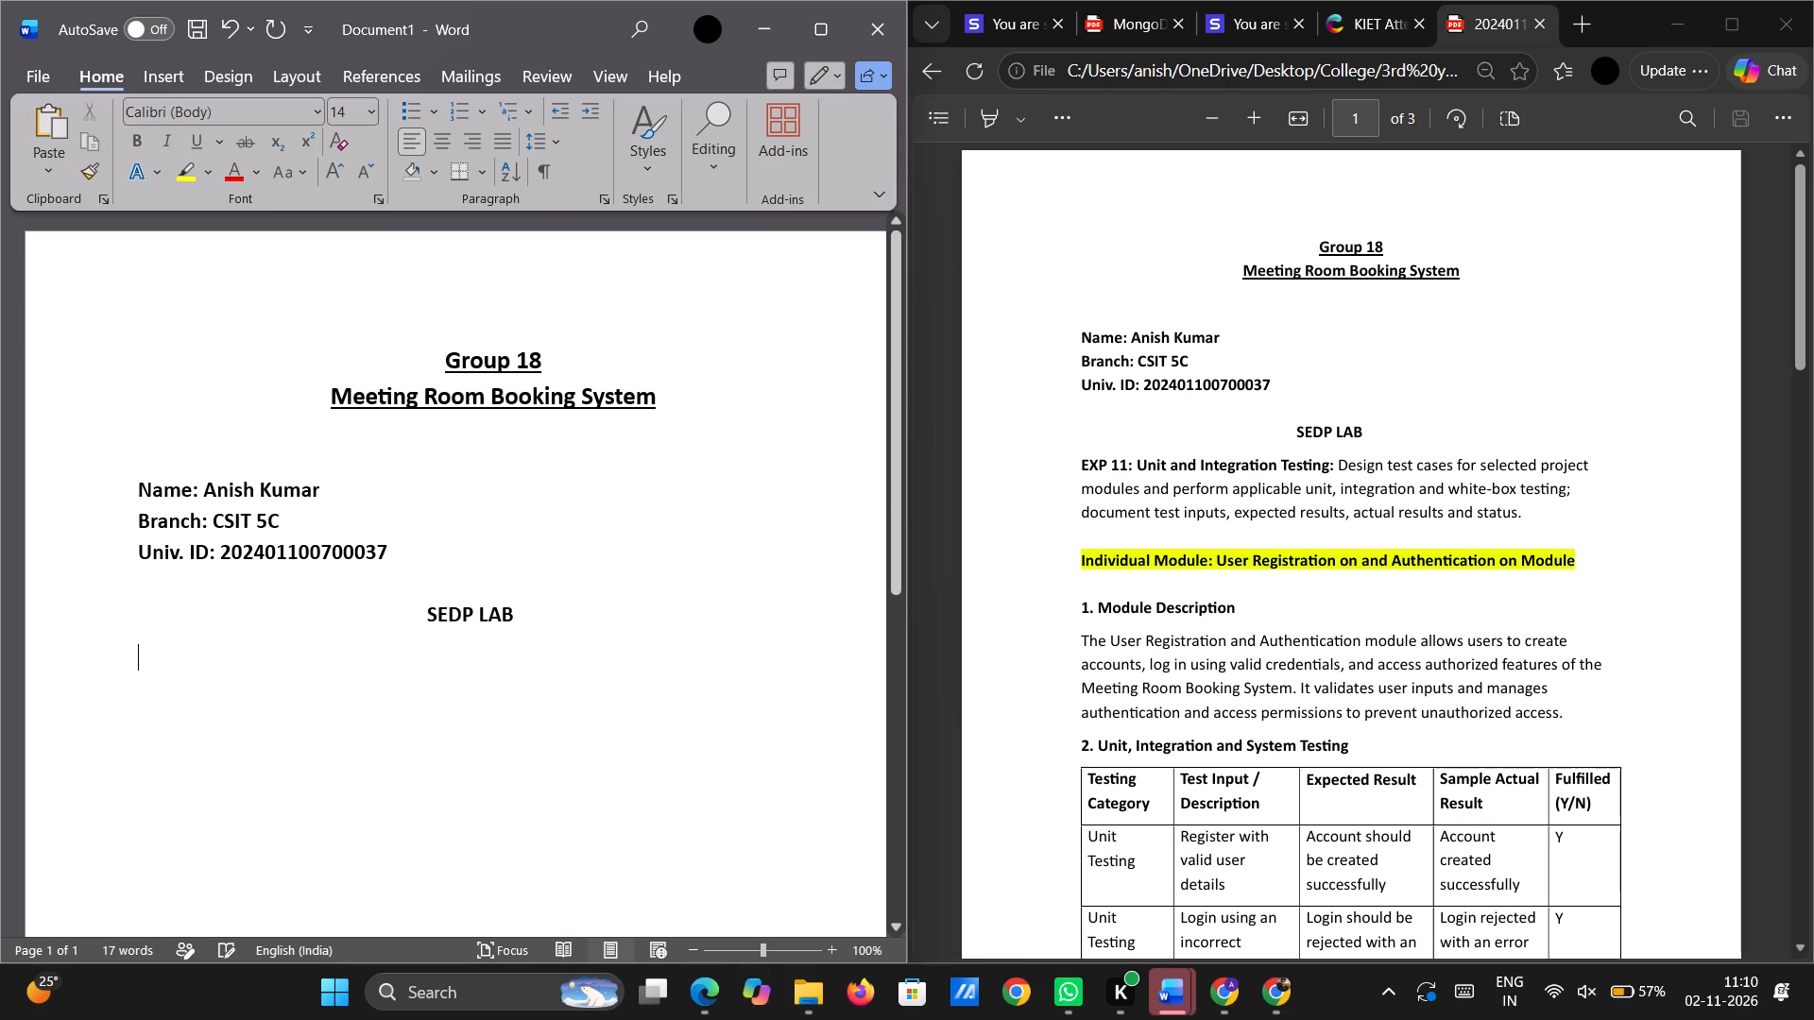
pyautogui.click(1335, 469)
pyautogui.moveTo(1335, 469); pyautogui.dragTo(1240, 473)
pyautogui.click(1076, 468)
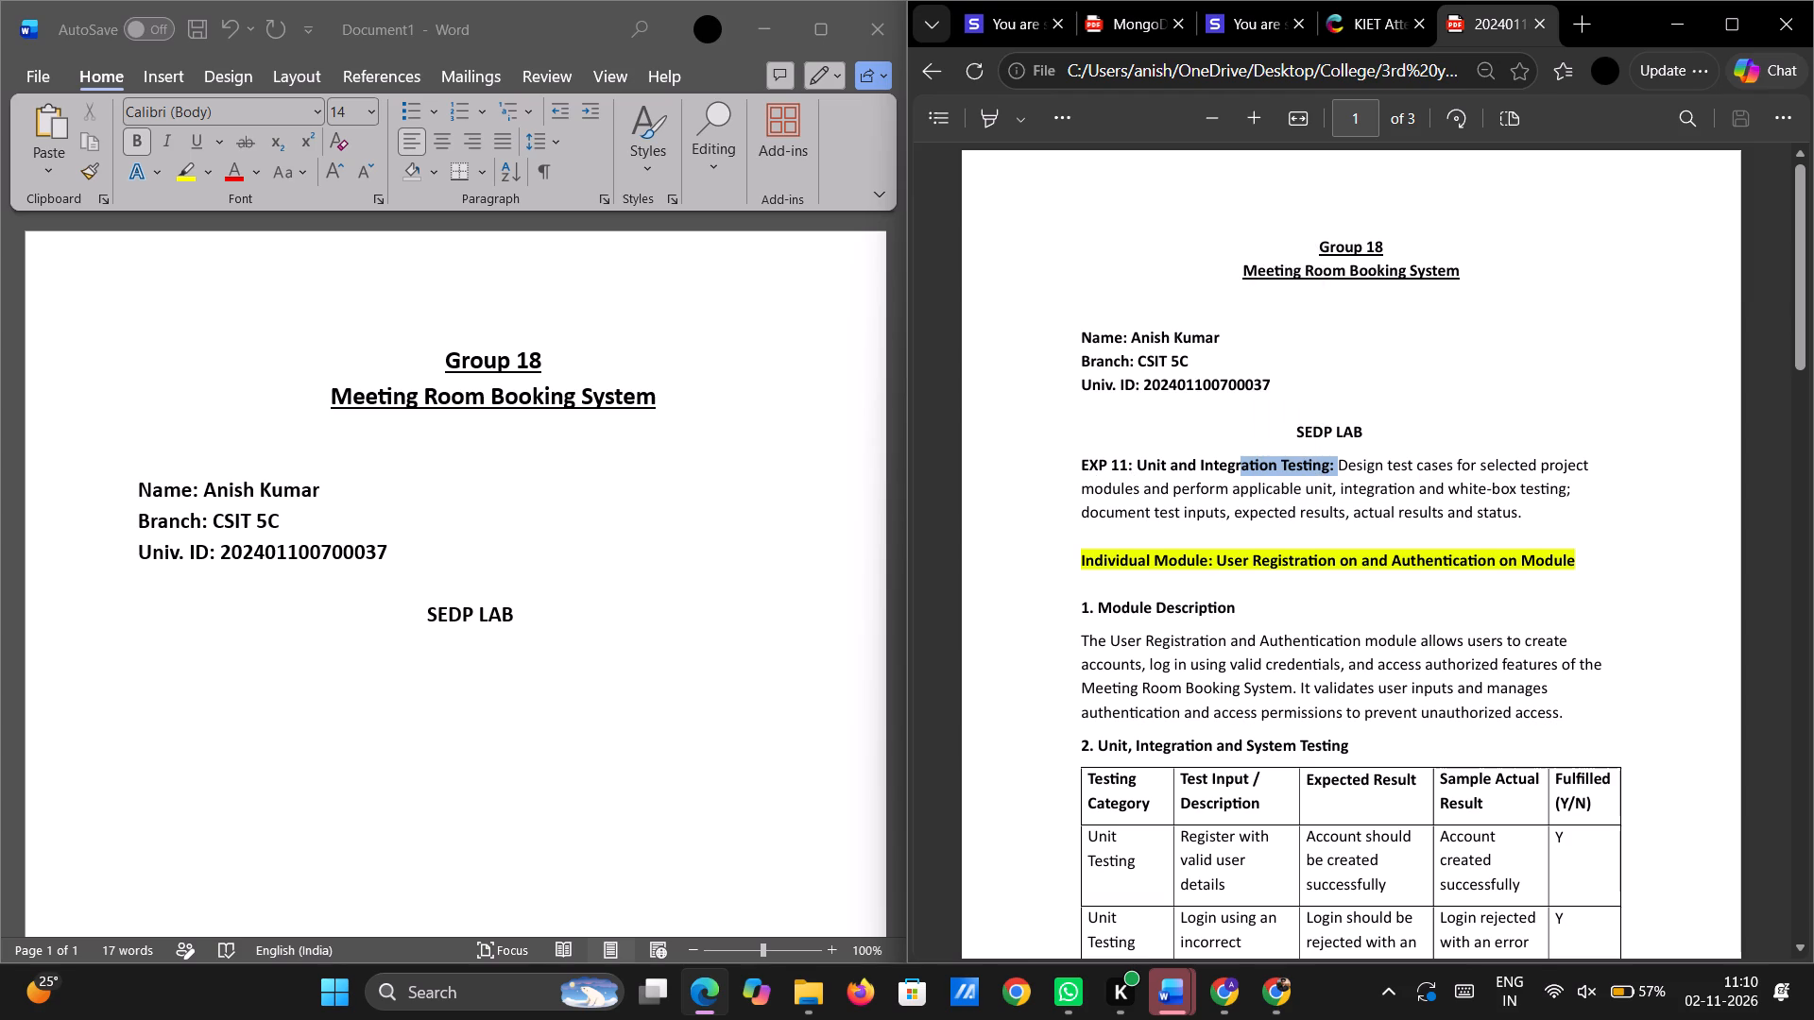
pyautogui.moveTo(1079, 465); pyautogui.dragTo(1295, 463)
pyautogui.click(1304, 463)
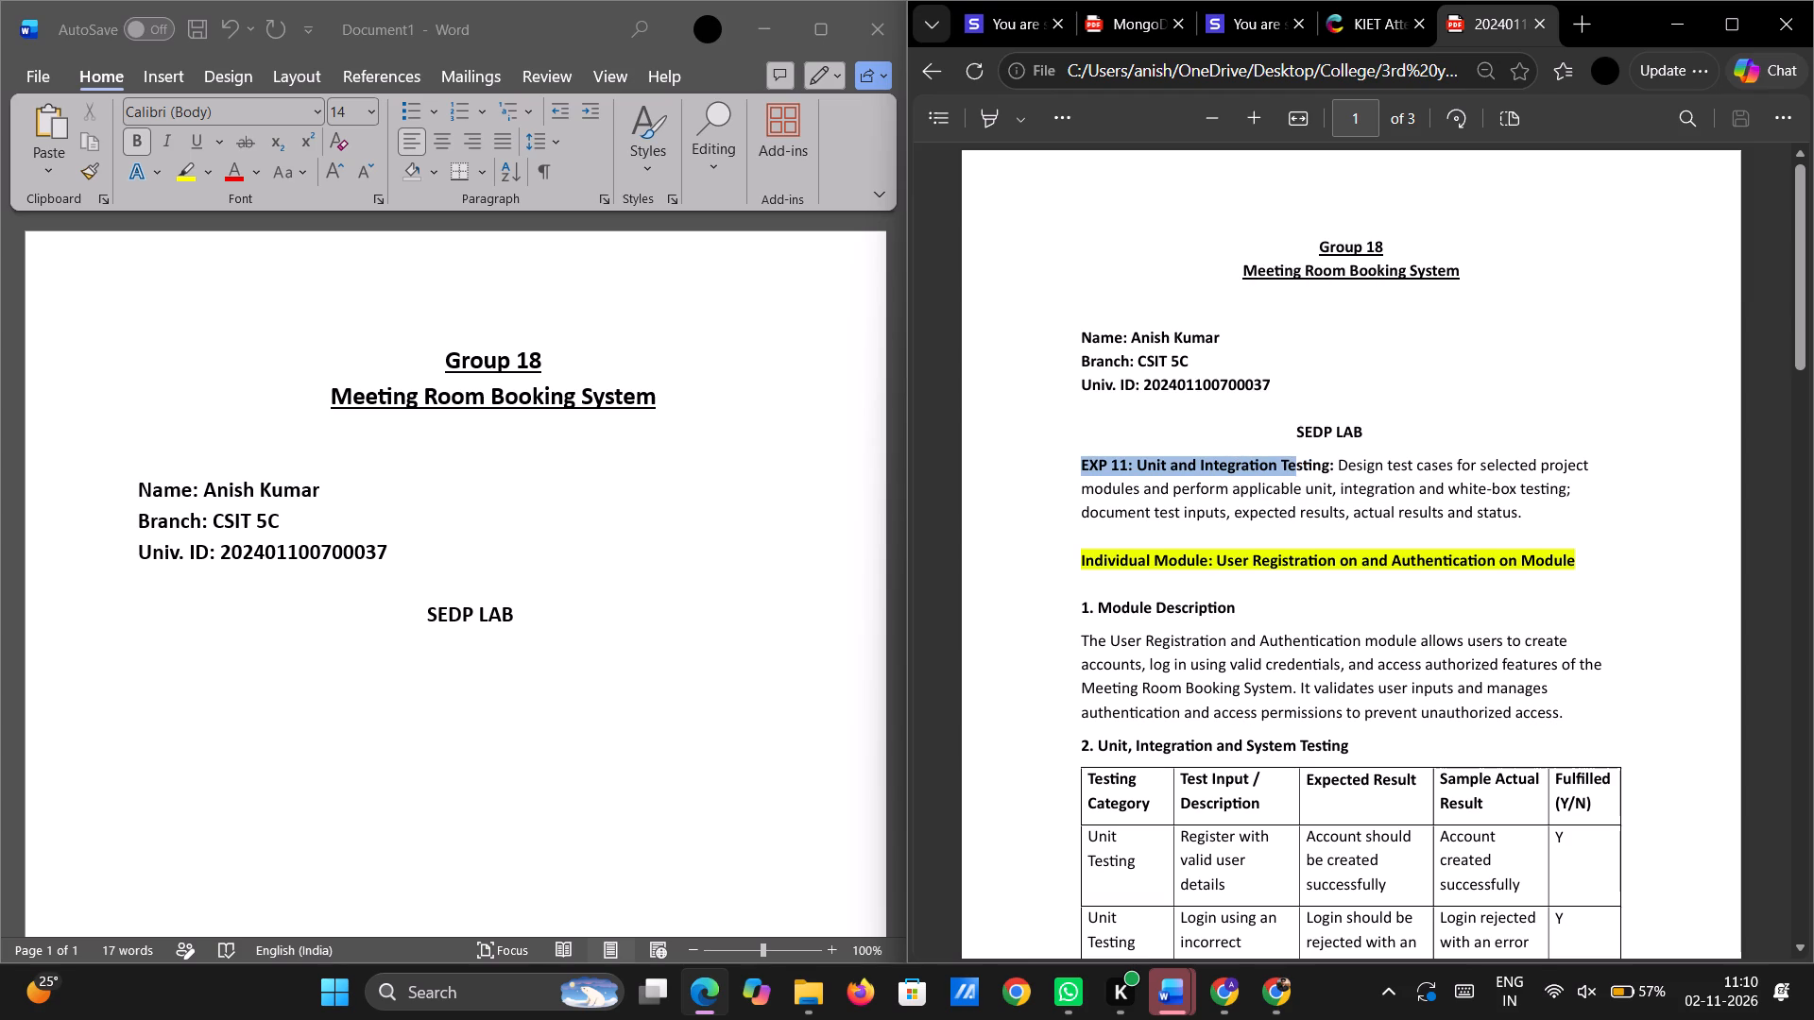
pyautogui.click(1347, 463)
pyautogui.moveTo(1337, 462); pyautogui.dragTo(1075, 470)
pyautogui.moveTo(1075, 470); pyautogui.dragTo(1070, 469)
pyautogui.hotkey('ctrl', 'c')
pyautogui.click(139, 646)
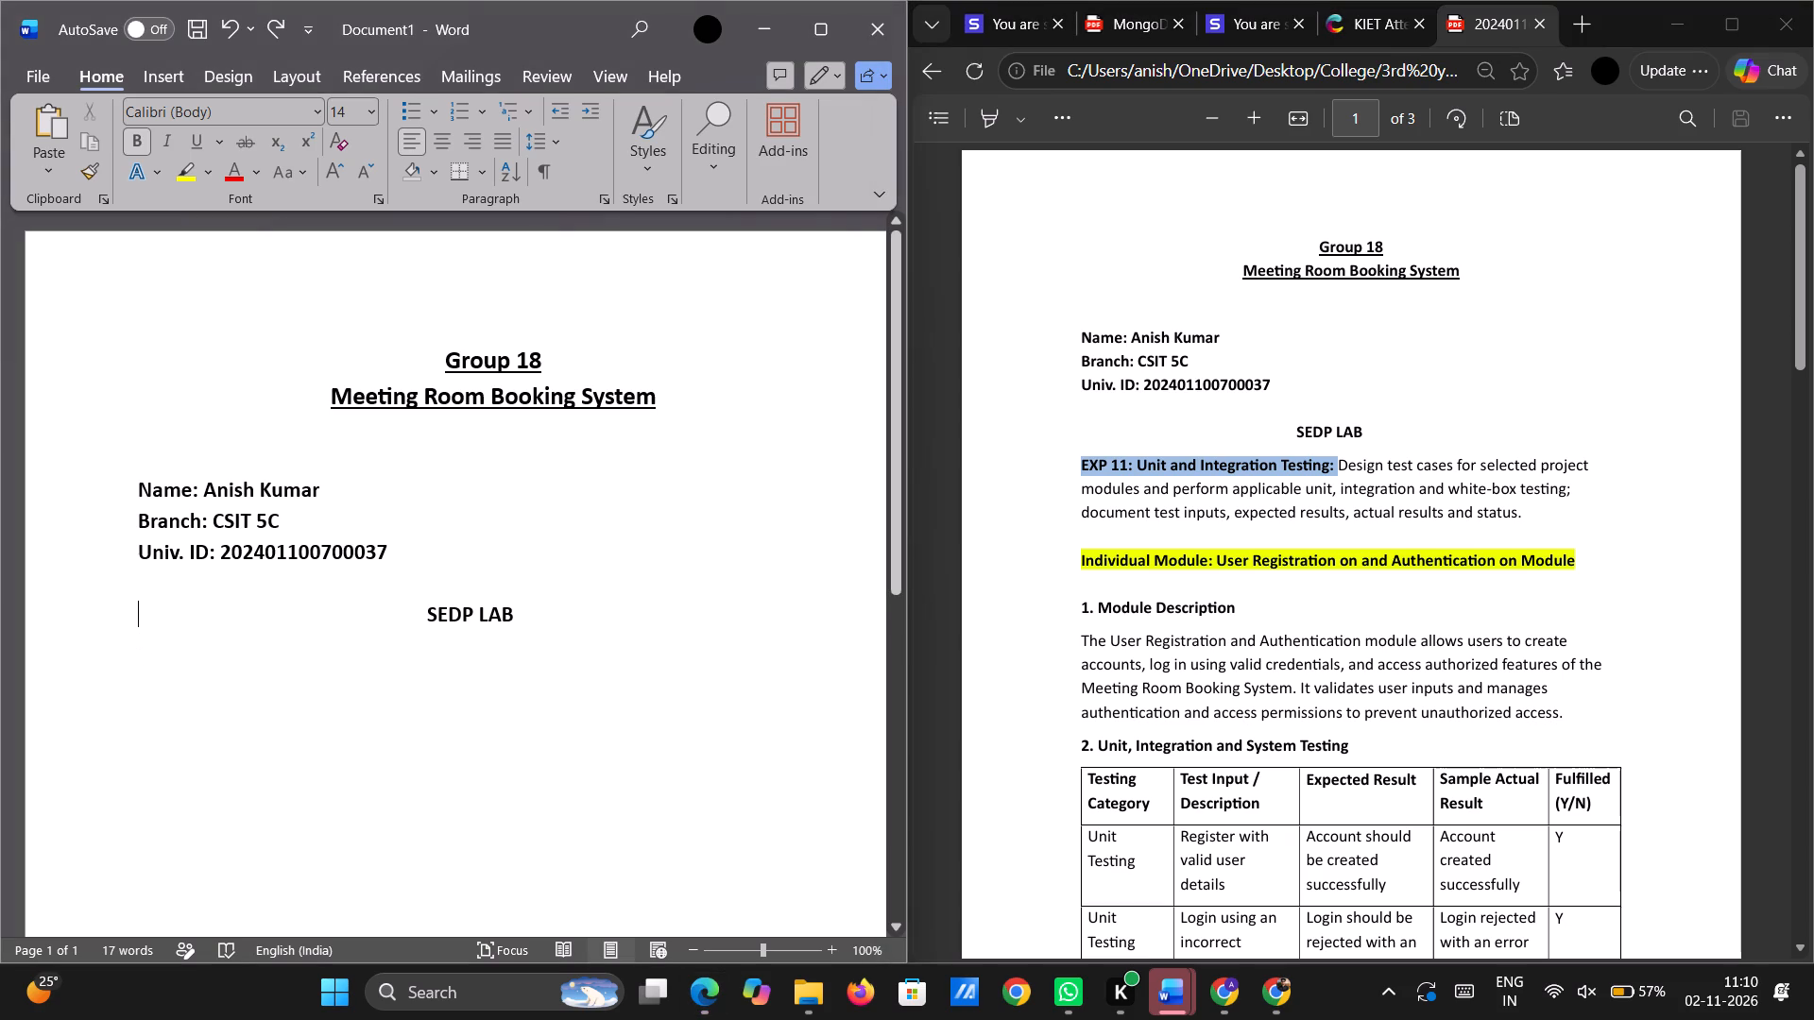
pyautogui.click(138, 668)
pyautogui.doubleClick(138, 668)
pyautogui.hotkey('ctrl', 'v')
# Change the experiment number in the pasted title to 12 and restore the missing "ti" in "Testing".
pyautogui.click(201, 657)
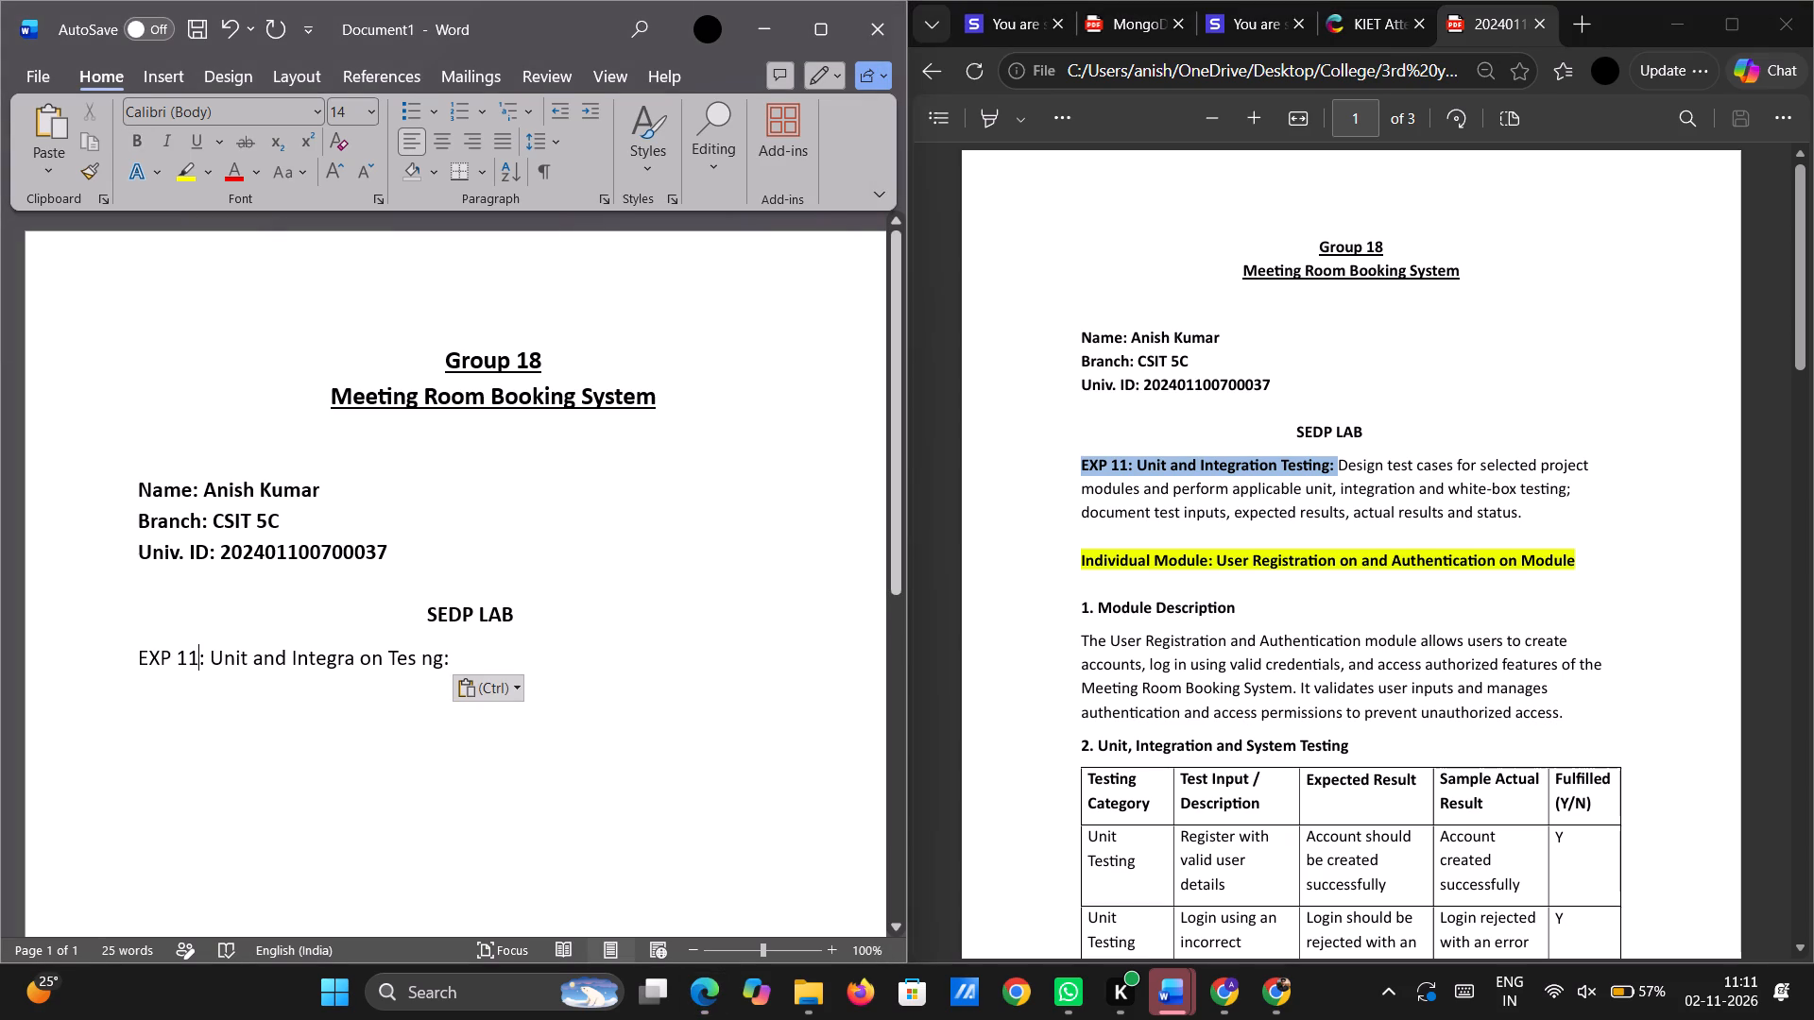
pyautogui.press('BackSpace')
pyautogui.press('2')
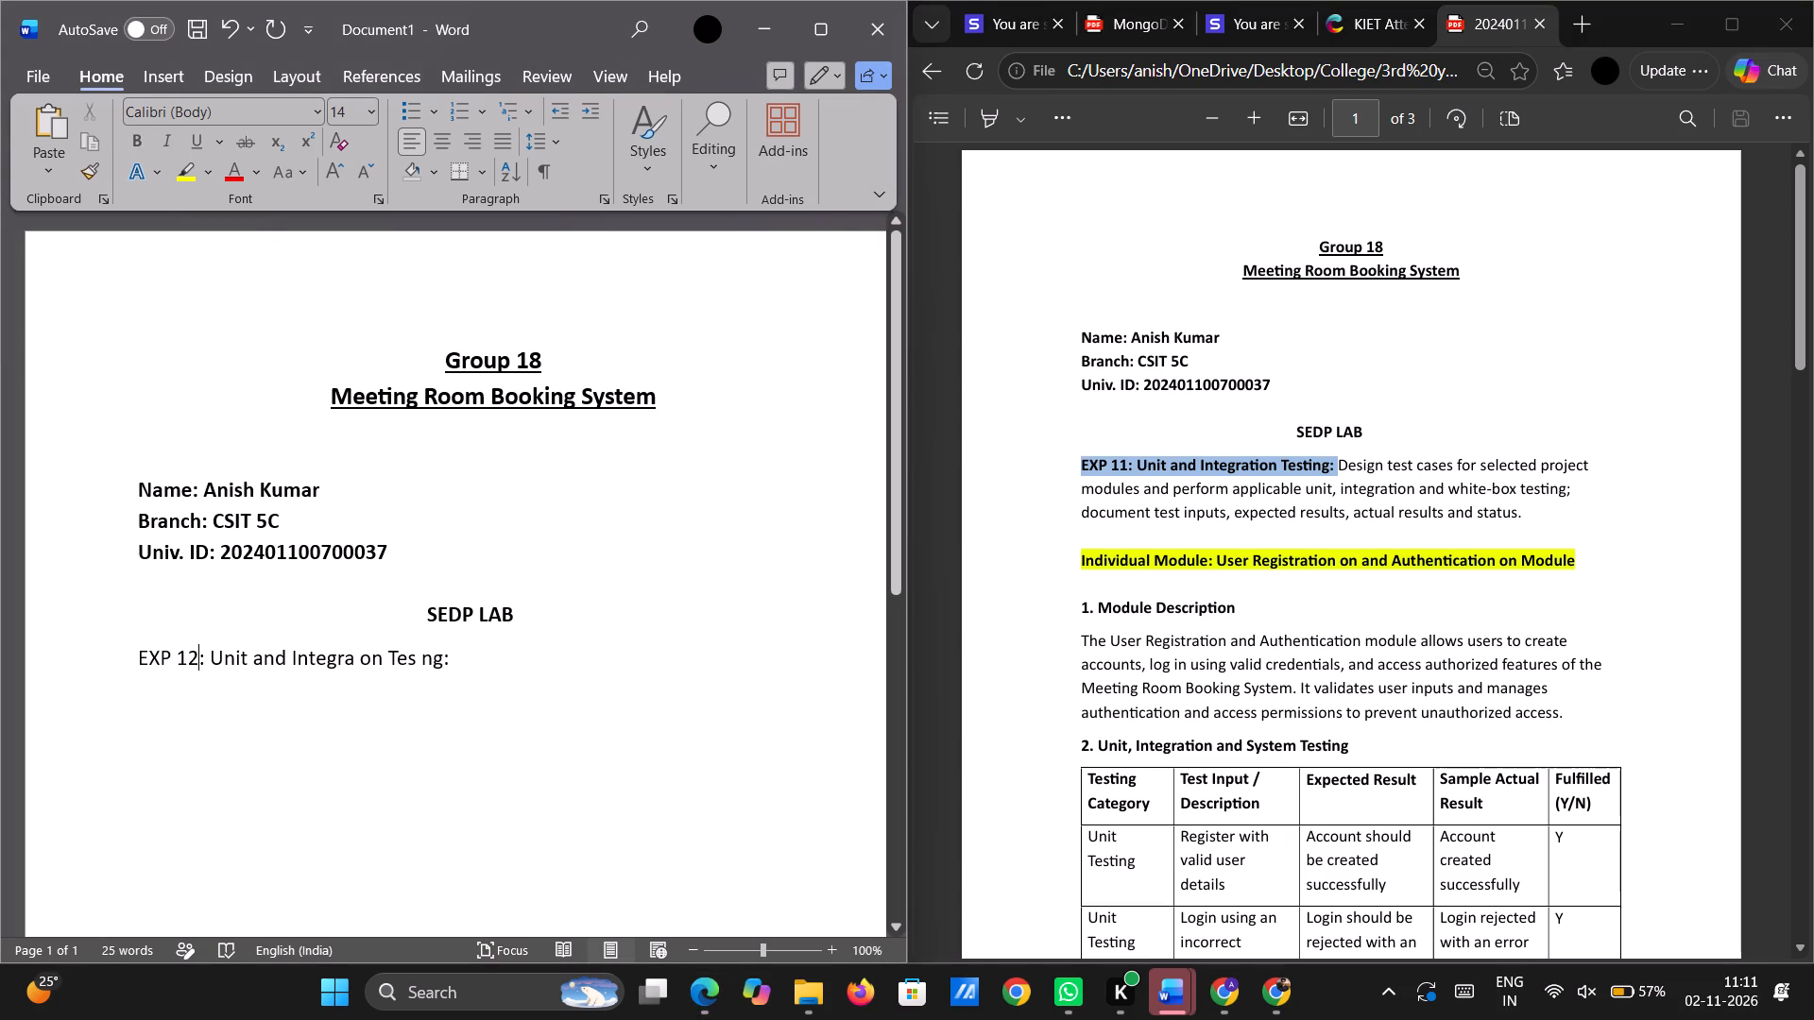
pyautogui.click(420, 661)
pyautogui.press('BackSpace')
pyautogui.write('ti')
# Make the whole EXP 12 title line bold.
pyautogui.moveTo(466, 659); pyautogui.dragTo(179, 654)
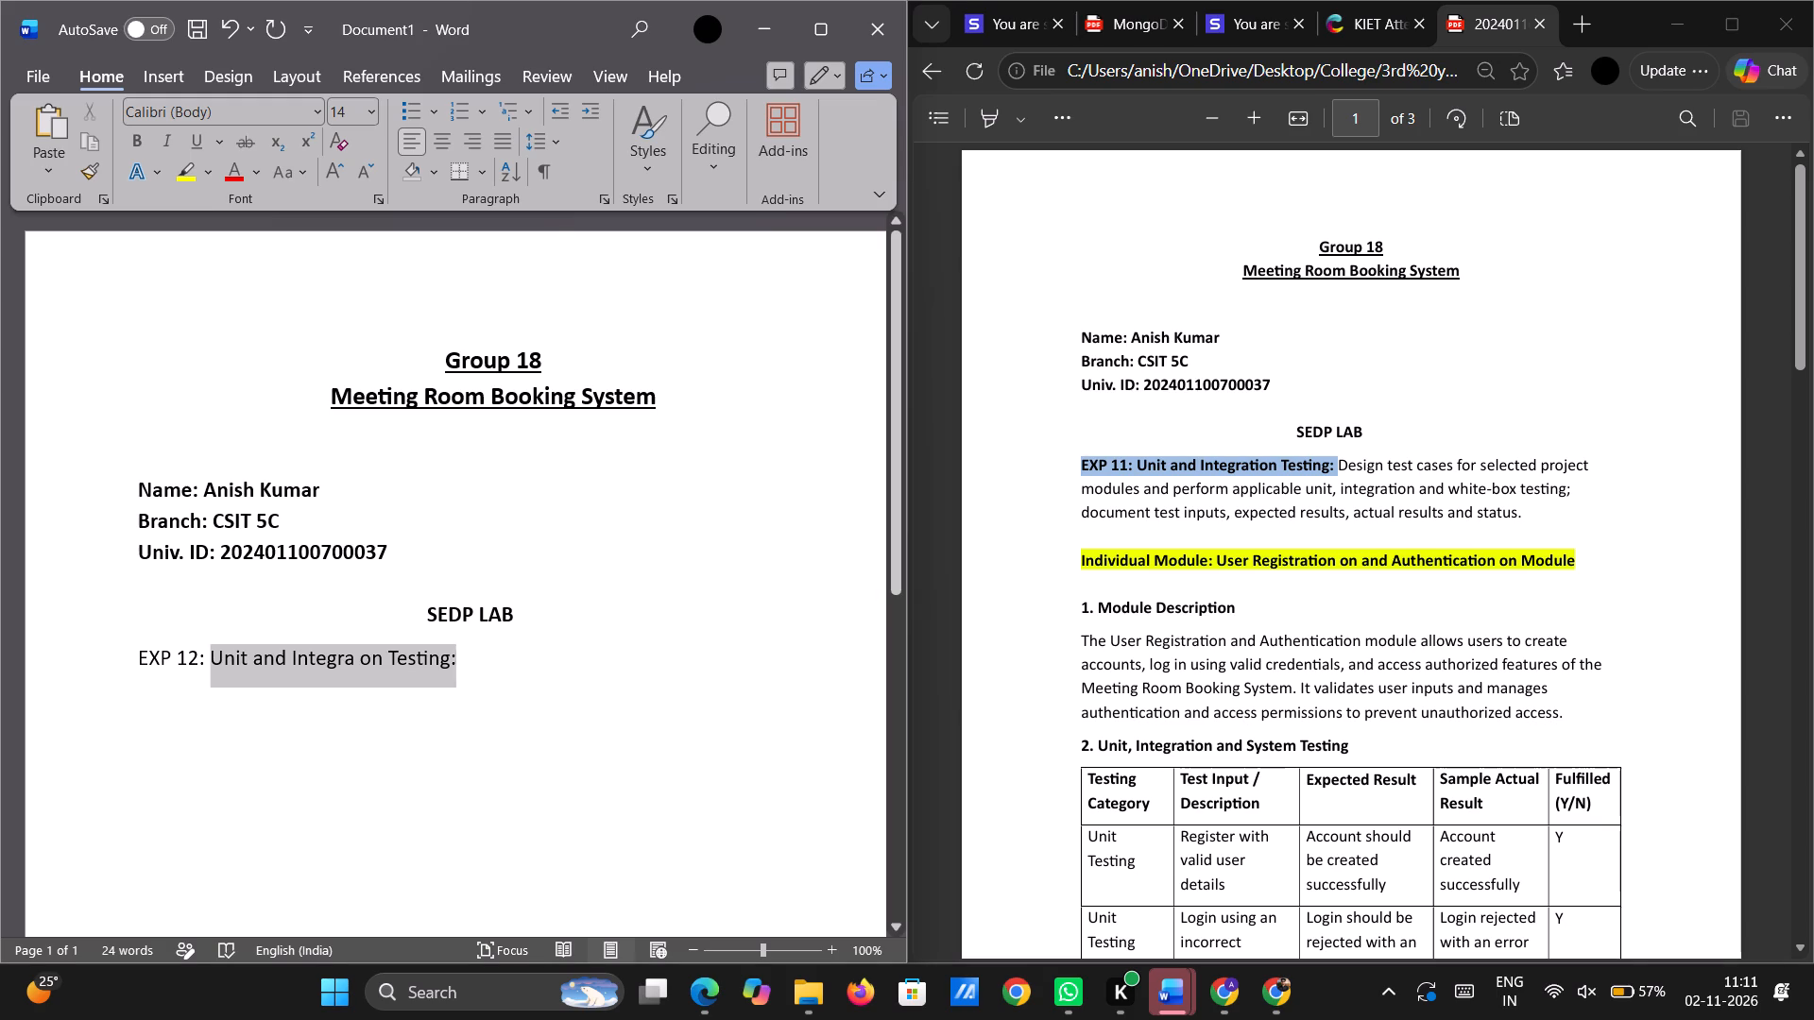
pyautogui.moveTo(179, 654); pyautogui.dragTo(142, 655)
pyautogui.click(155, 614)
pyautogui.click(252, 710)
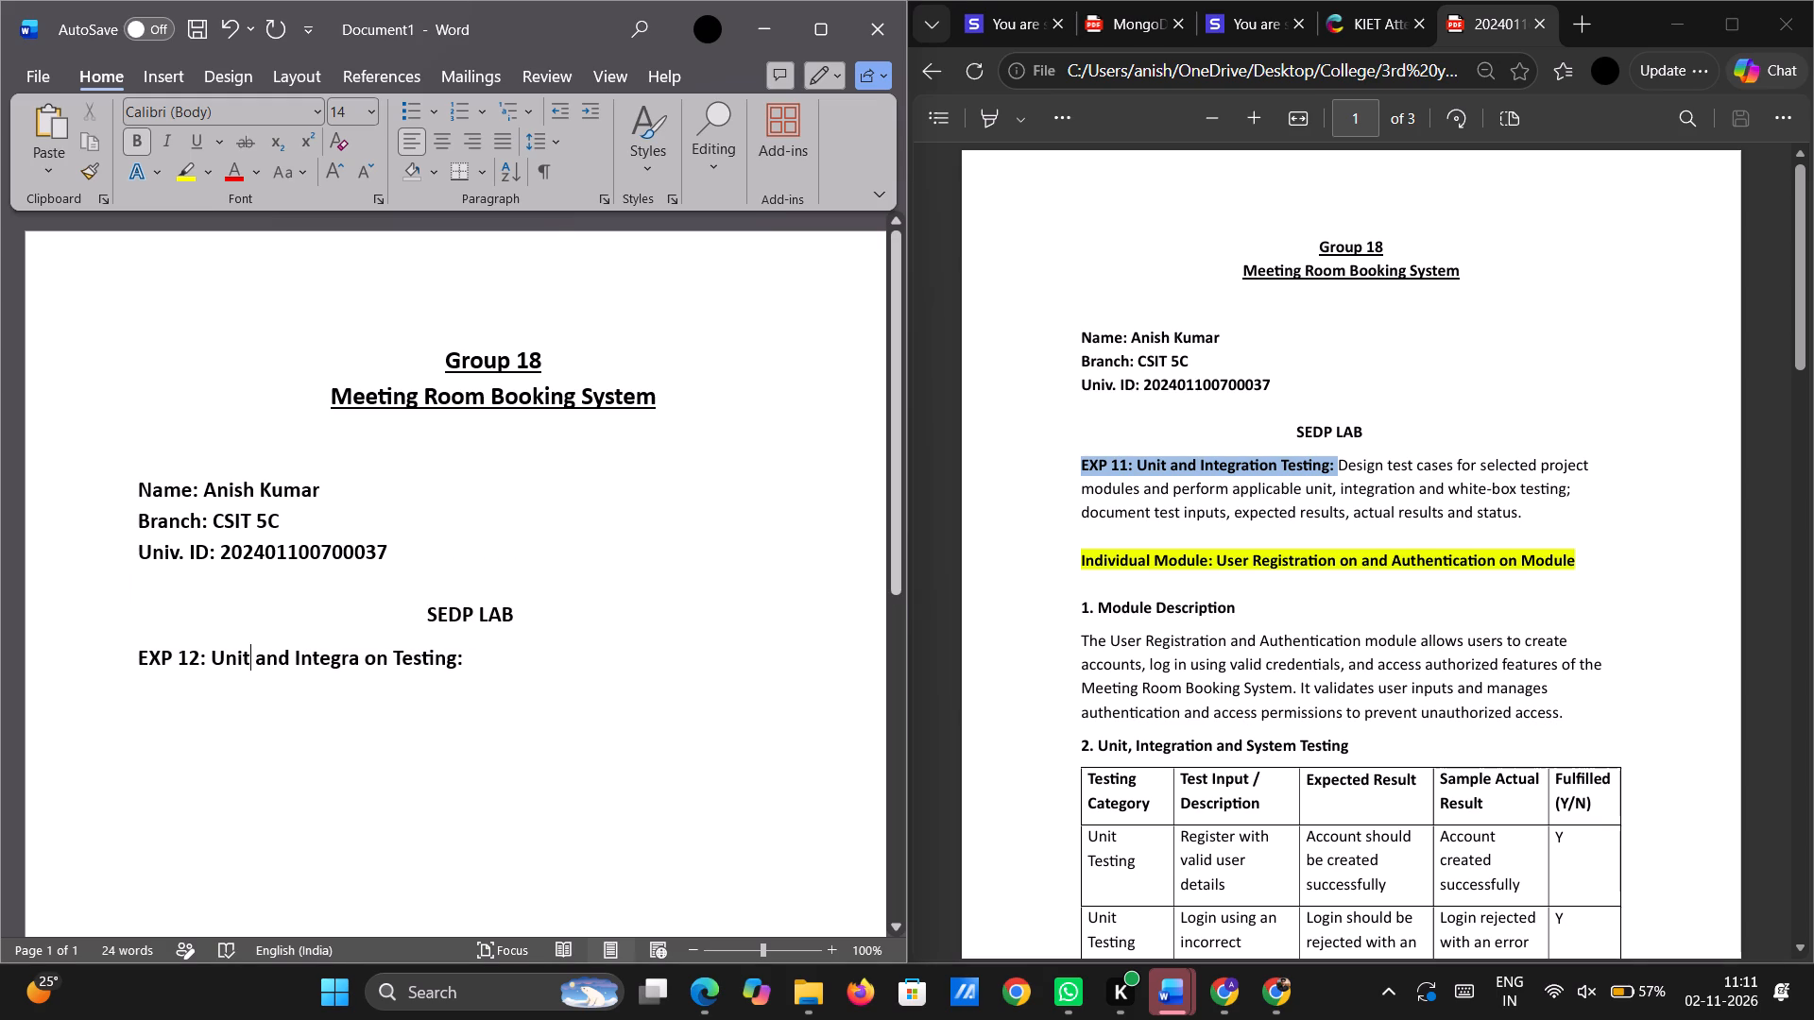
pyautogui.moveTo(469, 659); pyautogui.dragTo(139, 651)
pyautogui.click(139, 651)
pyautogui.click(464, 662)
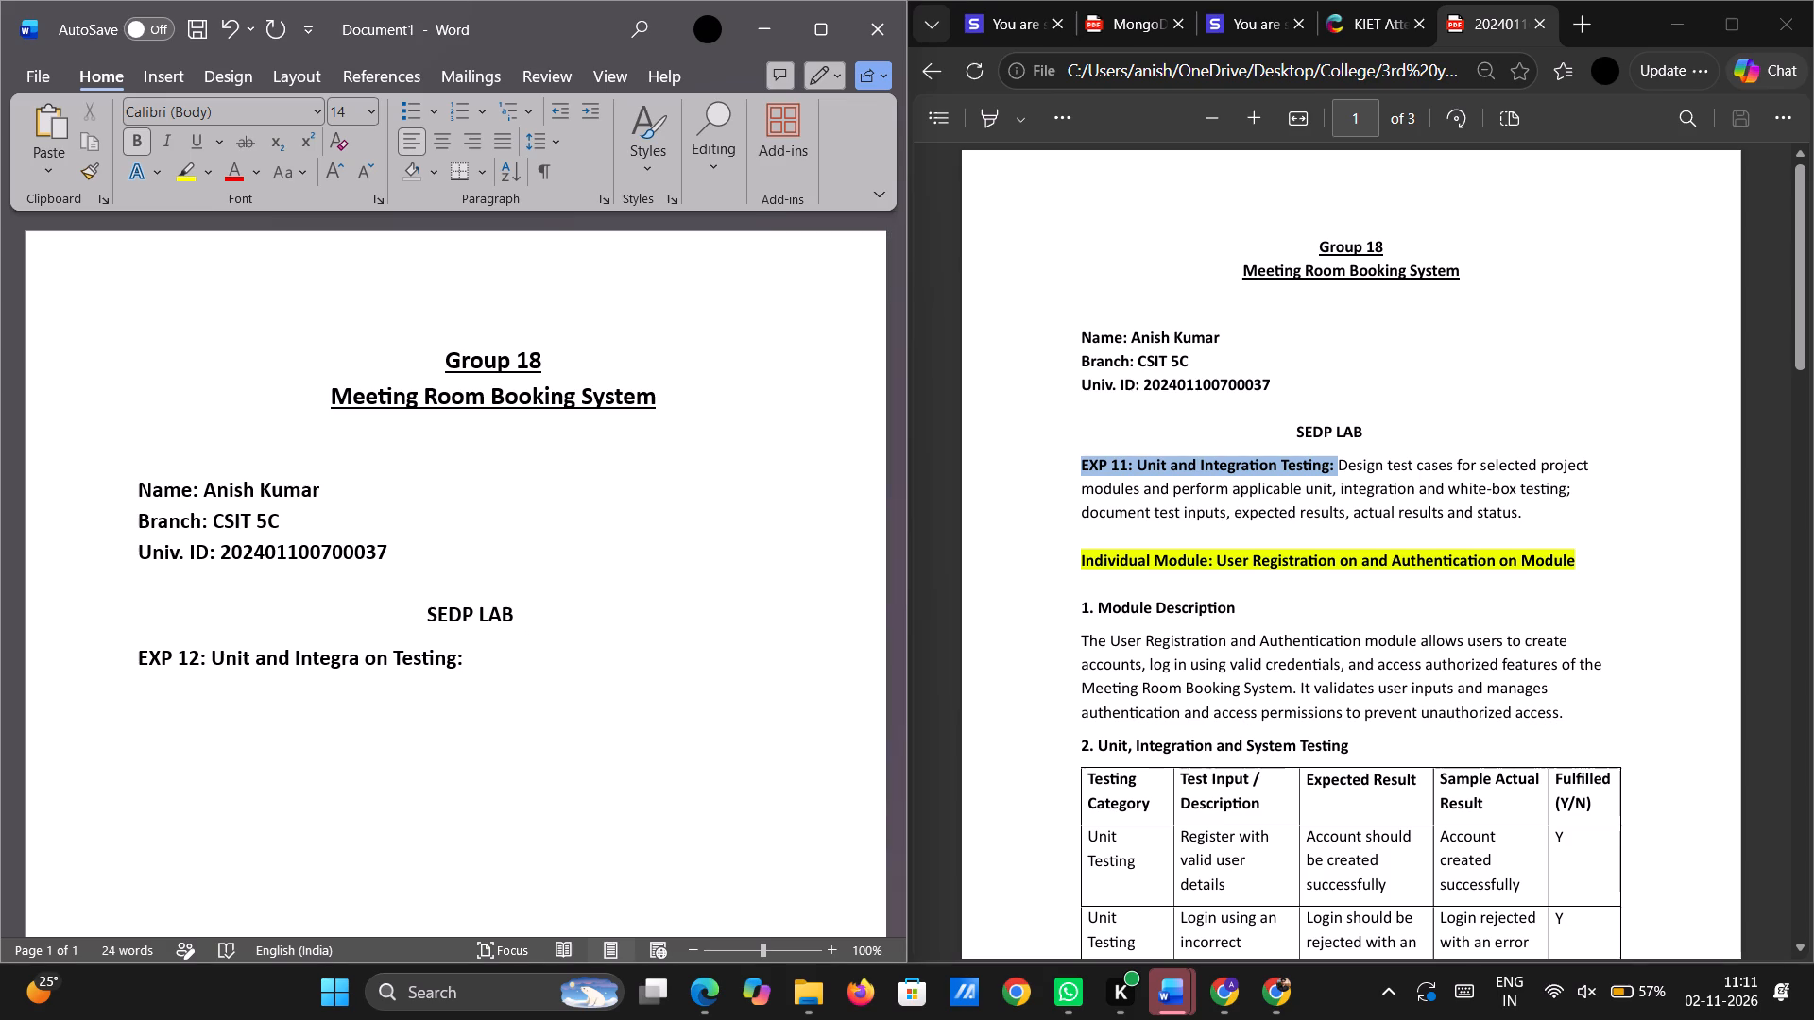
# Copy the highlighted "Individual Module" heading from the PDF and paste it two lines below the EXP 12 title.
pyautogui.moveTo(1082, 562); pyautogui.dragTo(1565, 575)
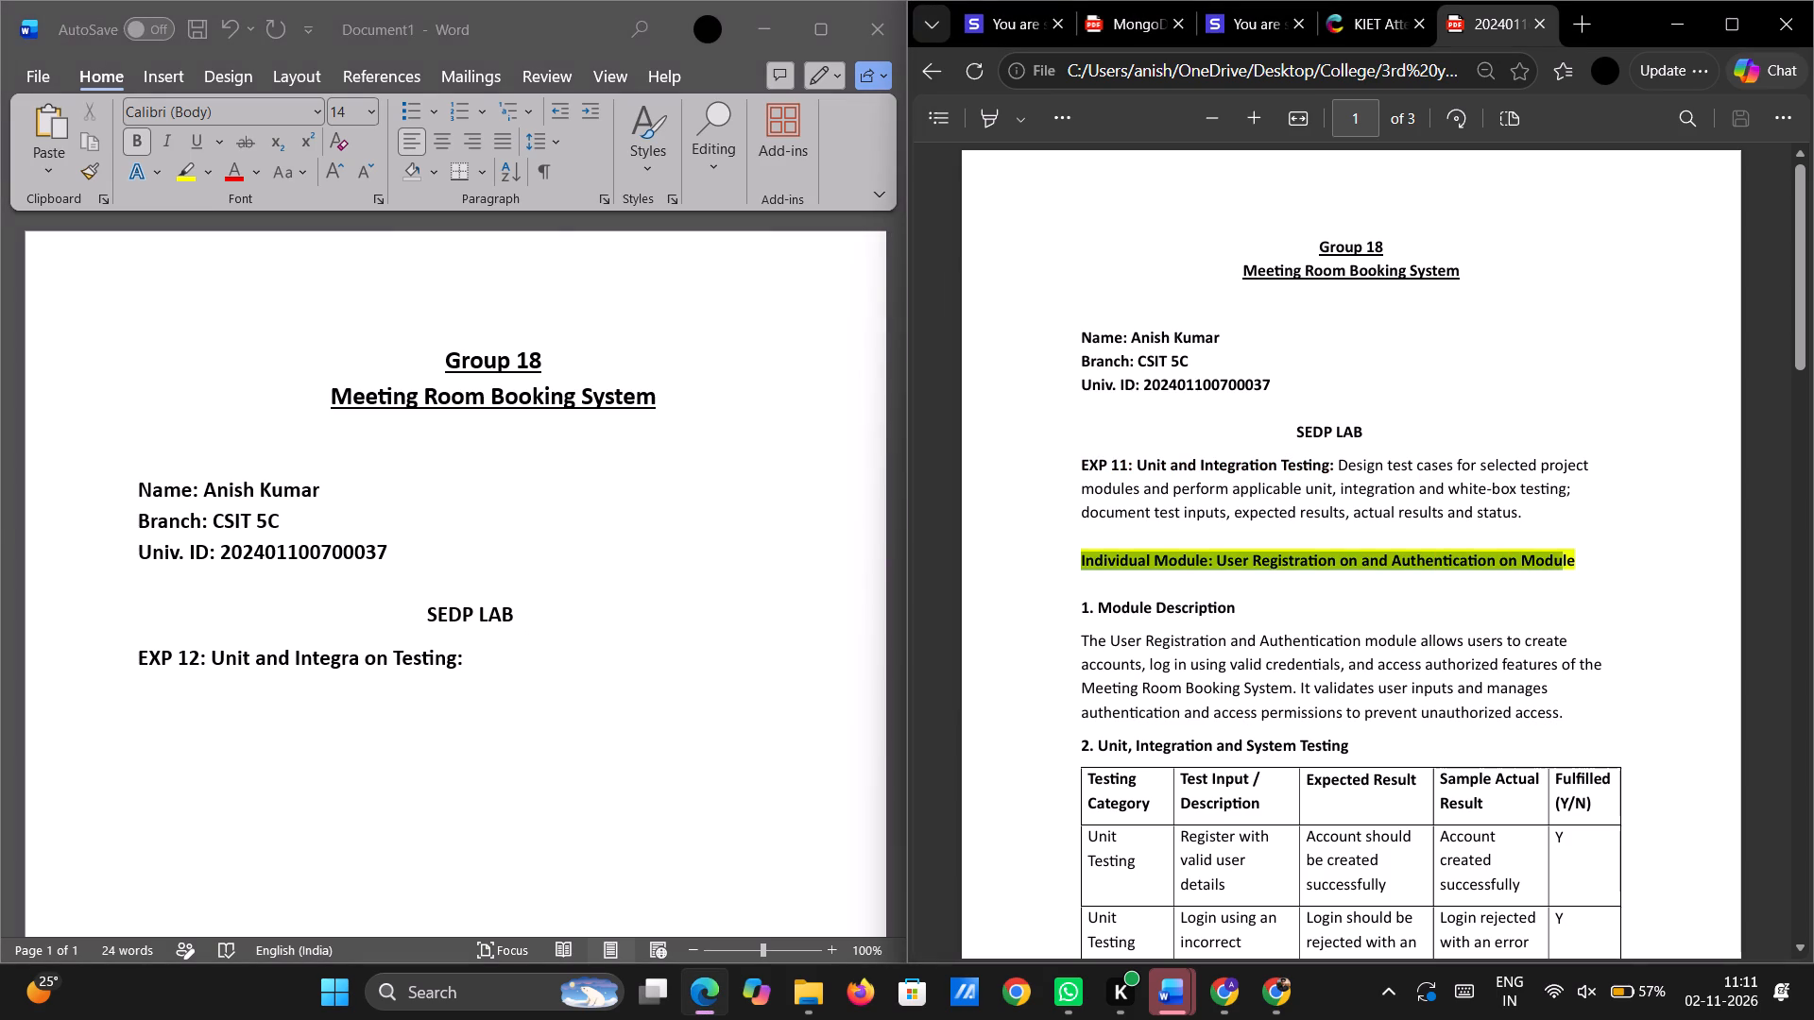
pyautogui.moveTo(1565, 575); pyautogui.dragTo(1581, 573)
pyautogui.hotkey('ctrl', 'c')
pyautogui.click(511, 664)
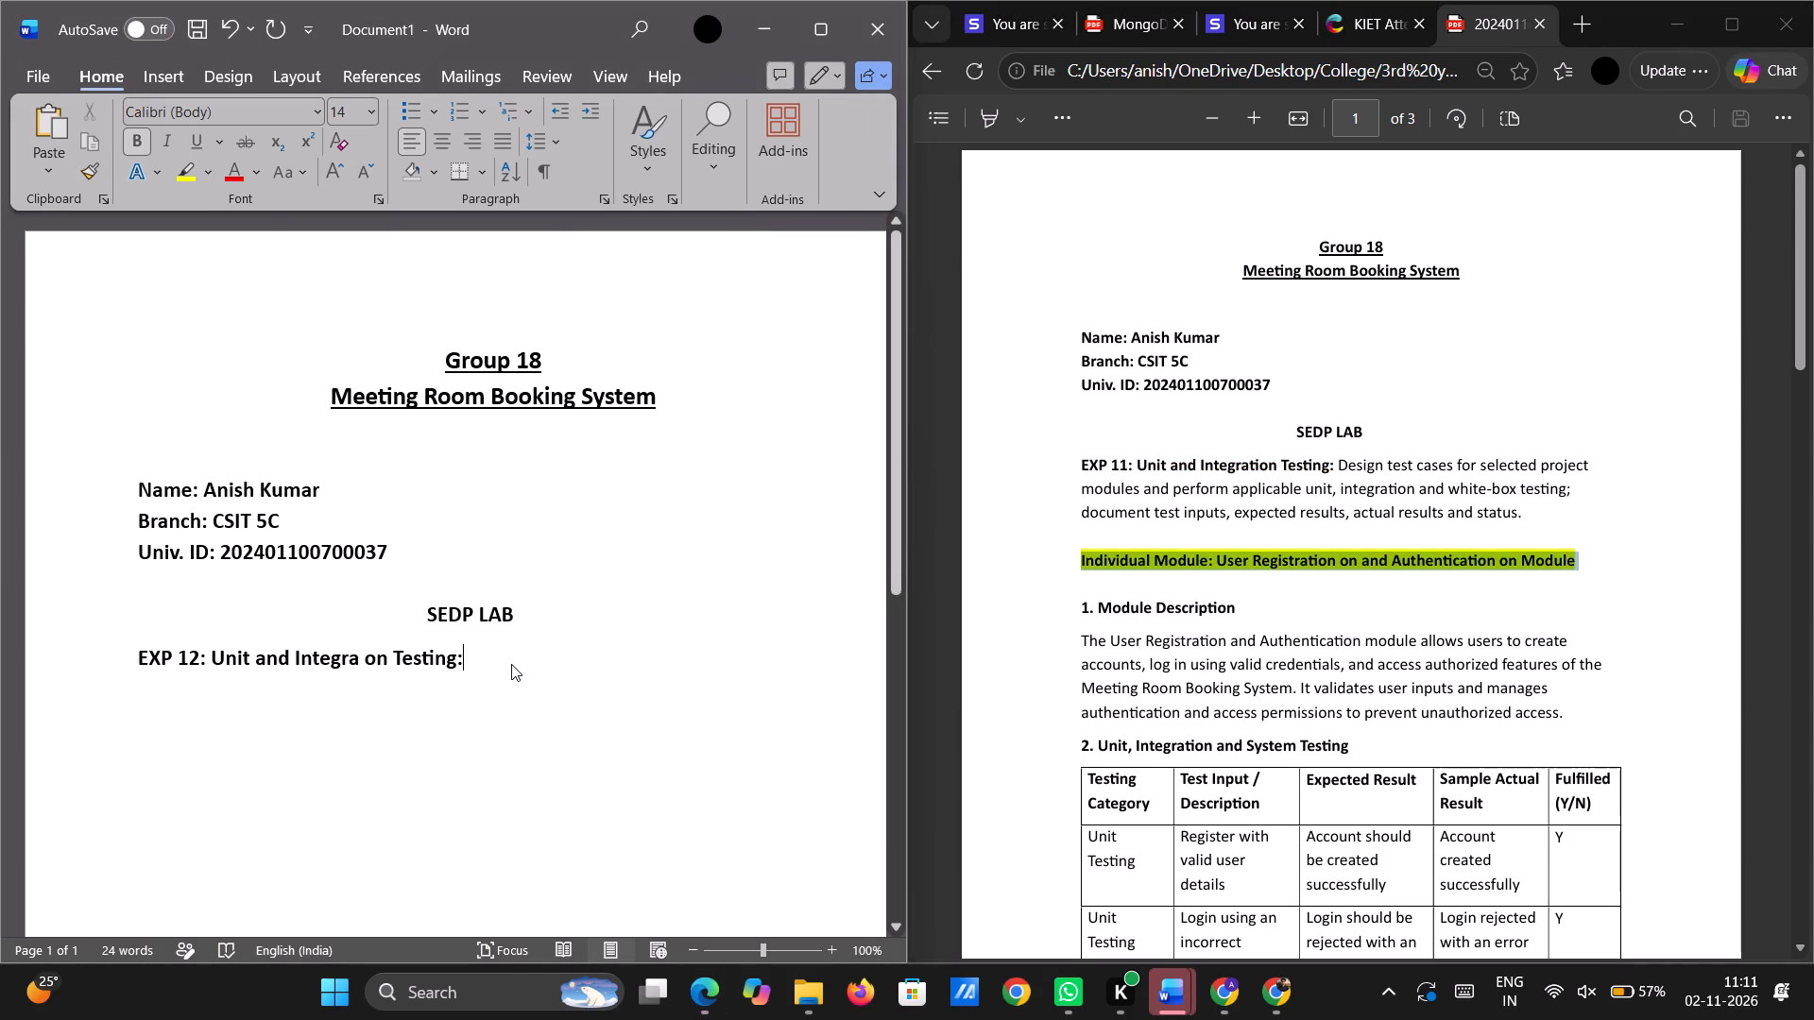
pyautogui.hotkey('shift', 'Return')
pyautogui.hotkey('shift', 'Return')
pyautogui.hotkey('ctrl', 'v')
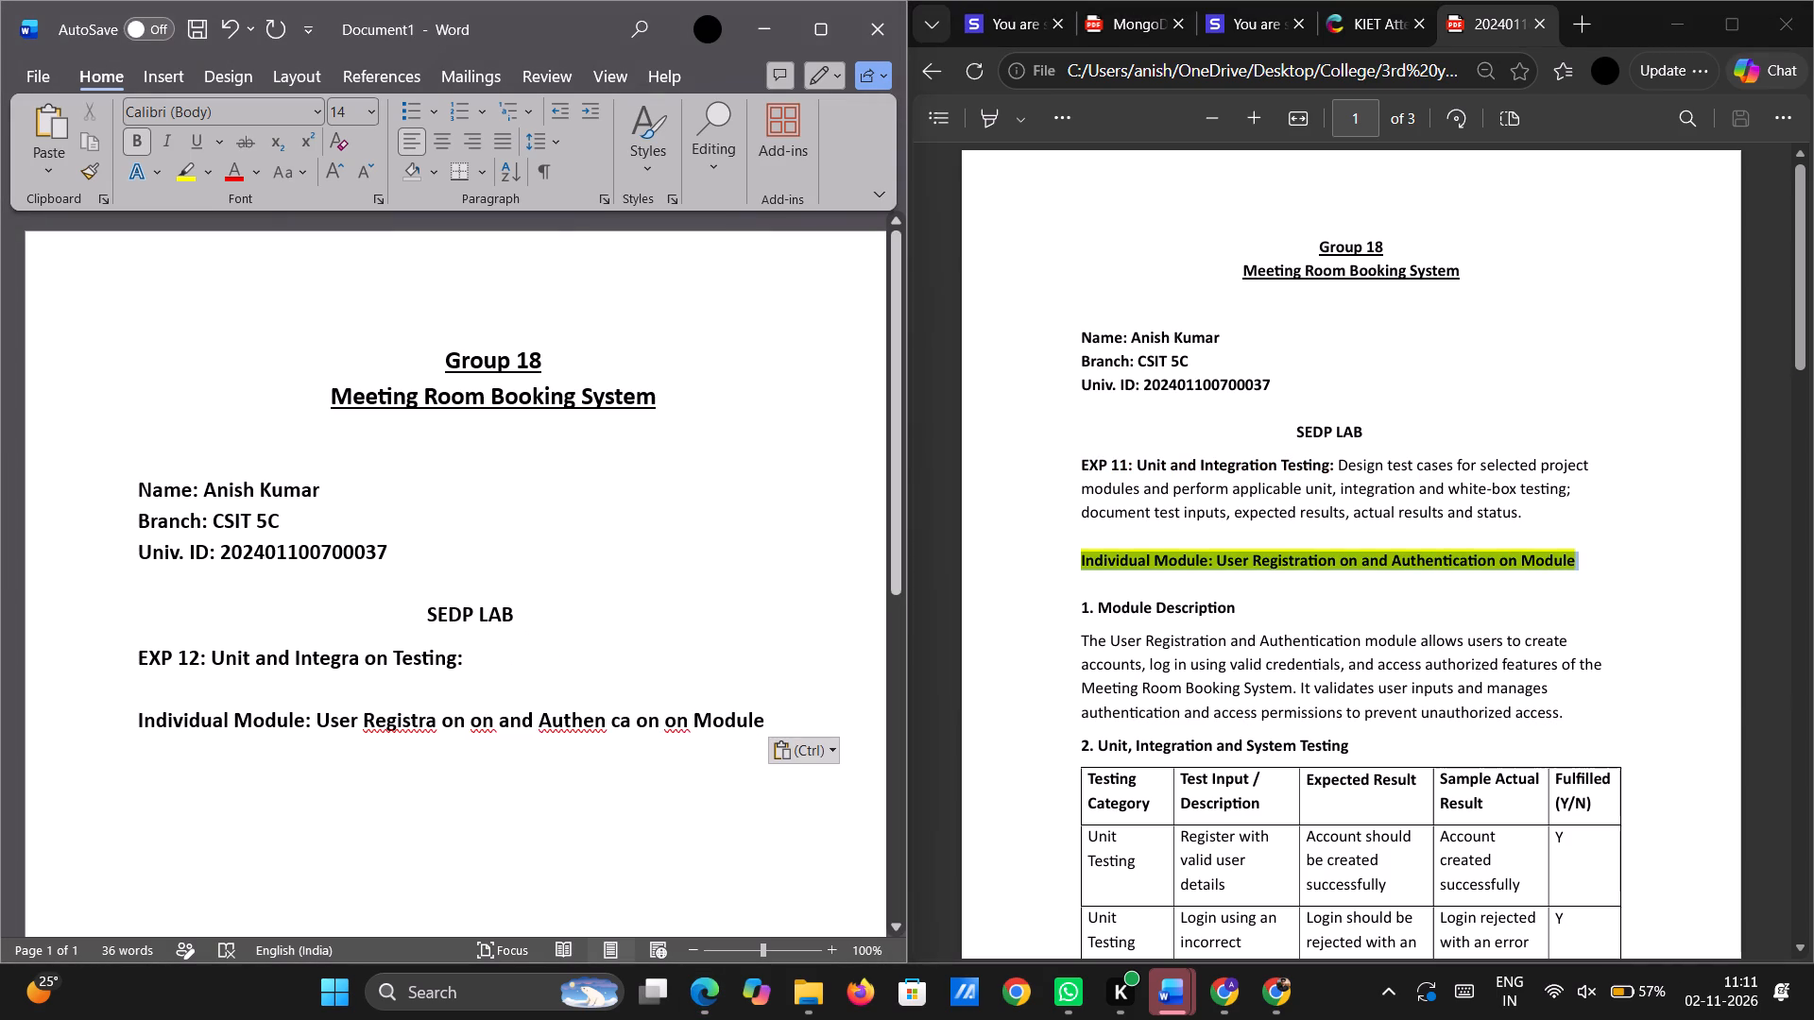
# Restore the missing "ti" letters in "Registration" and "Authentication" in the Individual Module heading.
pyautogui.click(444, 726)
pyautogui.press('BackSpace')
pyautogui.write('ti')
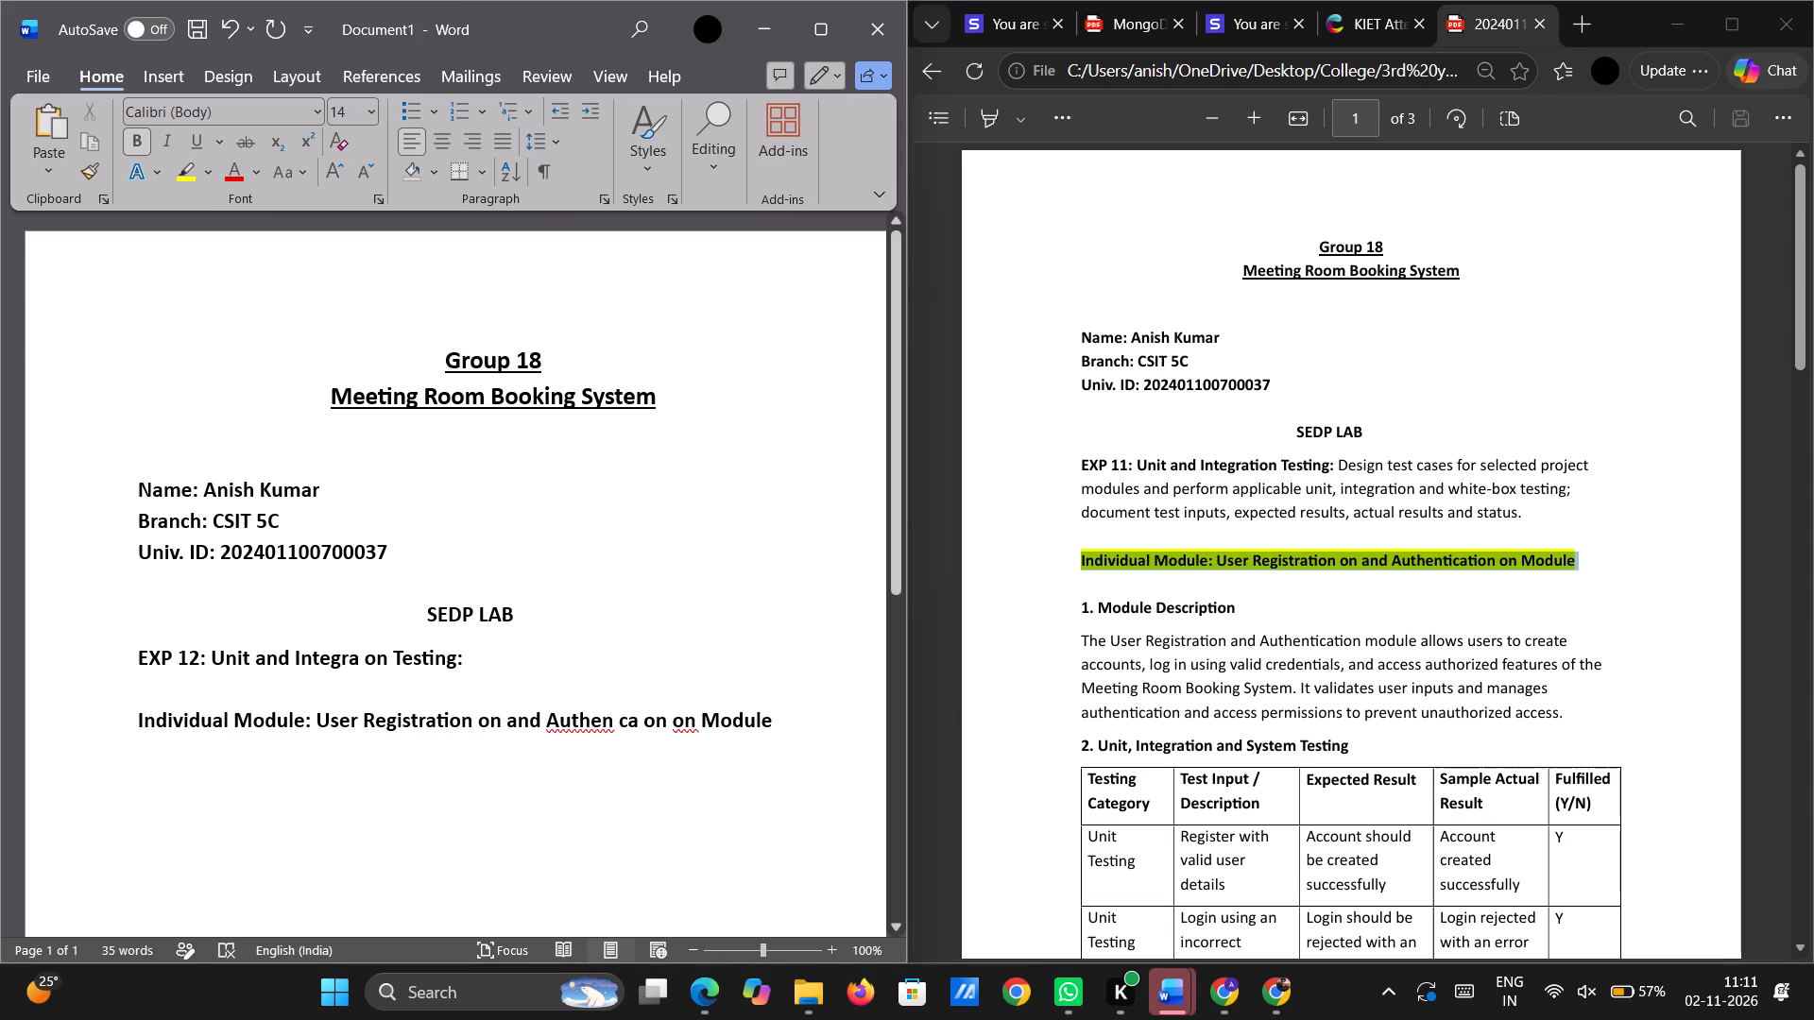
pyautogui.click(623, 722)
pyautogui.press('BackSpace')
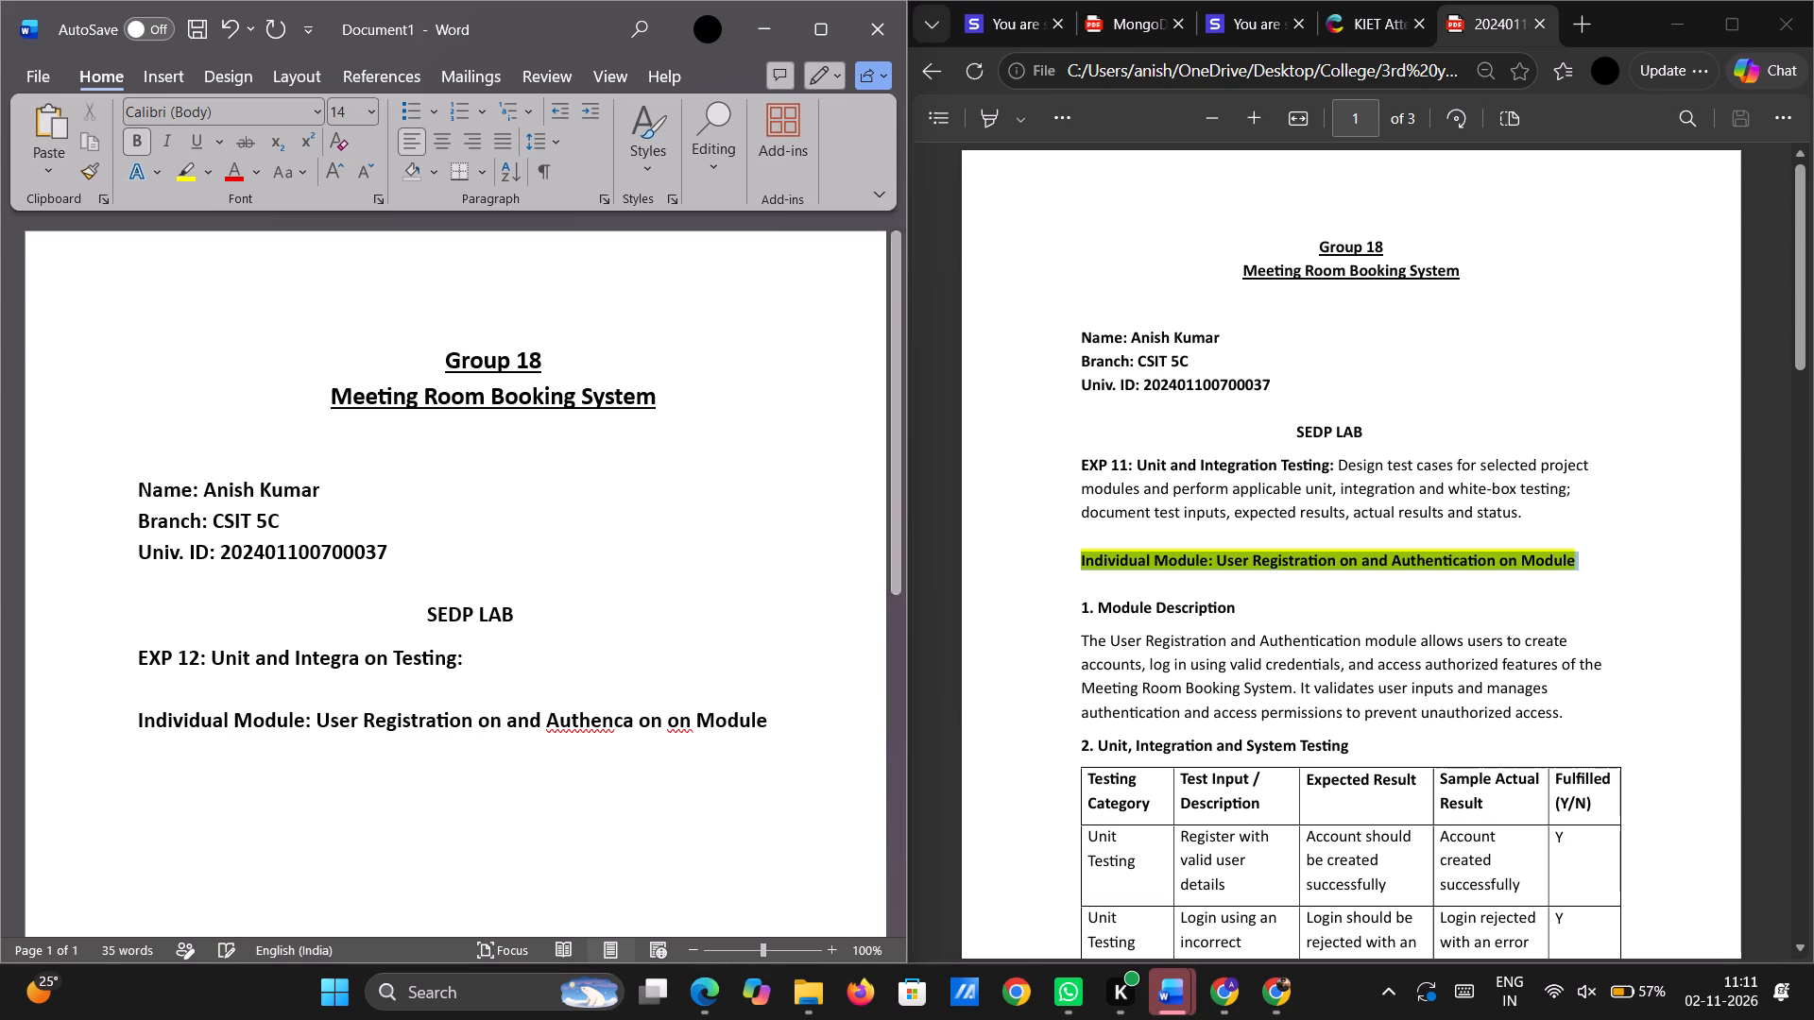
pyautogui.write('ti')
pyautogui.press('Right')
pyautogui.press('Right')
pyautogui.press('Right')
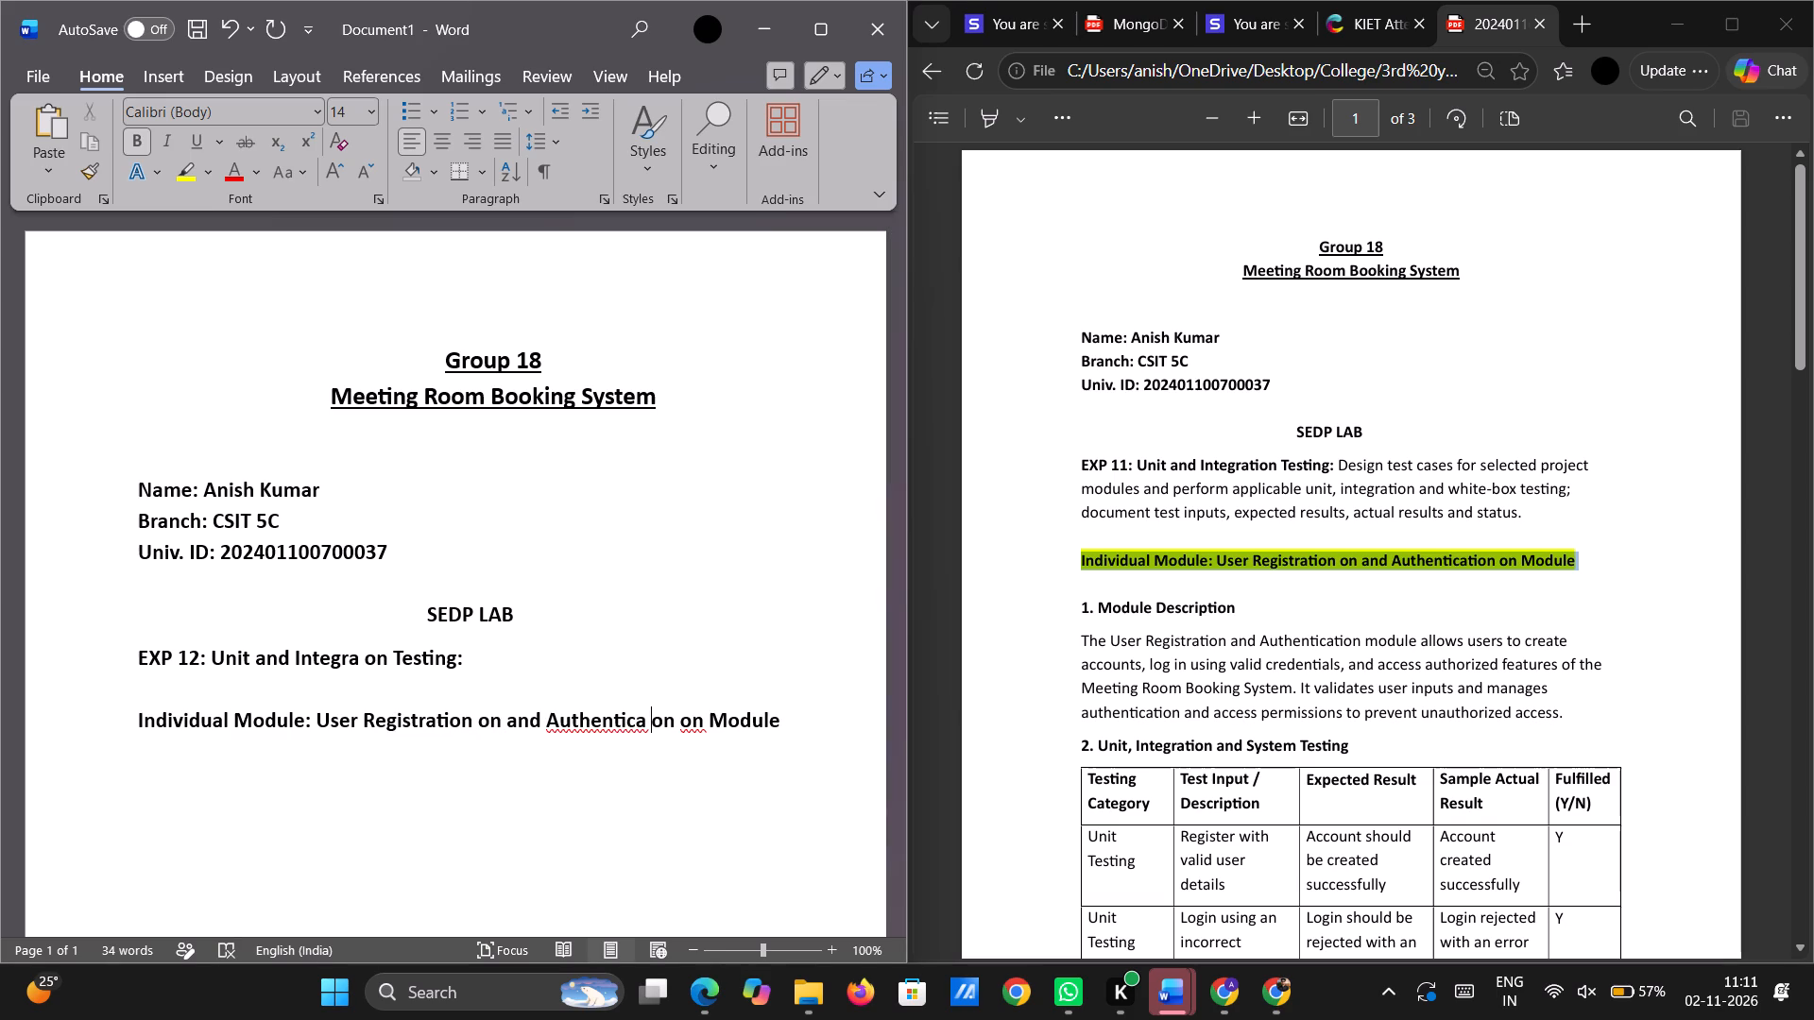
pyautogui.press('BackSpace')
pyautogui.write('ti')
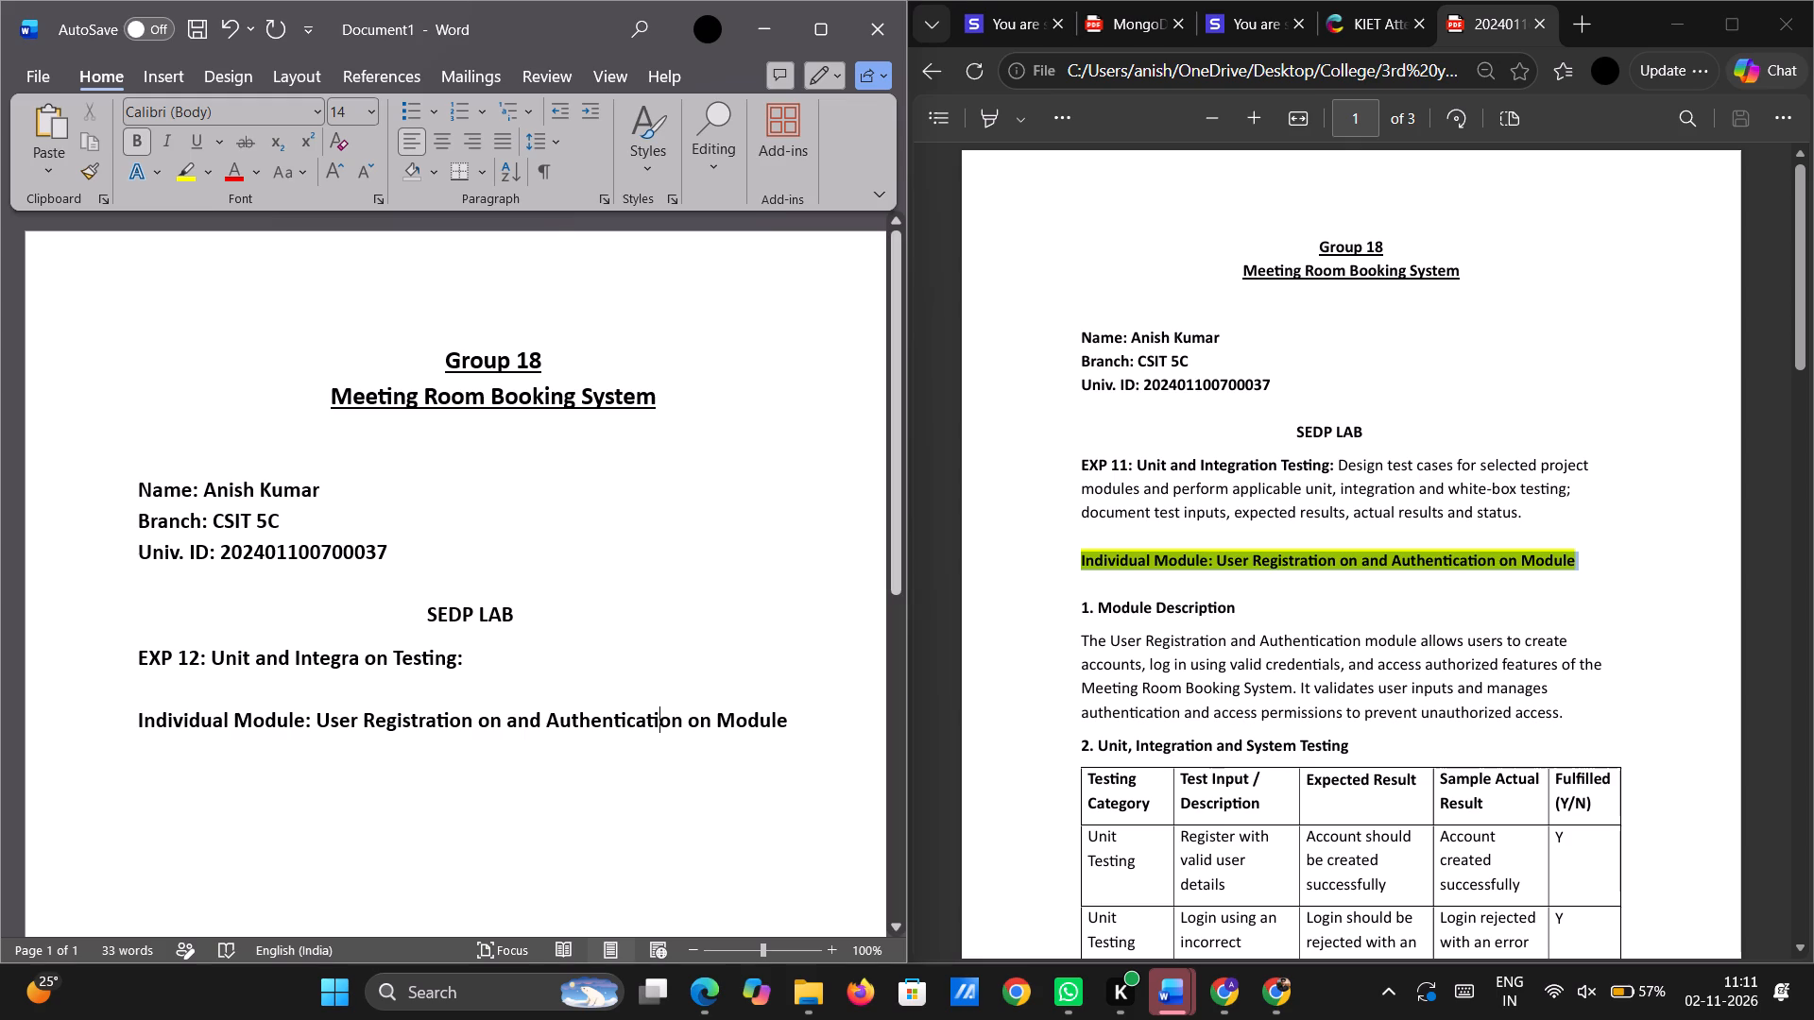
# Highlight the whole "Individual Module: User Registration on and Authentication on Module" heading in yellow.
pyautogui.click(779, 717)
pyautogui.click(792, 721)
pyautogui.moveTo(792, 721); pyautogui.dragTo(144, 722)
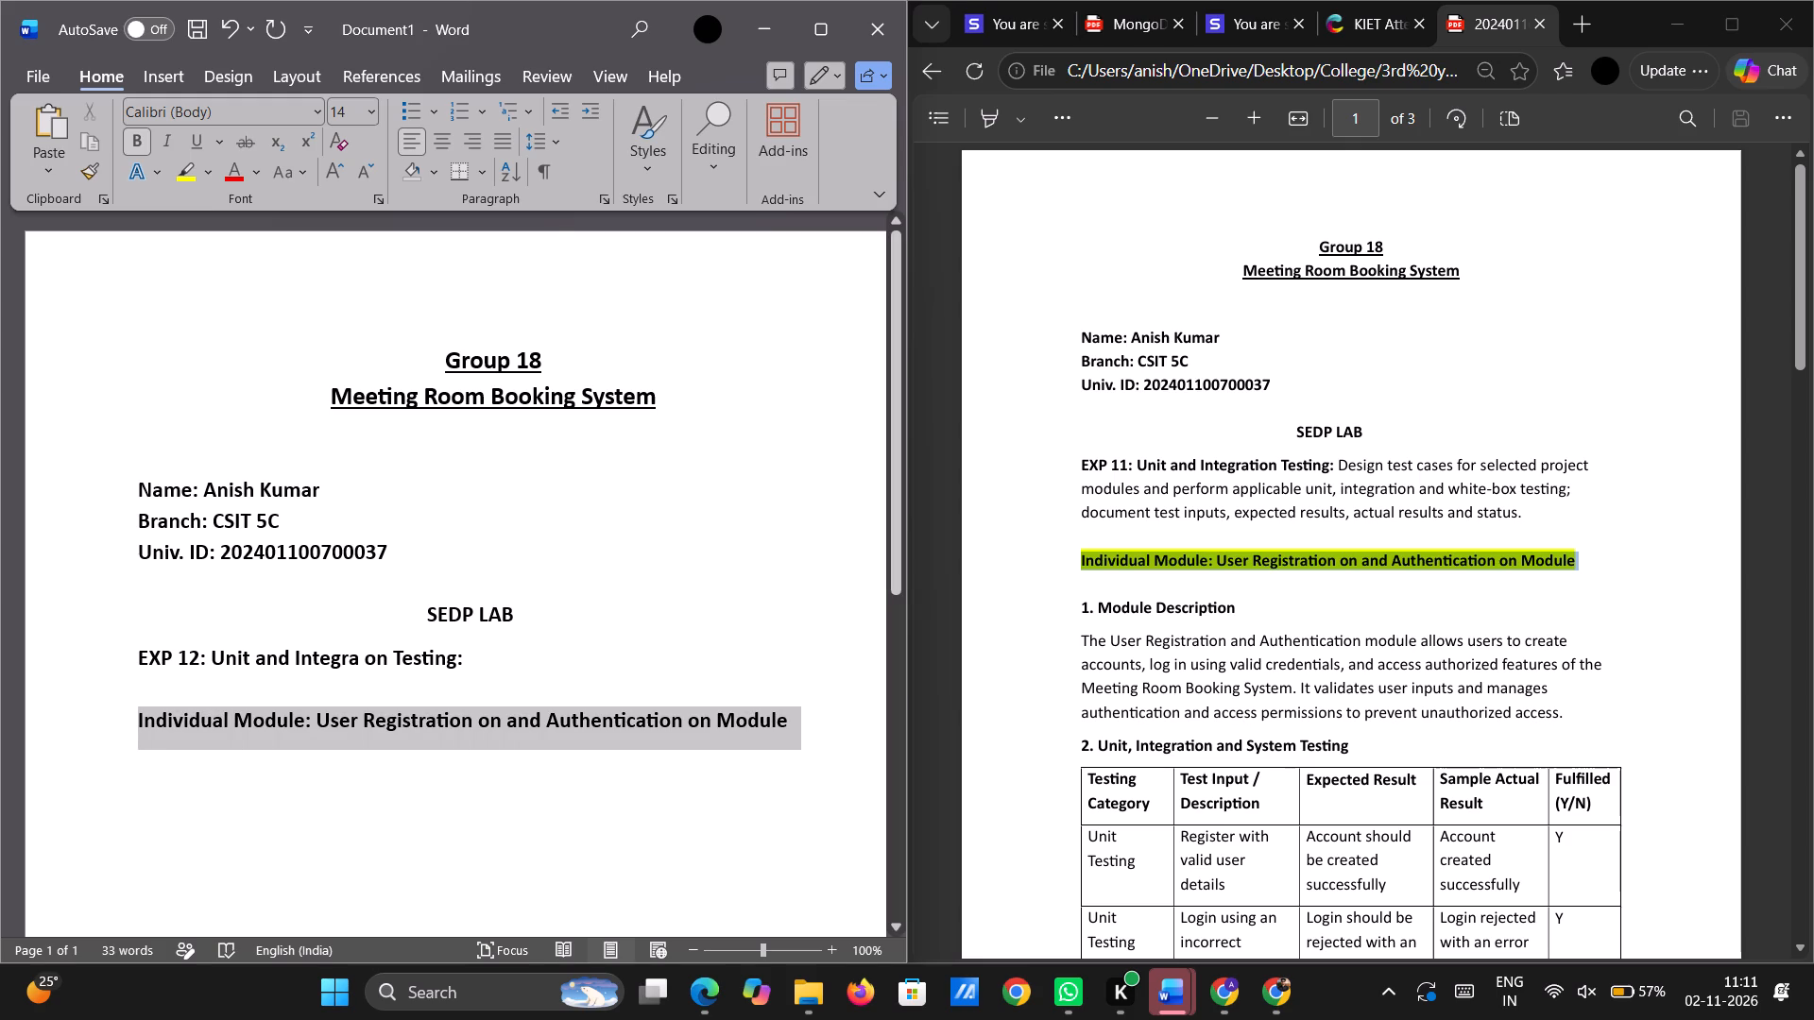
pyautogui.moveTo(144, 722); pyautogui.dragTo(97, 716)
pyautogui.click(198, 679)
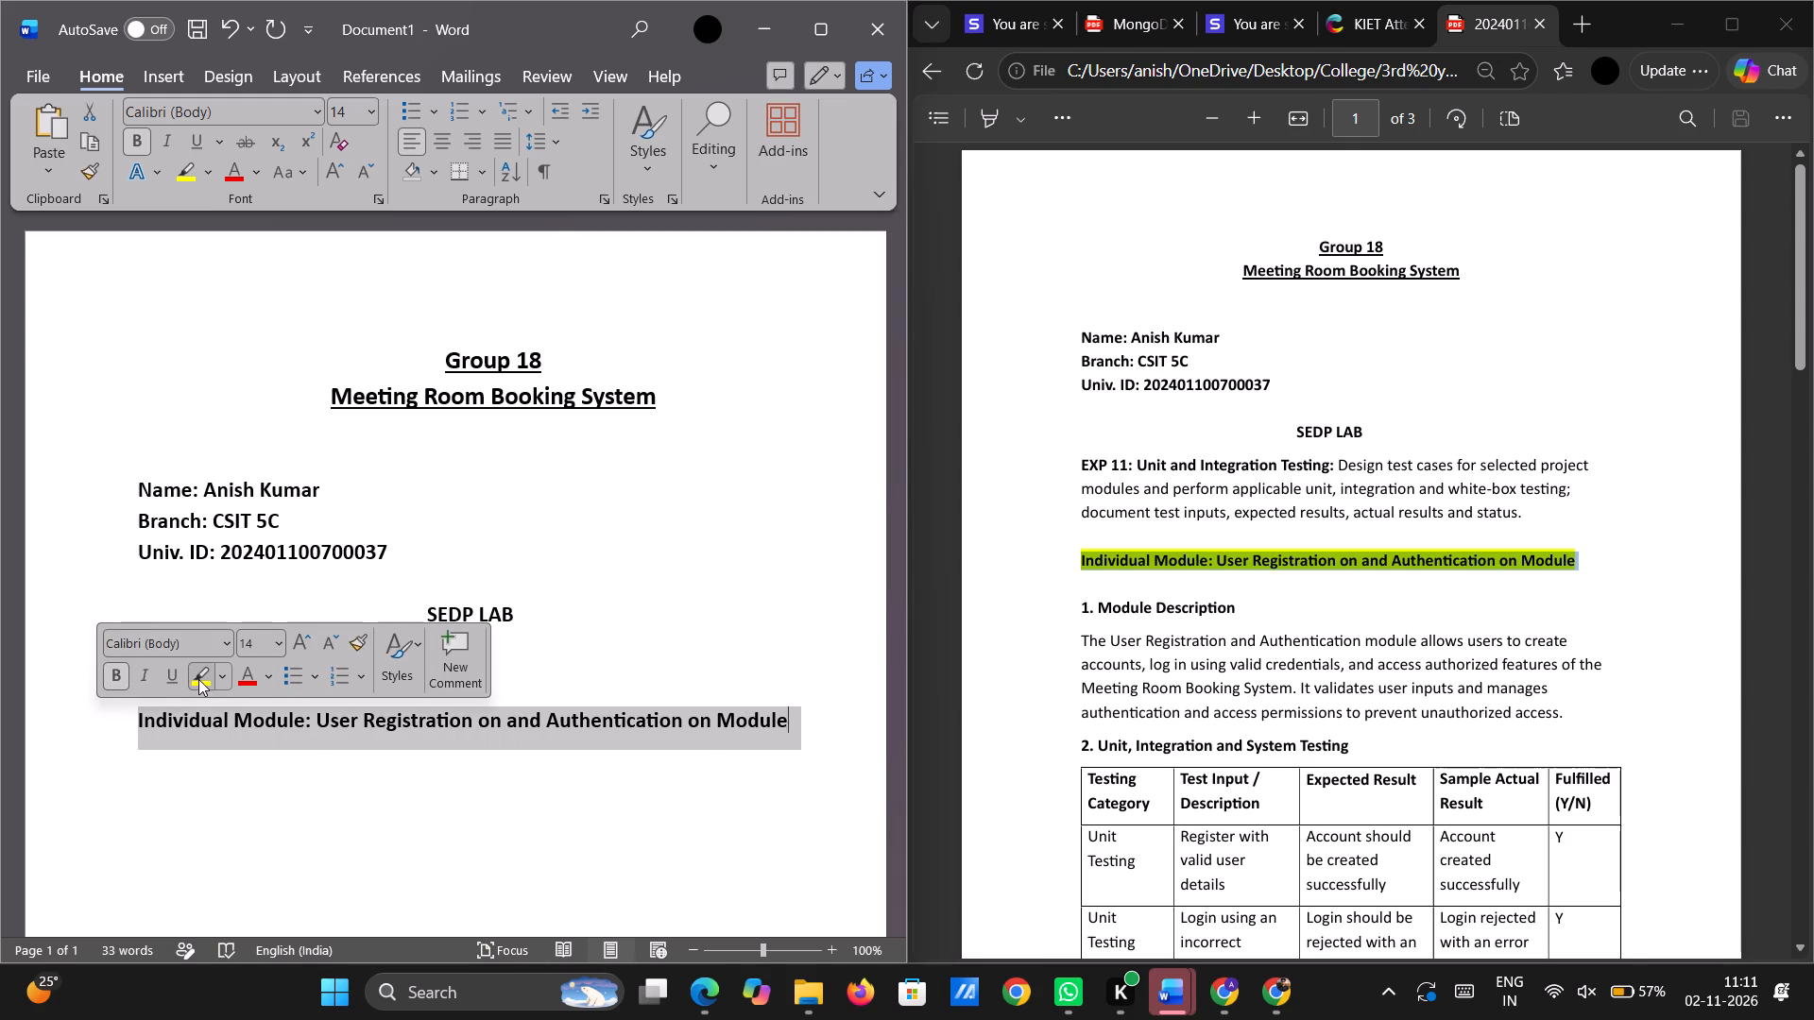
pyautogui.click(321, 749)
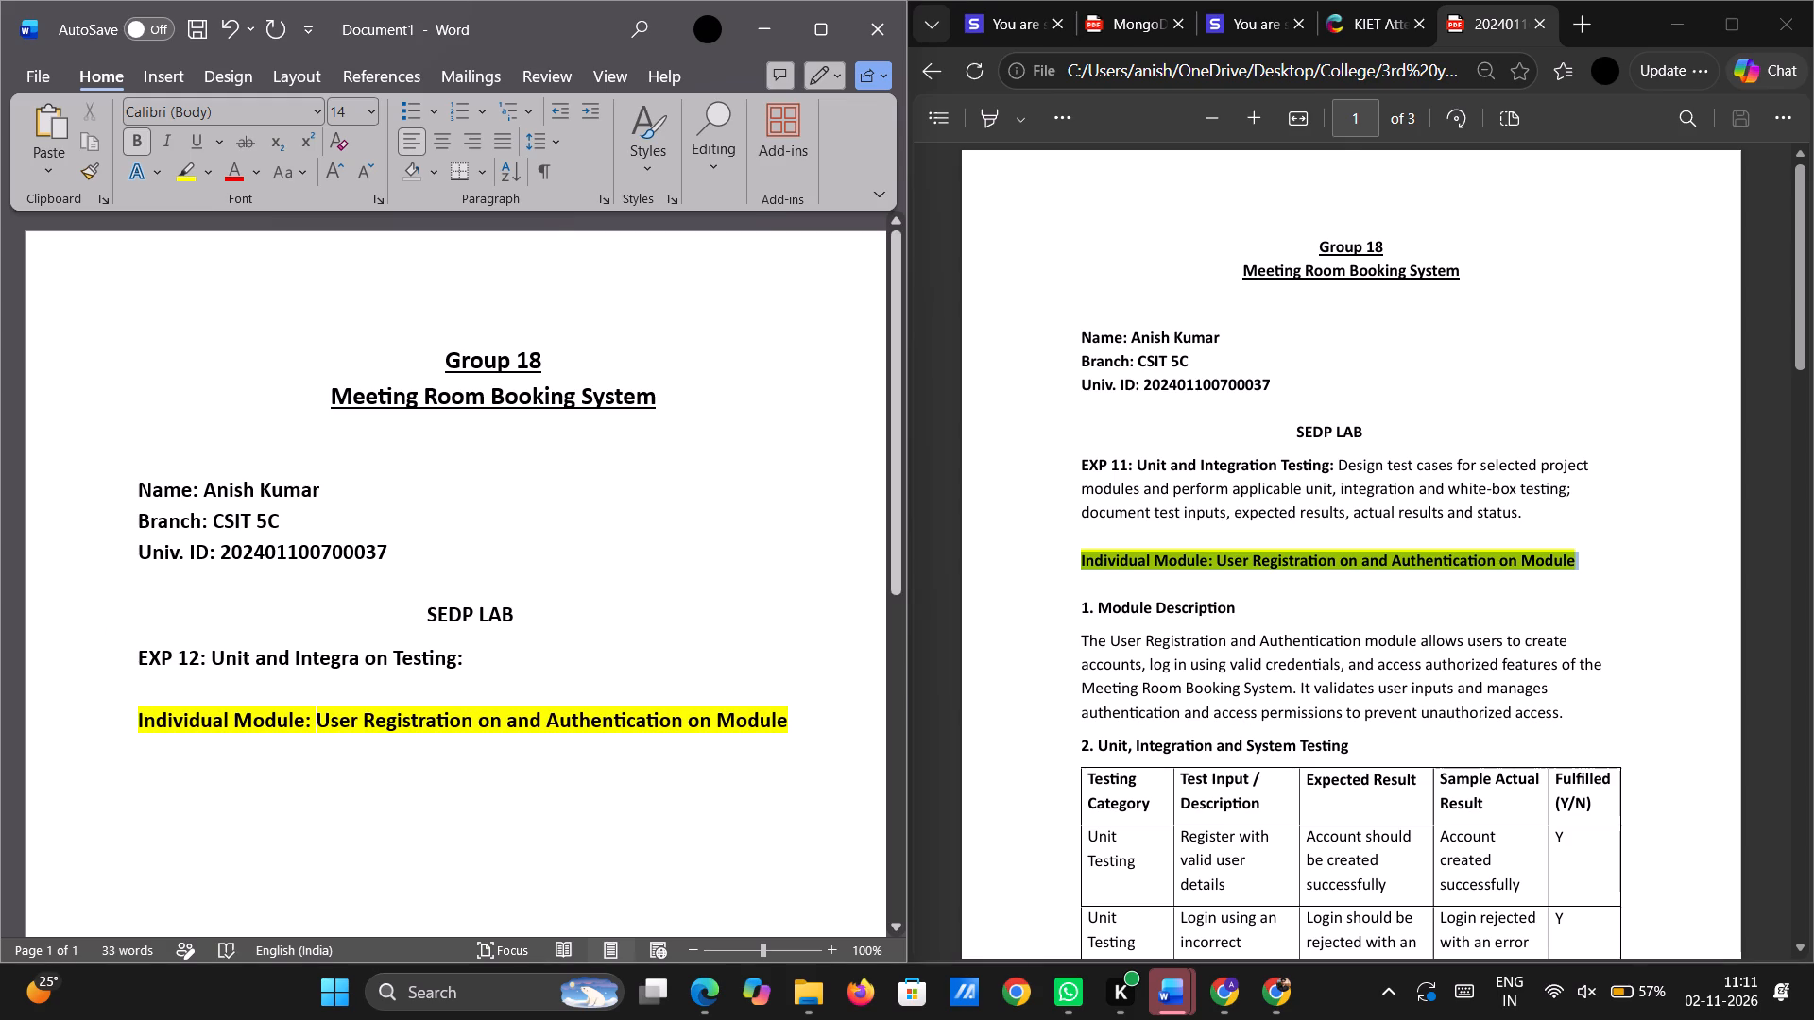
# Start a new line directly below the highlighted Individual Module heading.
pyautogui.click(806, 721)
pyautogui.hotkey('shift', 'Return')
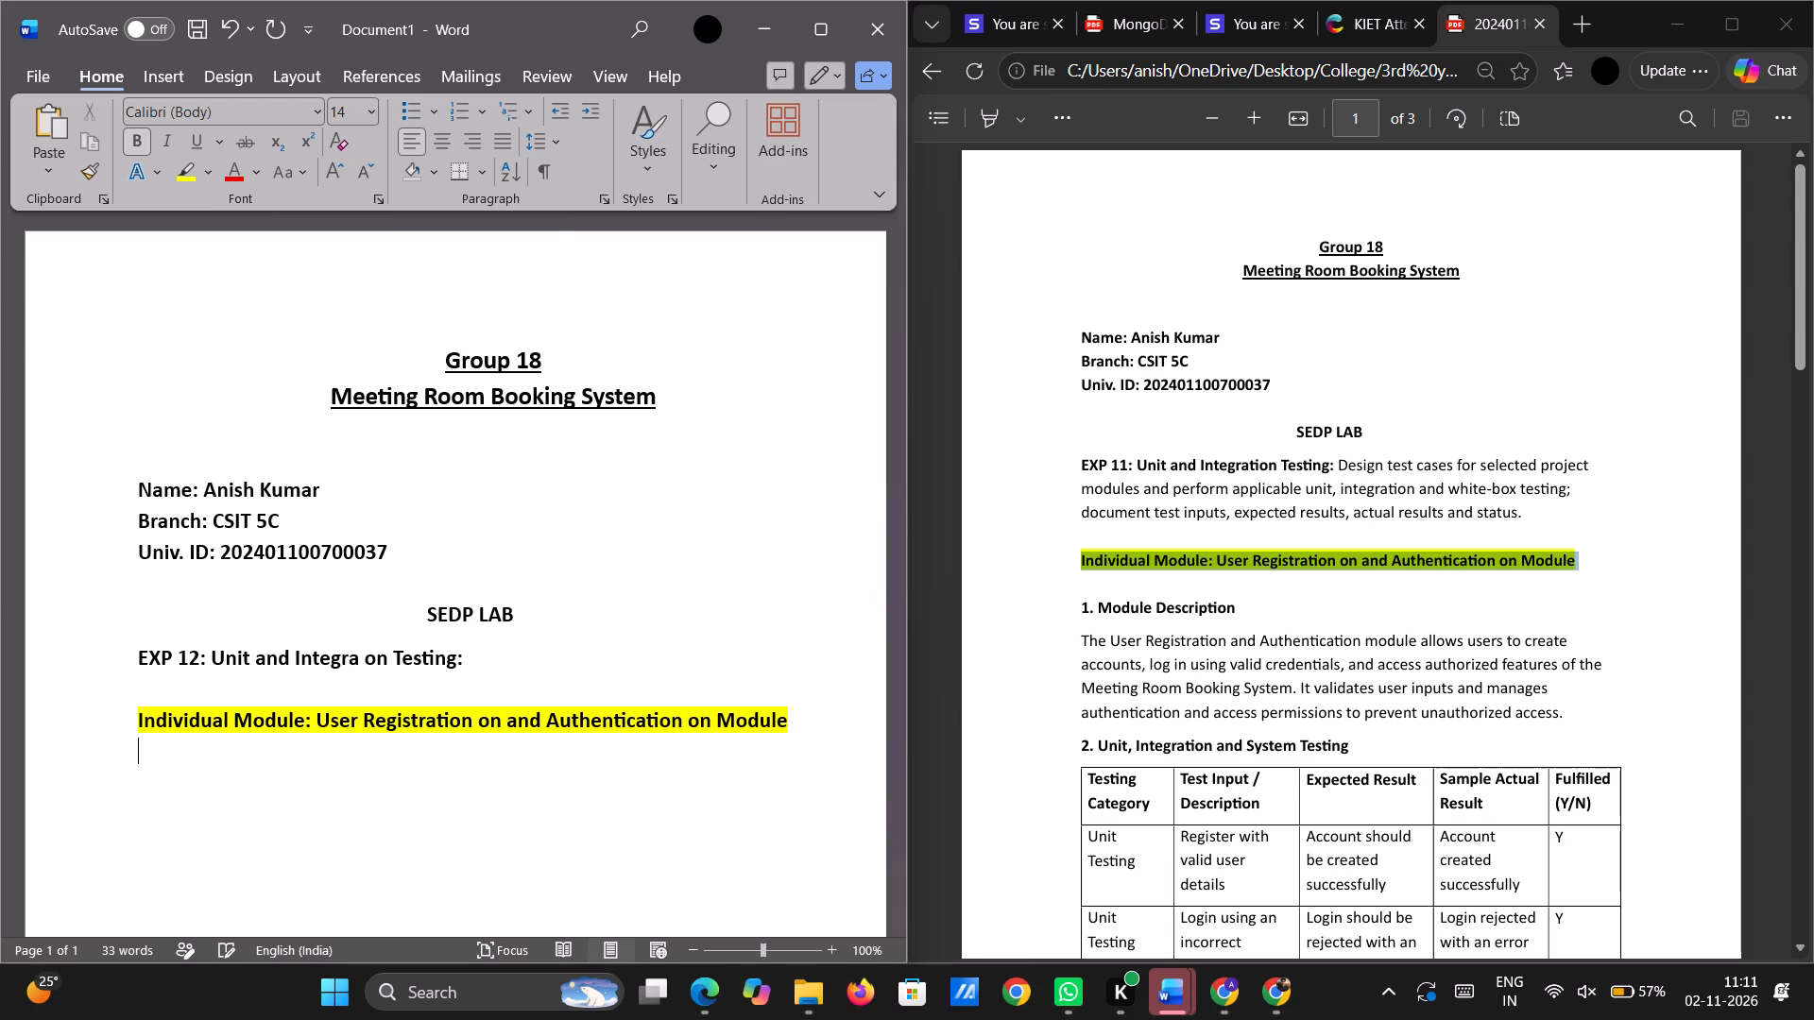
pyautogui.scroll(-5, 1336, 736)
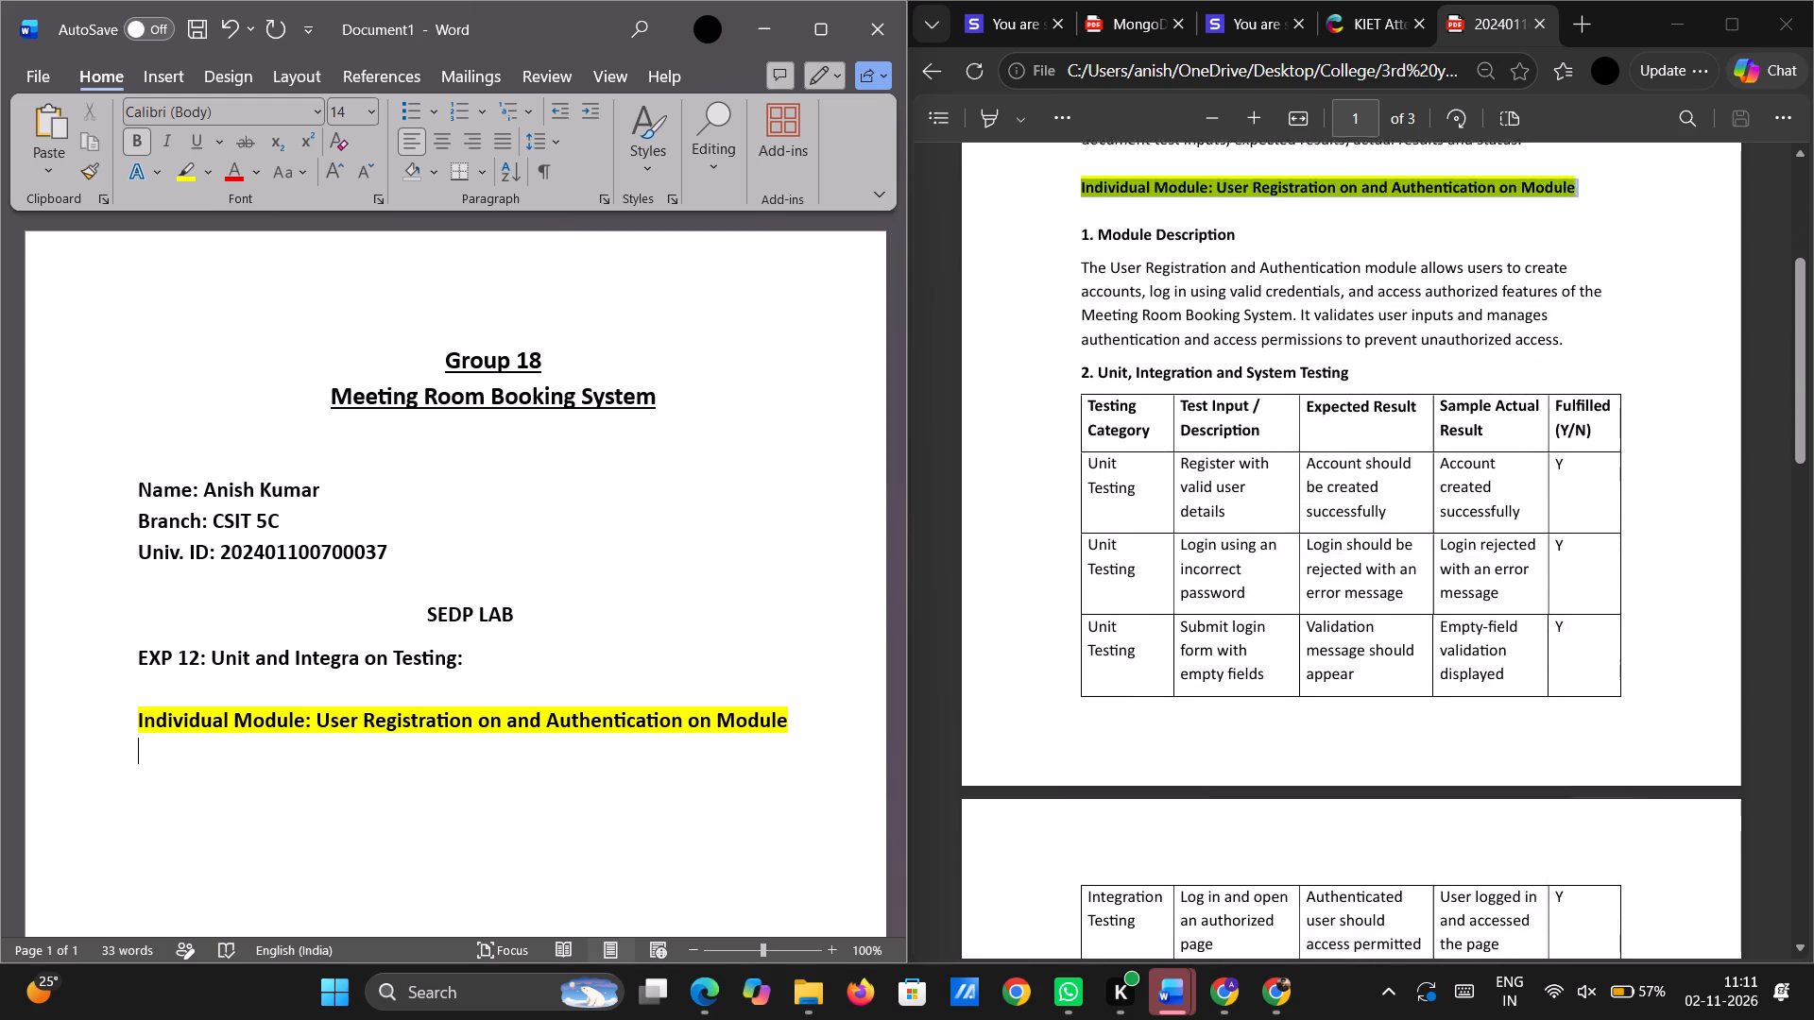
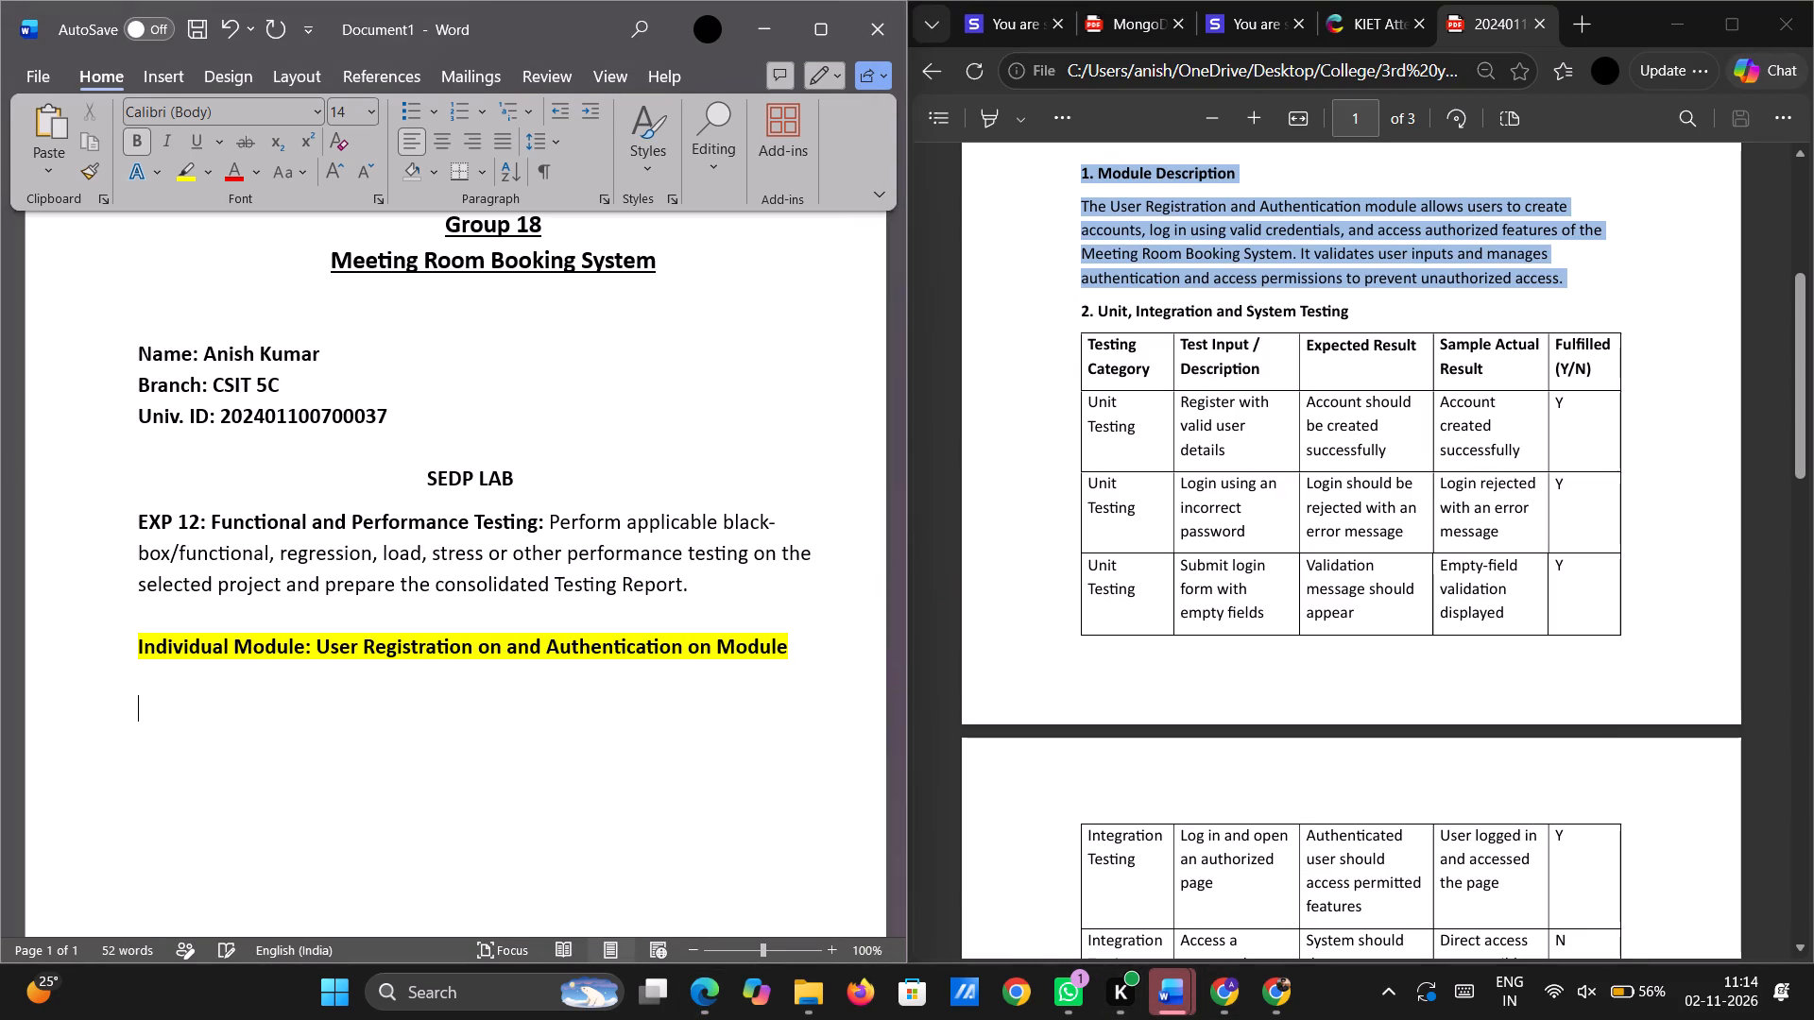
pyautogui.hotkey('ctrl', 'v')
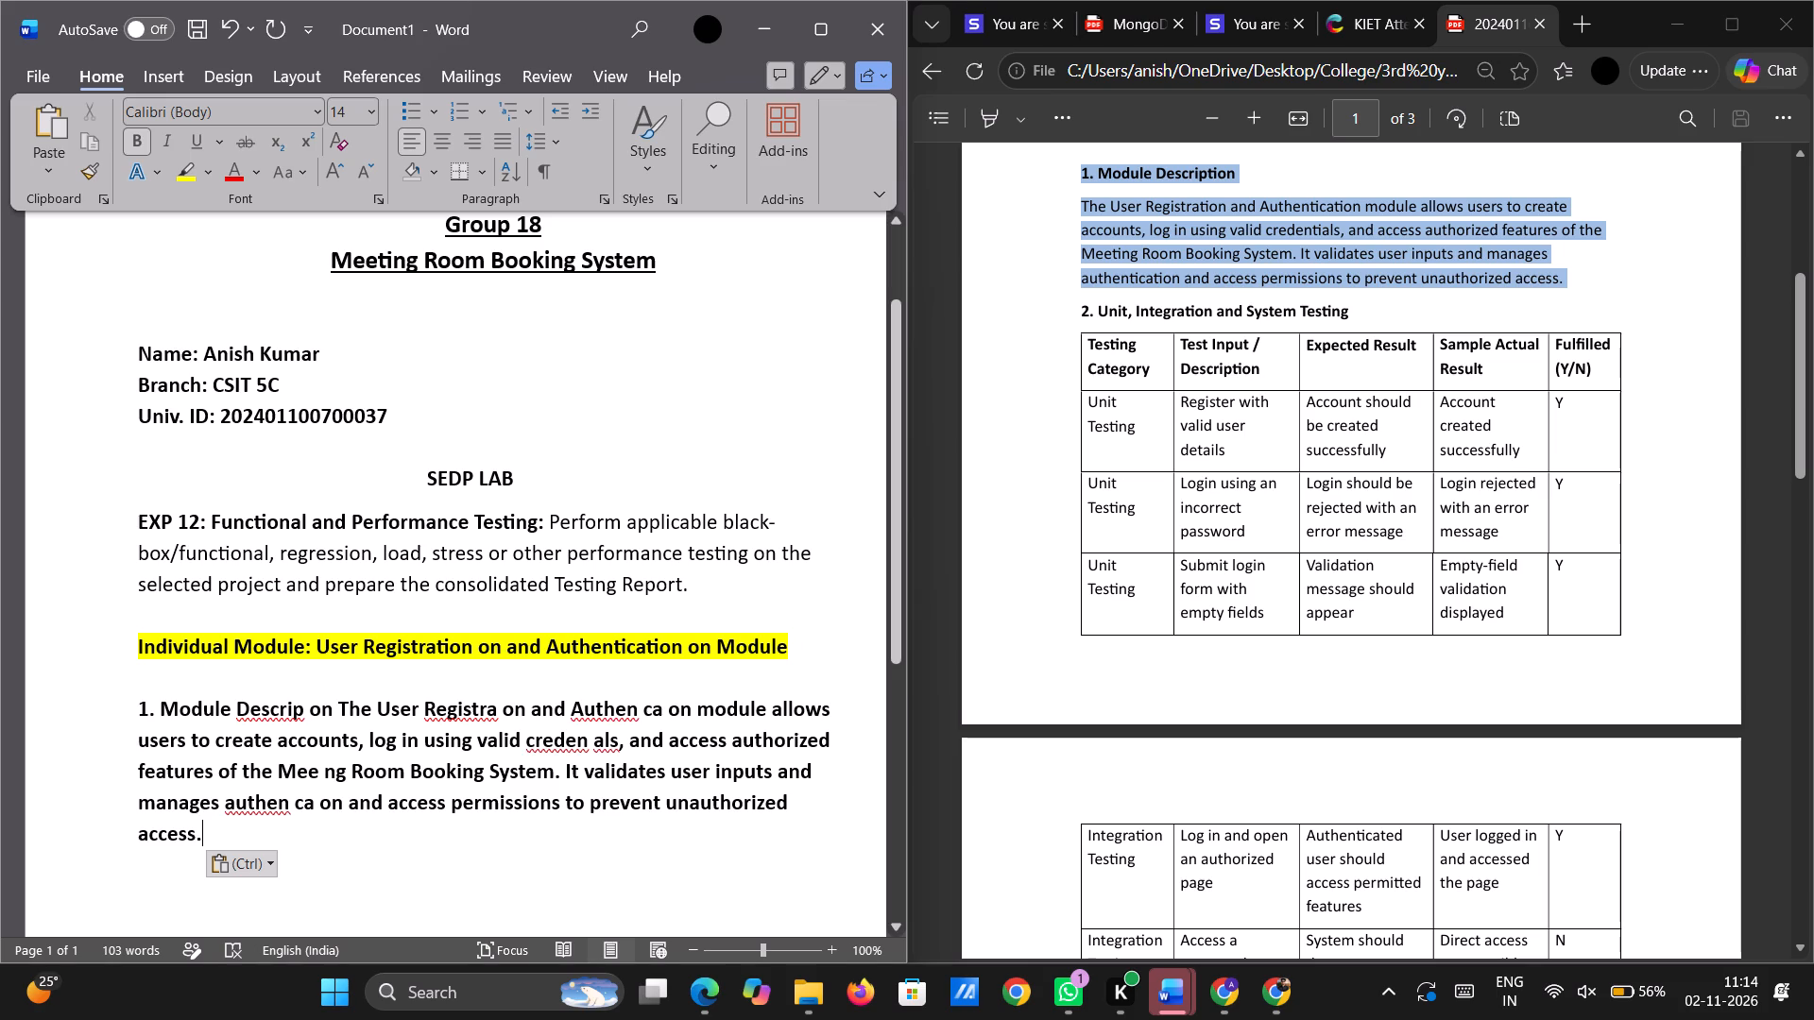
# Correct the pasted section heading to read "1. Module Description".
pyautogui.click(308, 712)
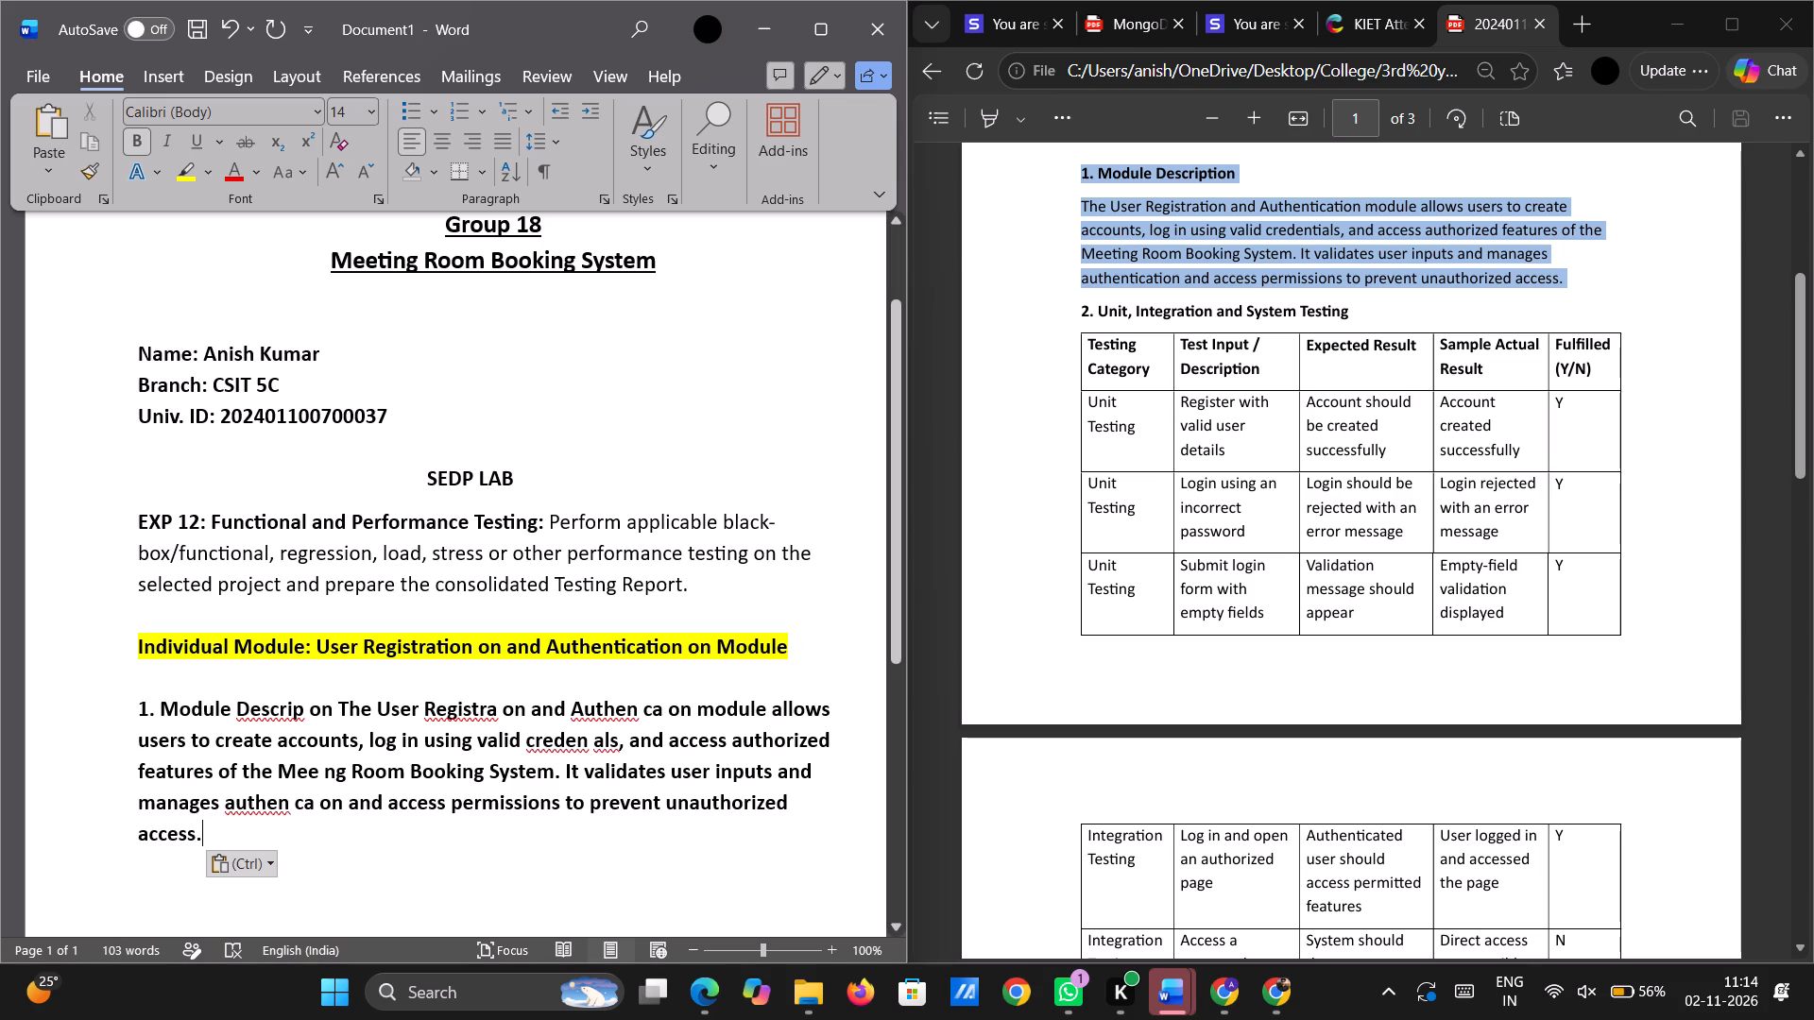
pyautogui.press('BackSpace')
pyautogui.click(308, 712)
pyautogui.press('t')
pyautogui.press('i')
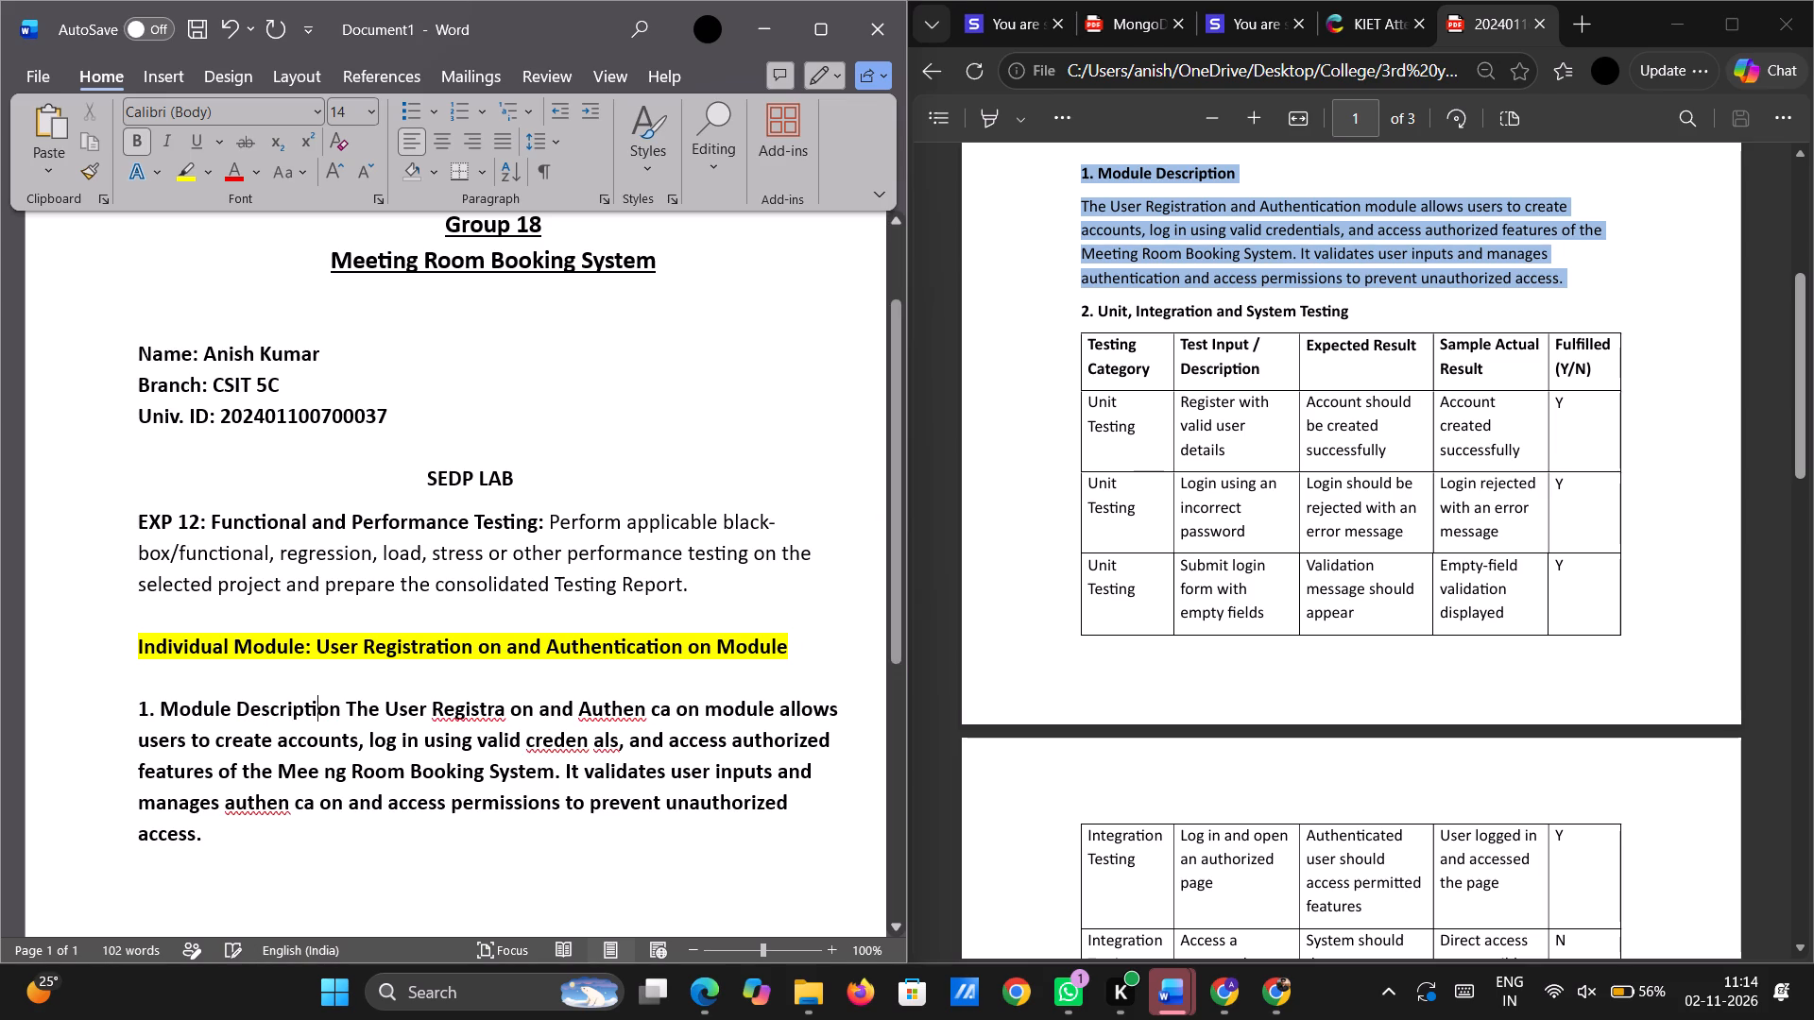
# Put the text starting "The User" on its own line below the Module Description heading, without a leading space.
pyautogui.click(342, 711)
pyautogui.hotkey('shift', 'Return')
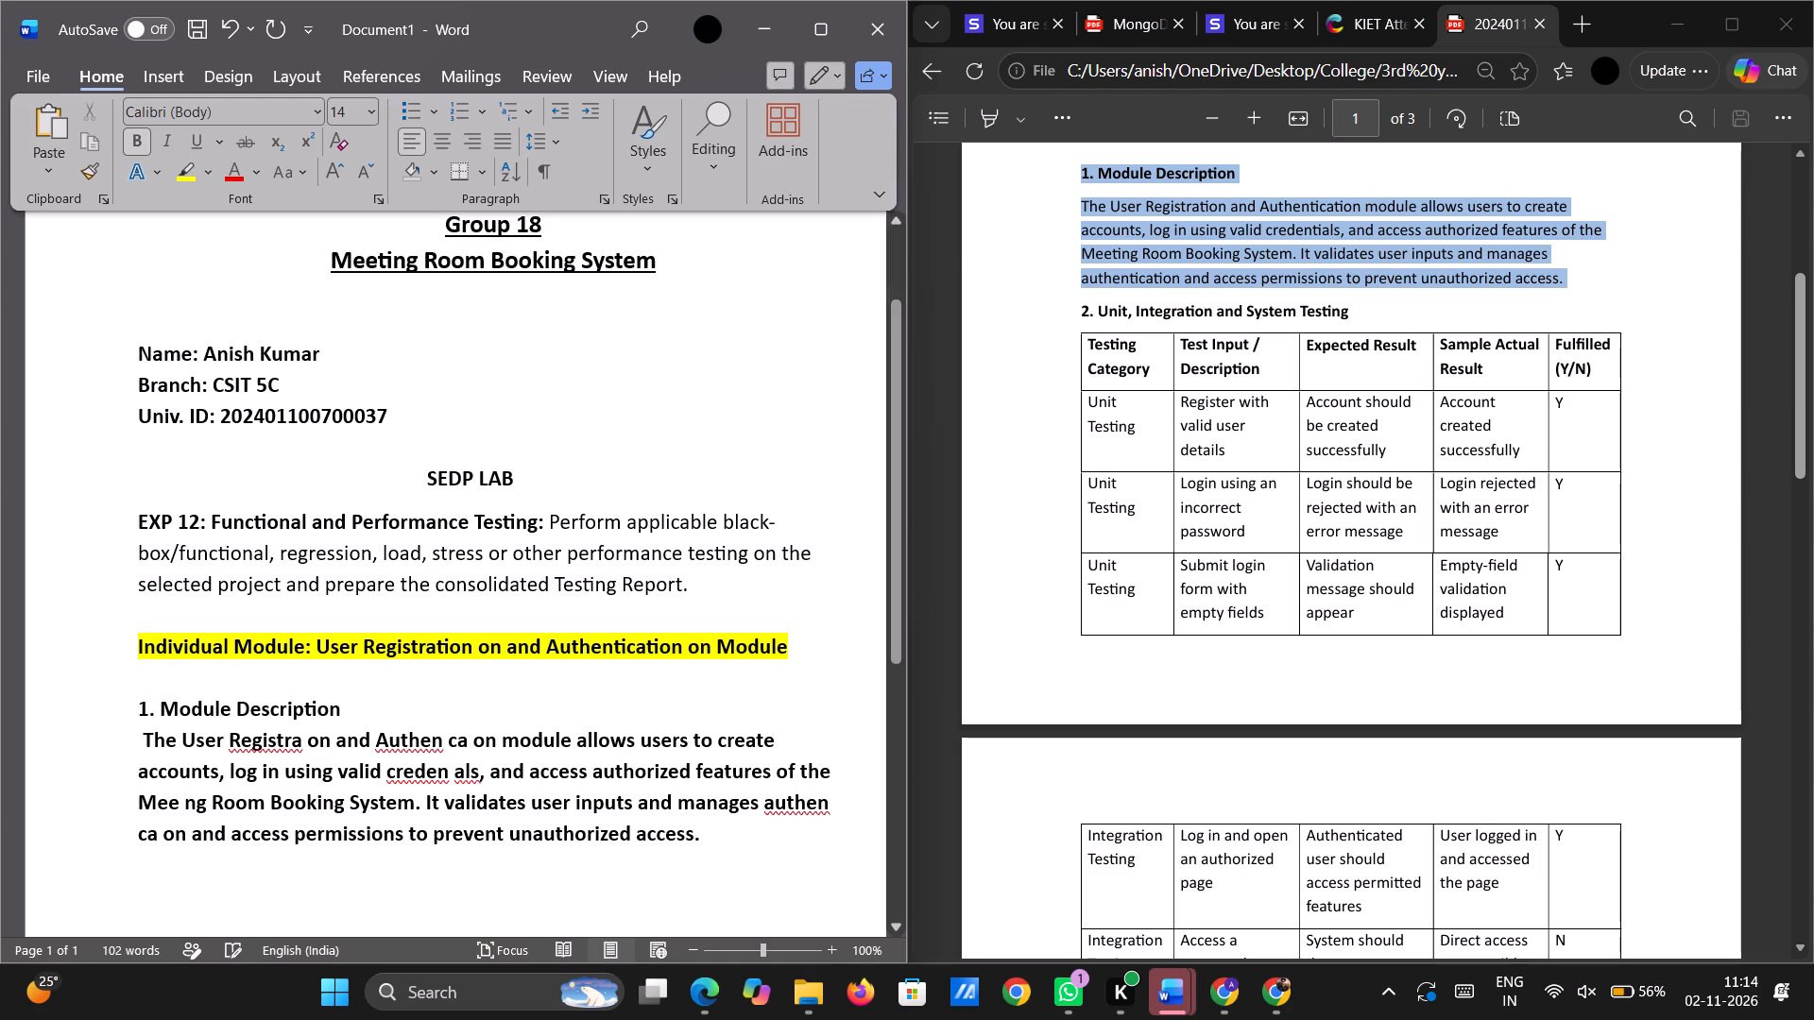
pyautogui.press('Right')
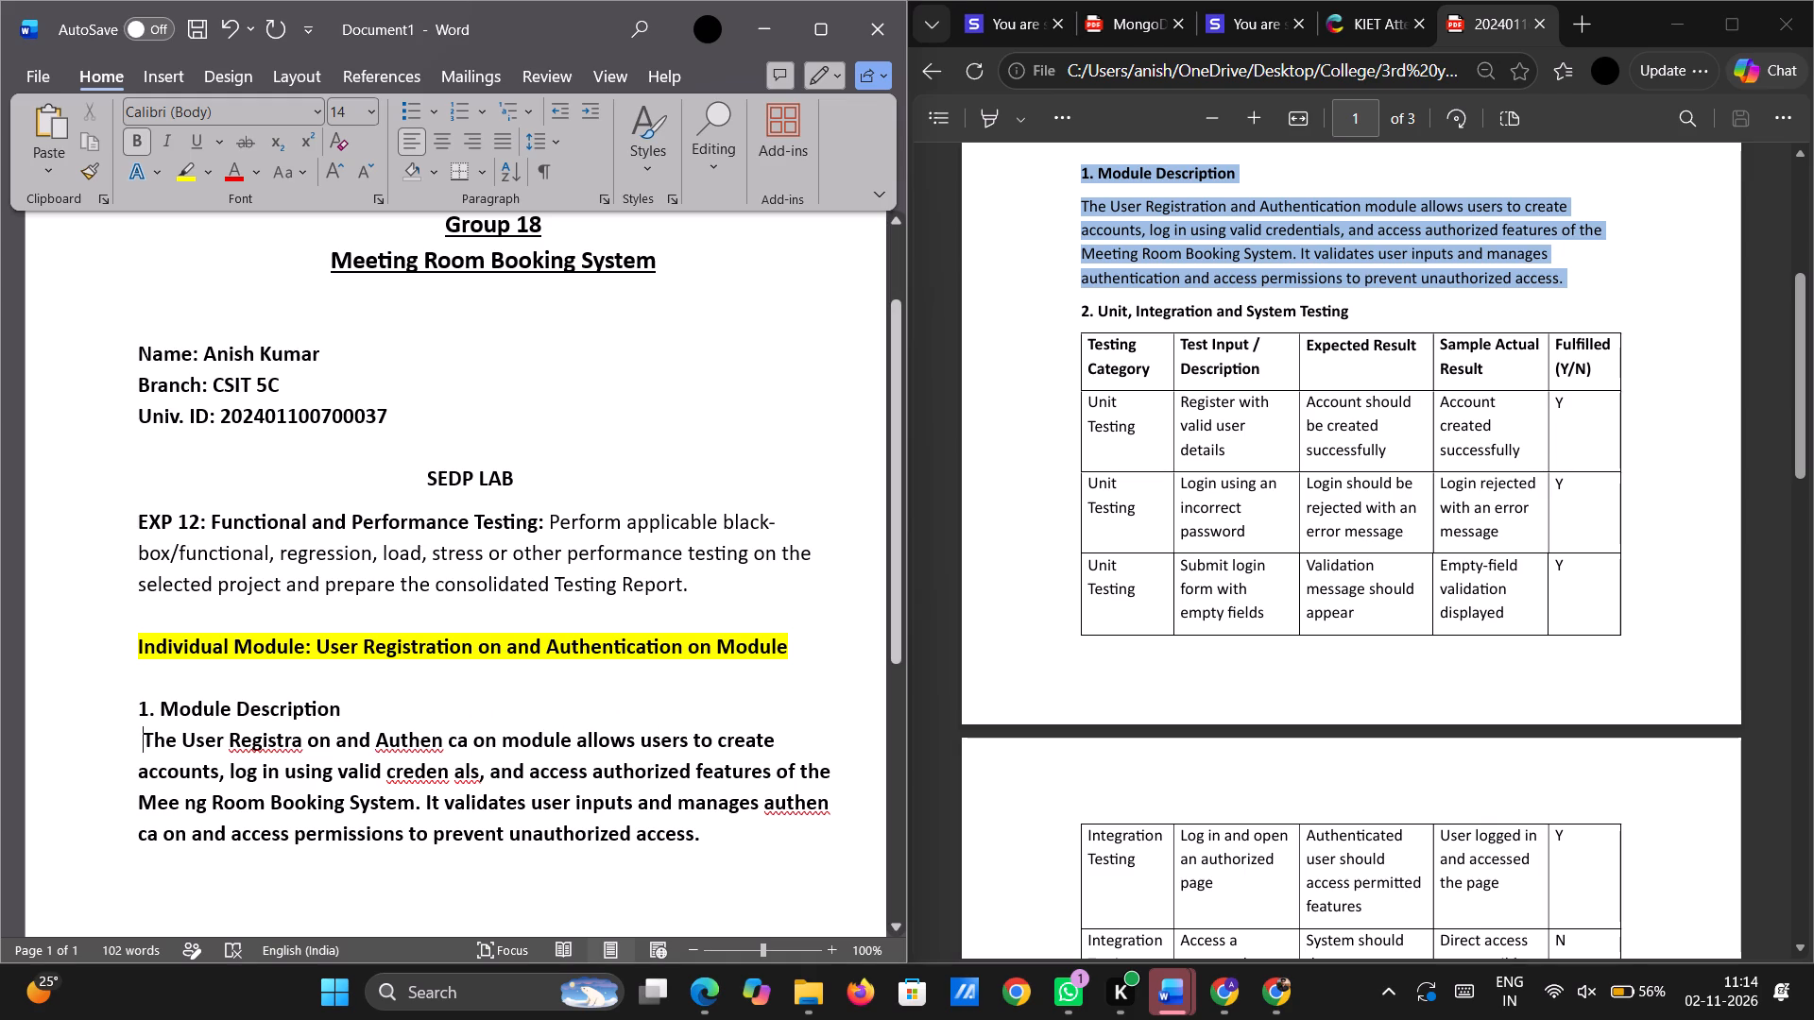
pyautogui.press('BackSpace')
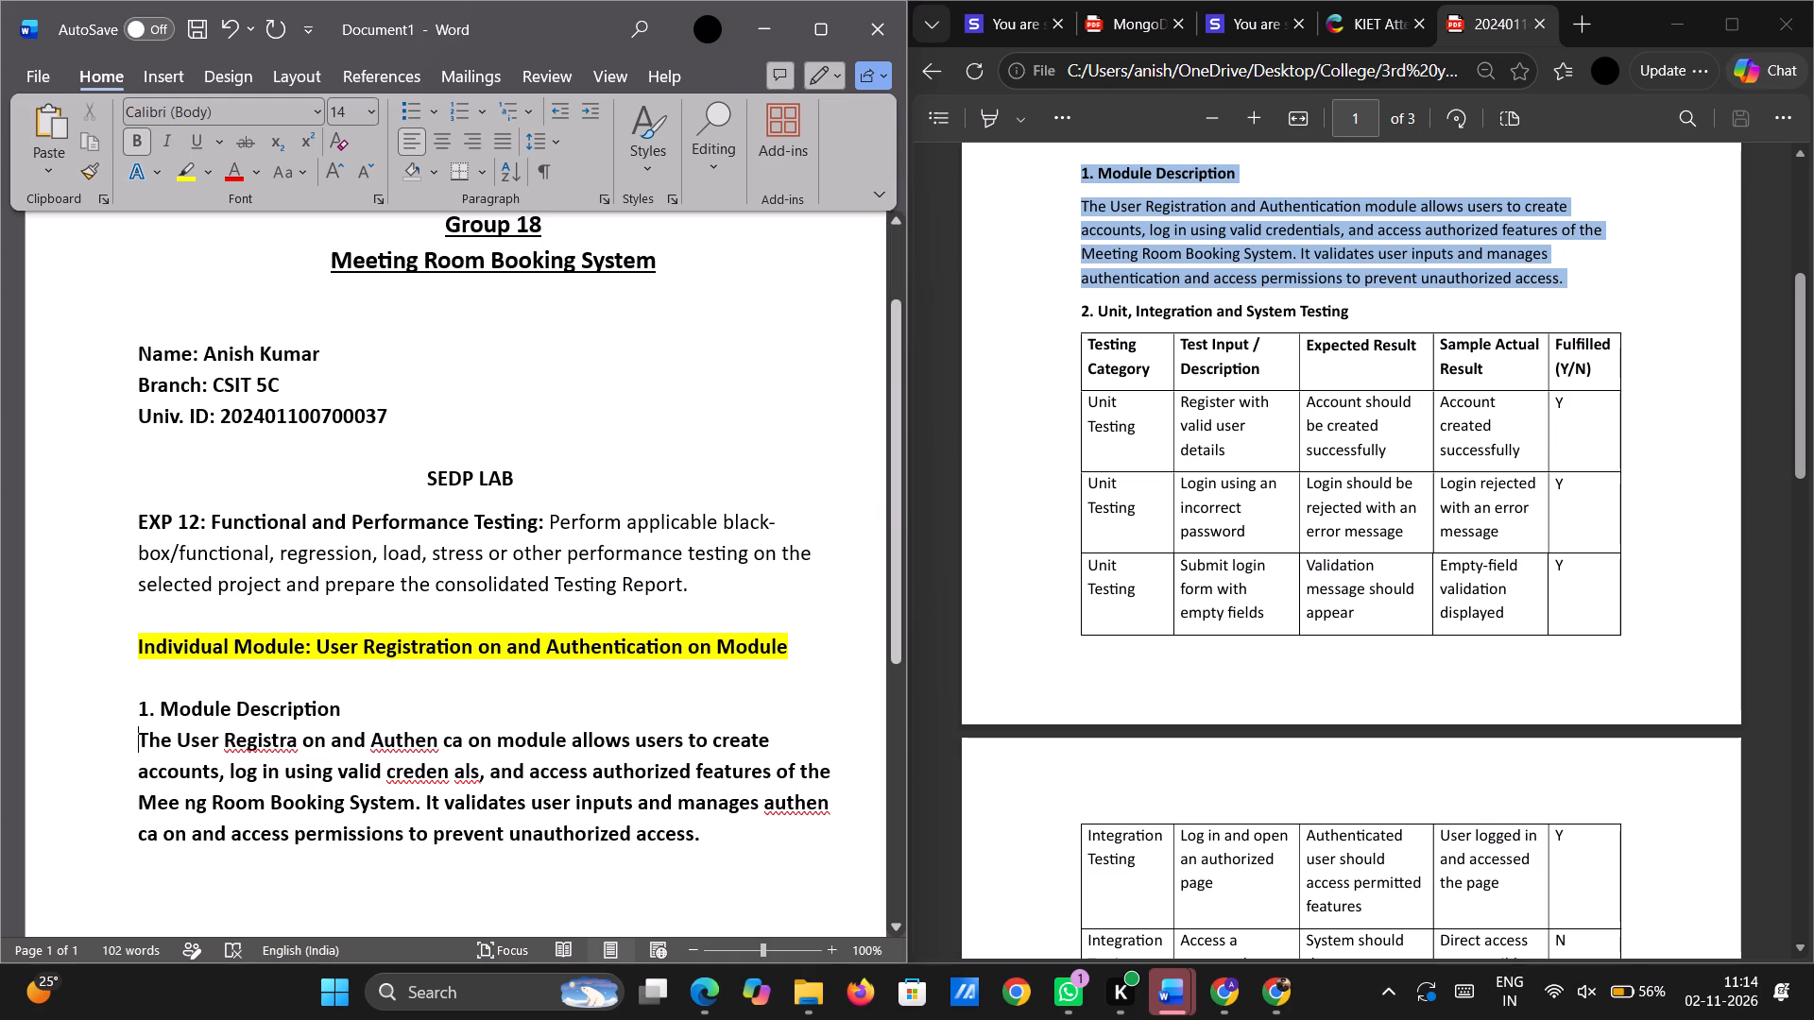
# Remove bold from the module description paragraph, leaving its heading bold.
pyautogui.moveTo(706, 839); pyautogui.dragTo(86, 739)
pyautogui.click(96, 694)
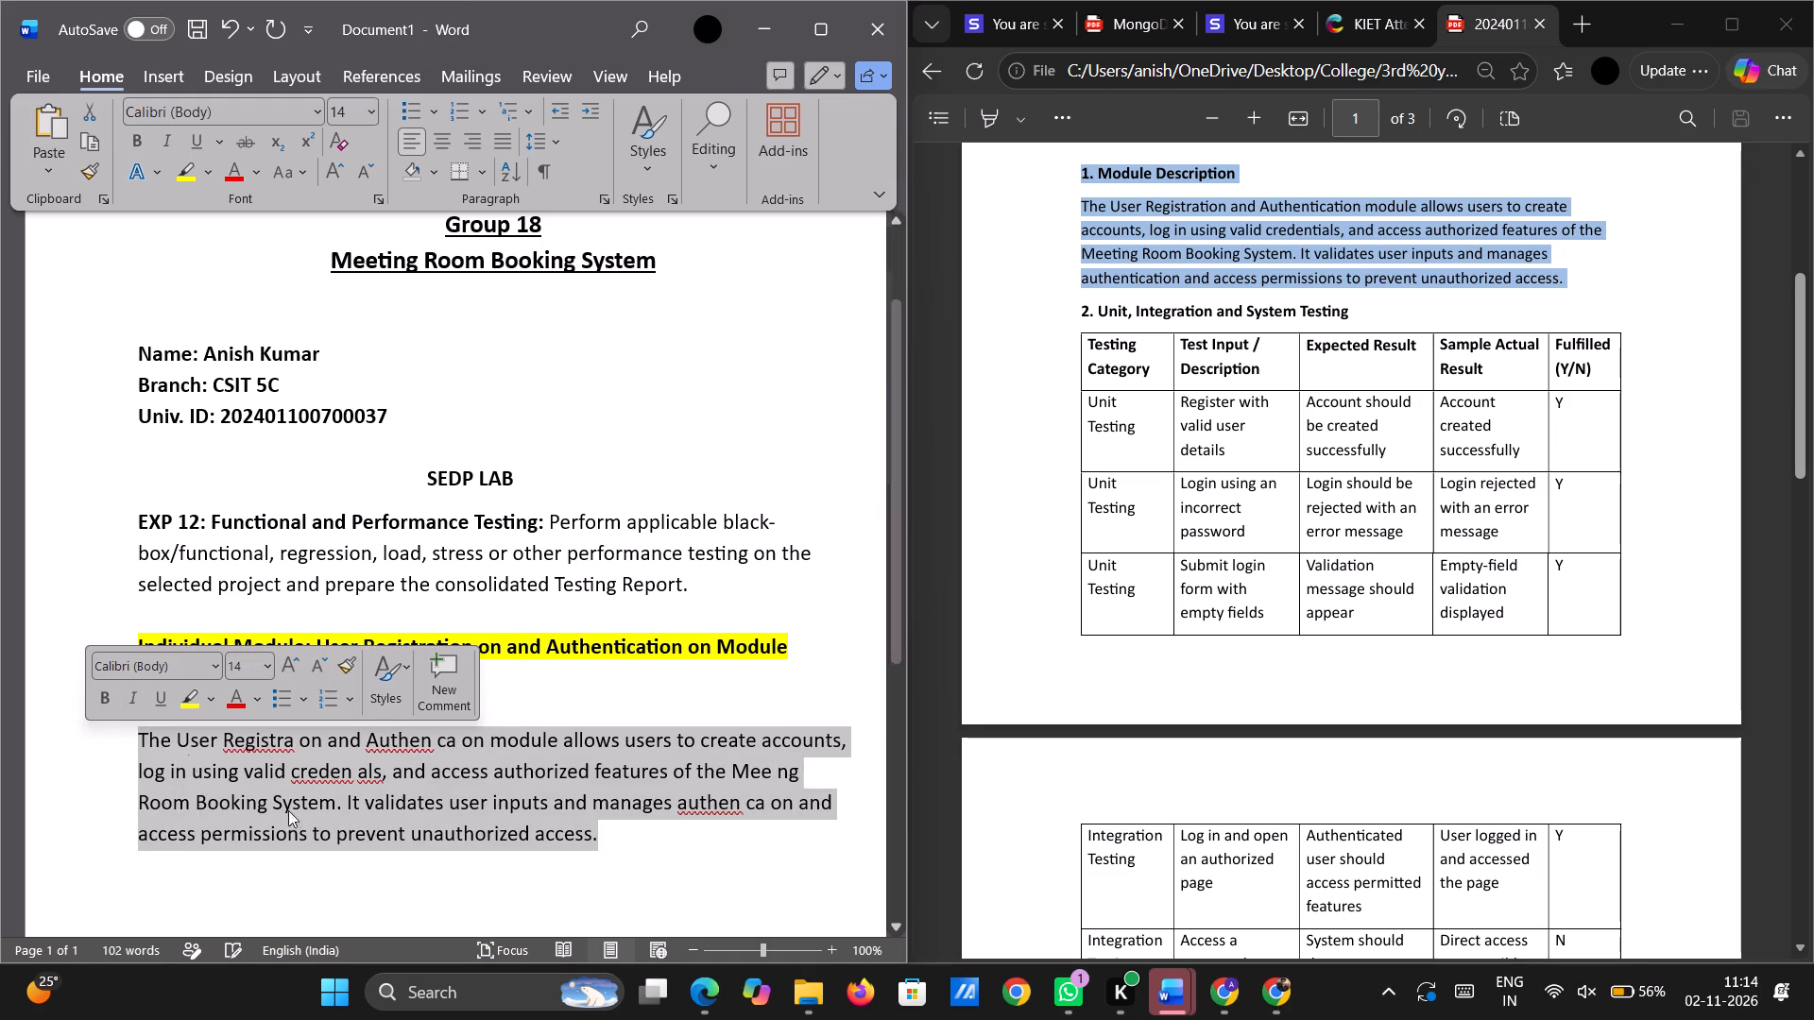
pyautogui.click(321, 825)
# Repair the broken words in the paragraph's first line to read "Registration and Authentication".
pyautogui.click(302, 738)
pyautogui.press('BackSpace')
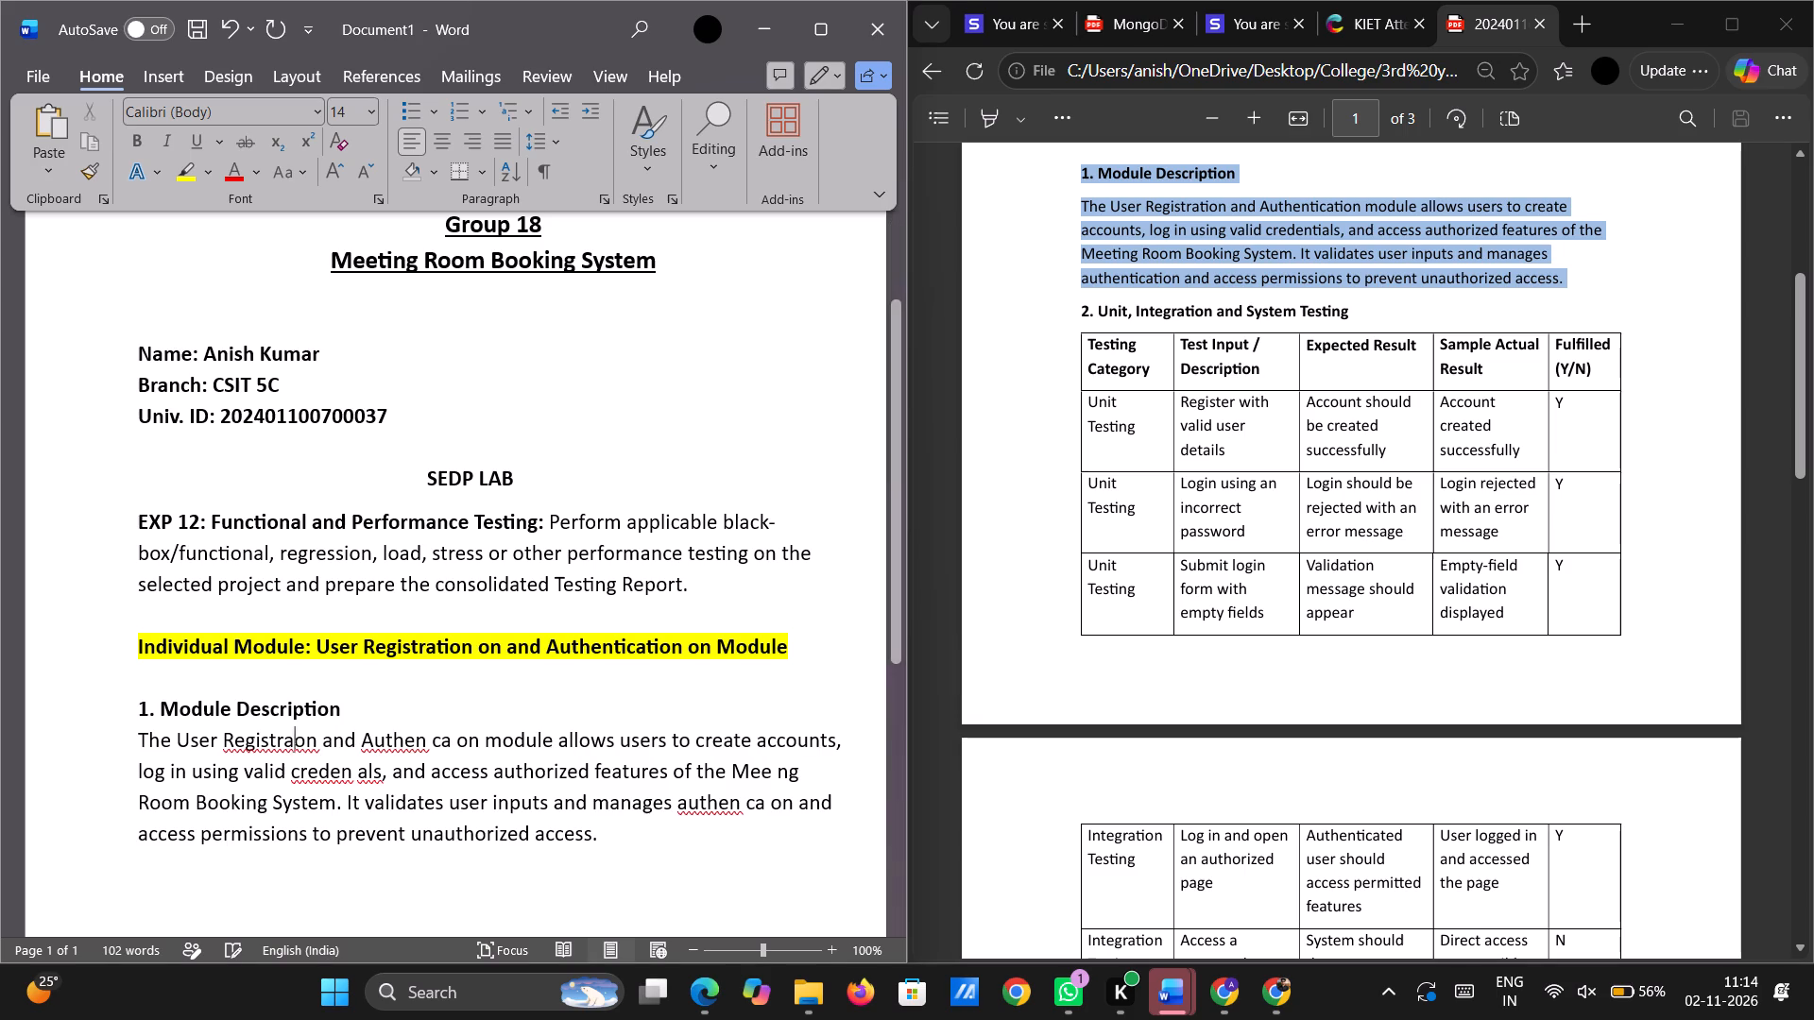
pyautogui.write('tio')
pyautogui.press('BackSpace')
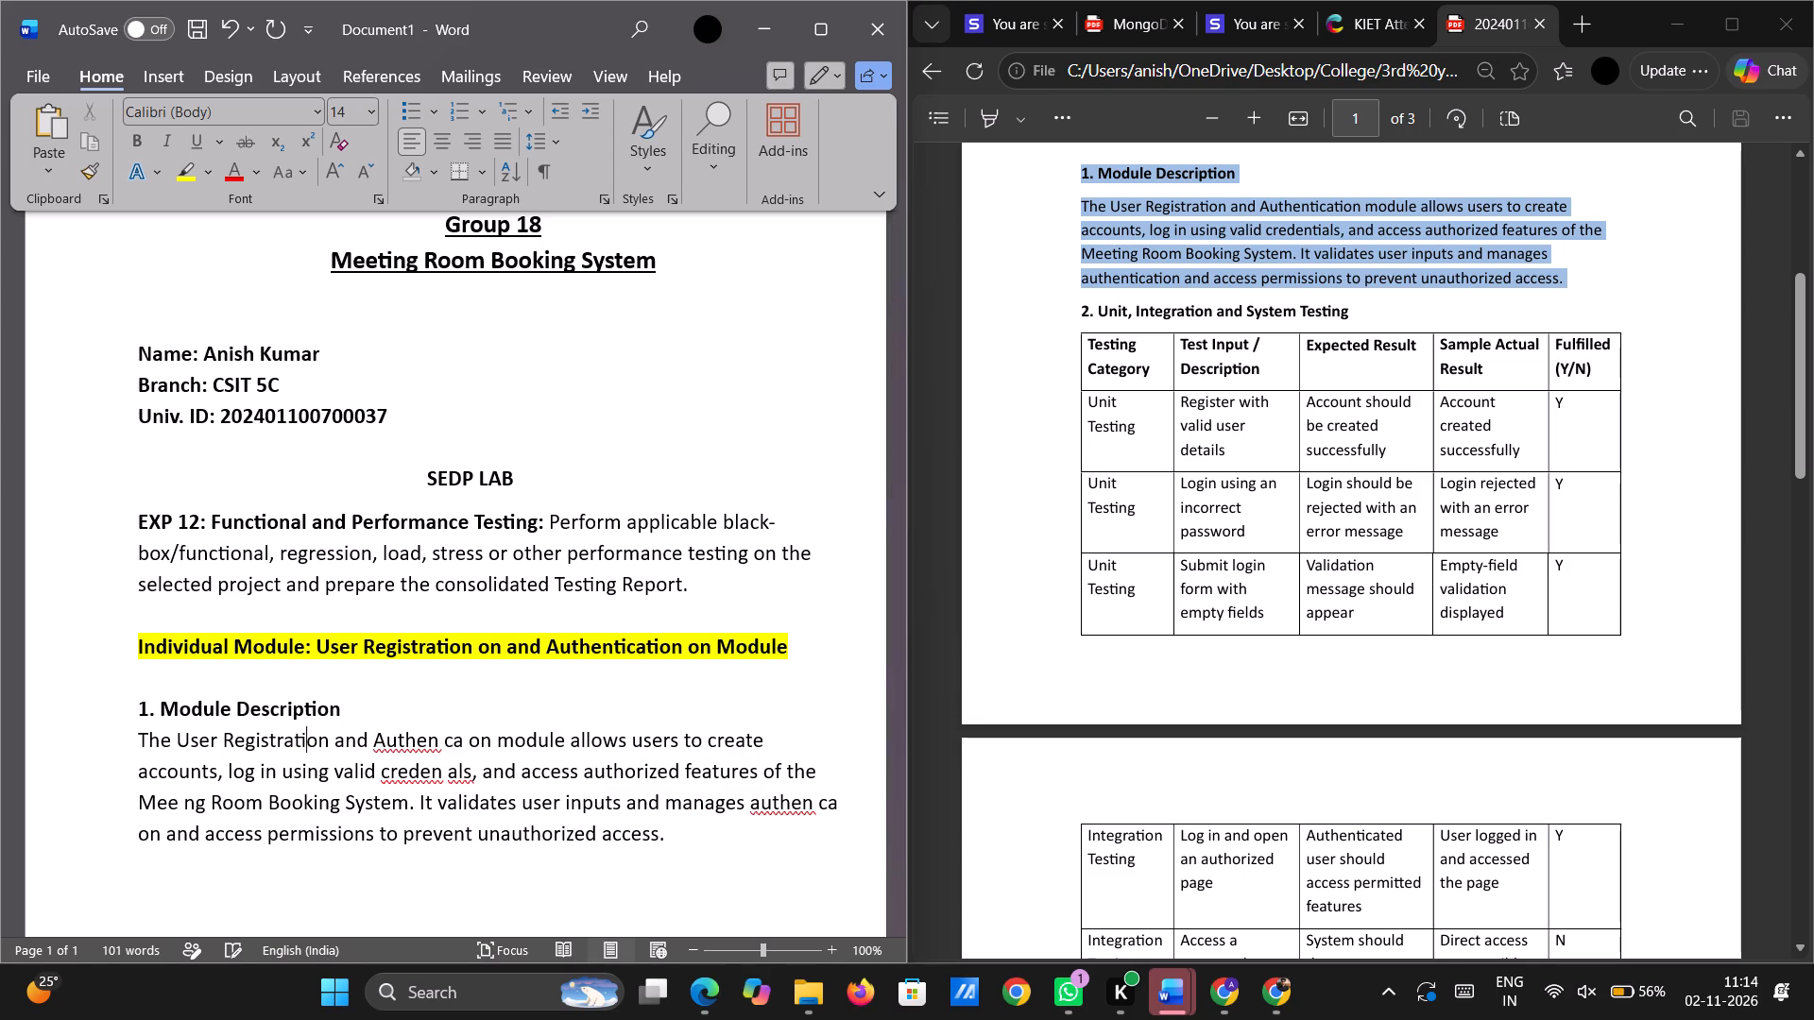
pyautogui.click(437, 743)
pyautogui.press('Right')
pyautogui.press('BackSpace')
pyautogui.write('ti')
pyautogui.press('Right')
pyautogui.press('Right')
pyautogui.press('Right')
pyautogui.press('BackSpace')
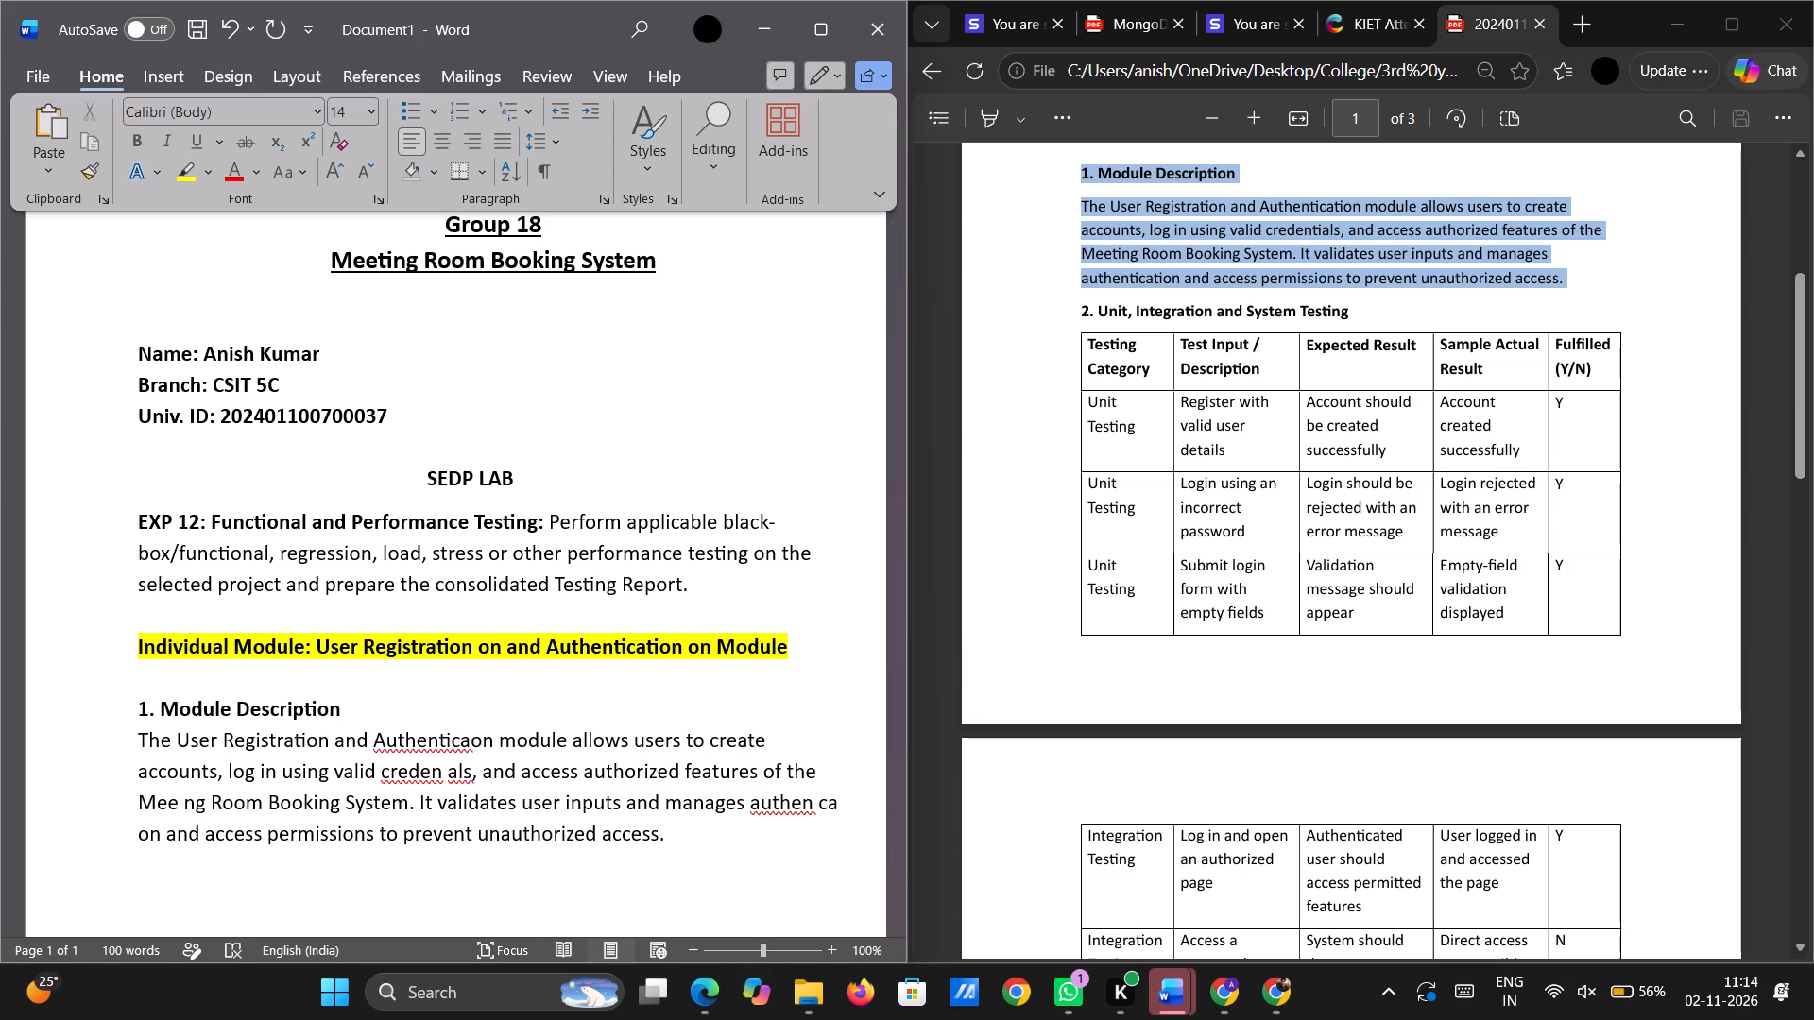
pyautogui.write('ti')
# Repair the broken words "credentials" and "authentication" in the rest of the module description paragraph.
pyautogui.click(443, 774)
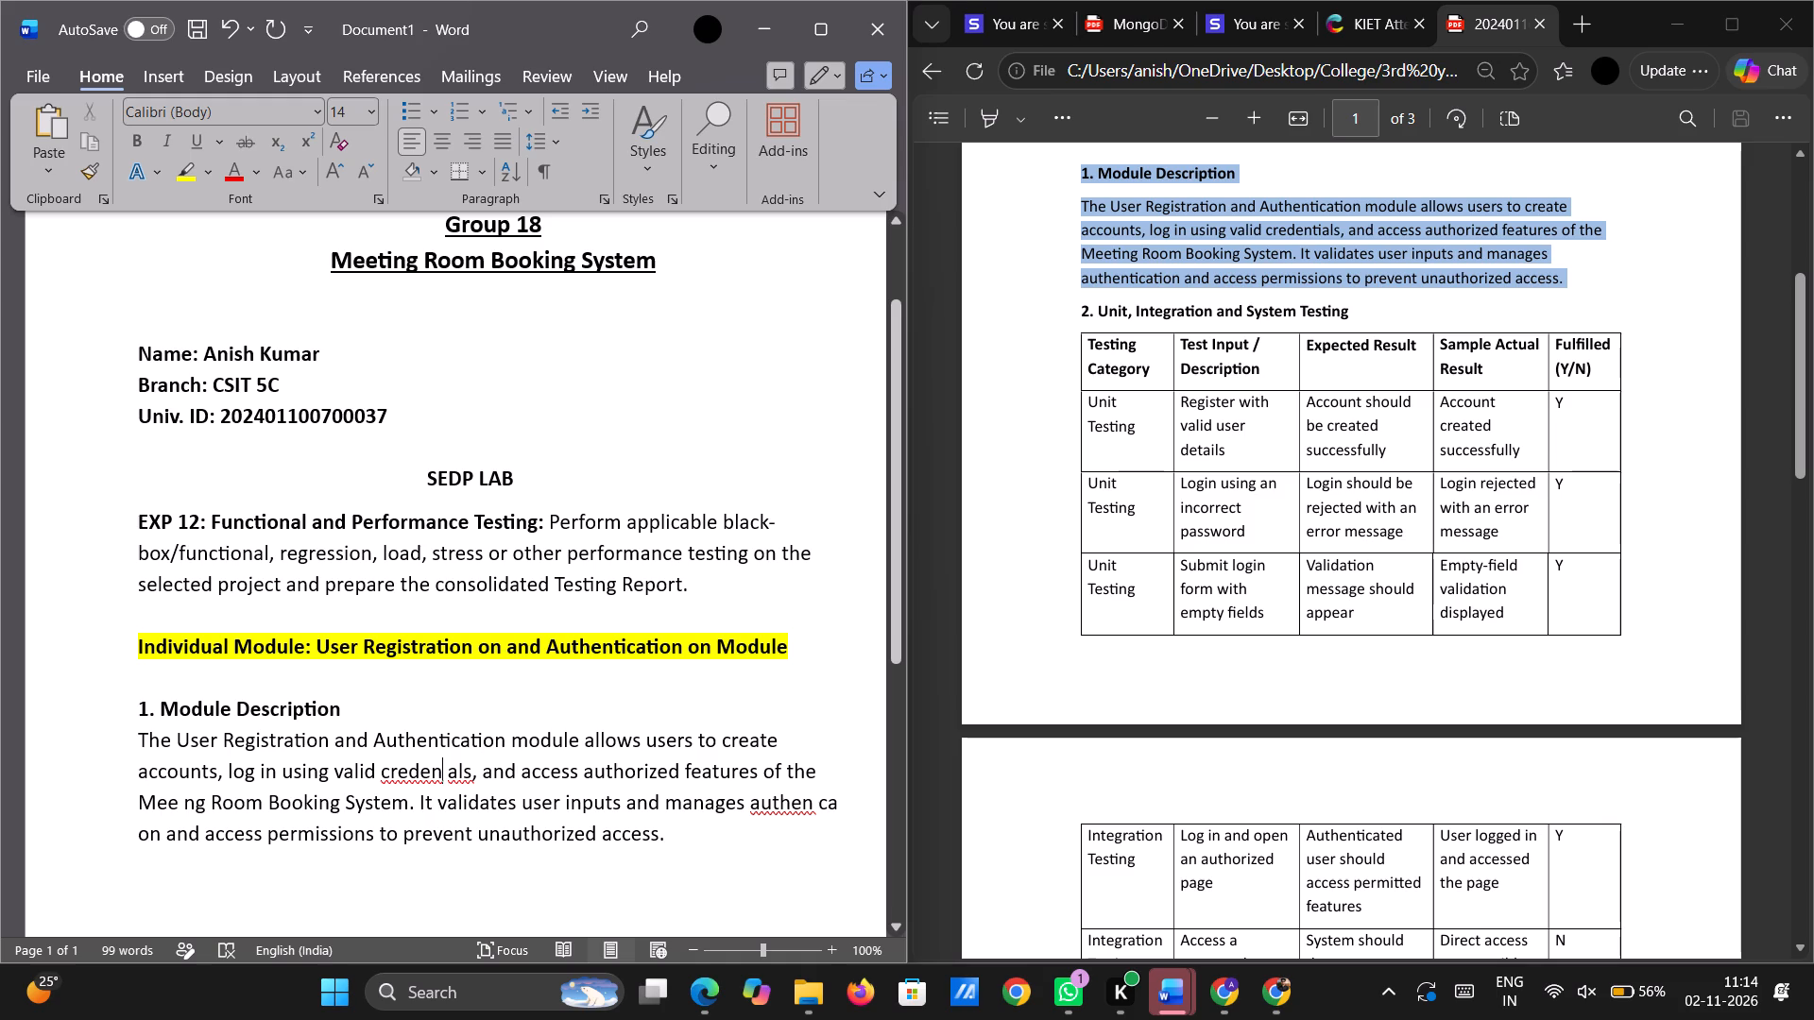
pyautogui.press('Right')
pyautogui.press('BackSpace')
pyautogui.write('ti')
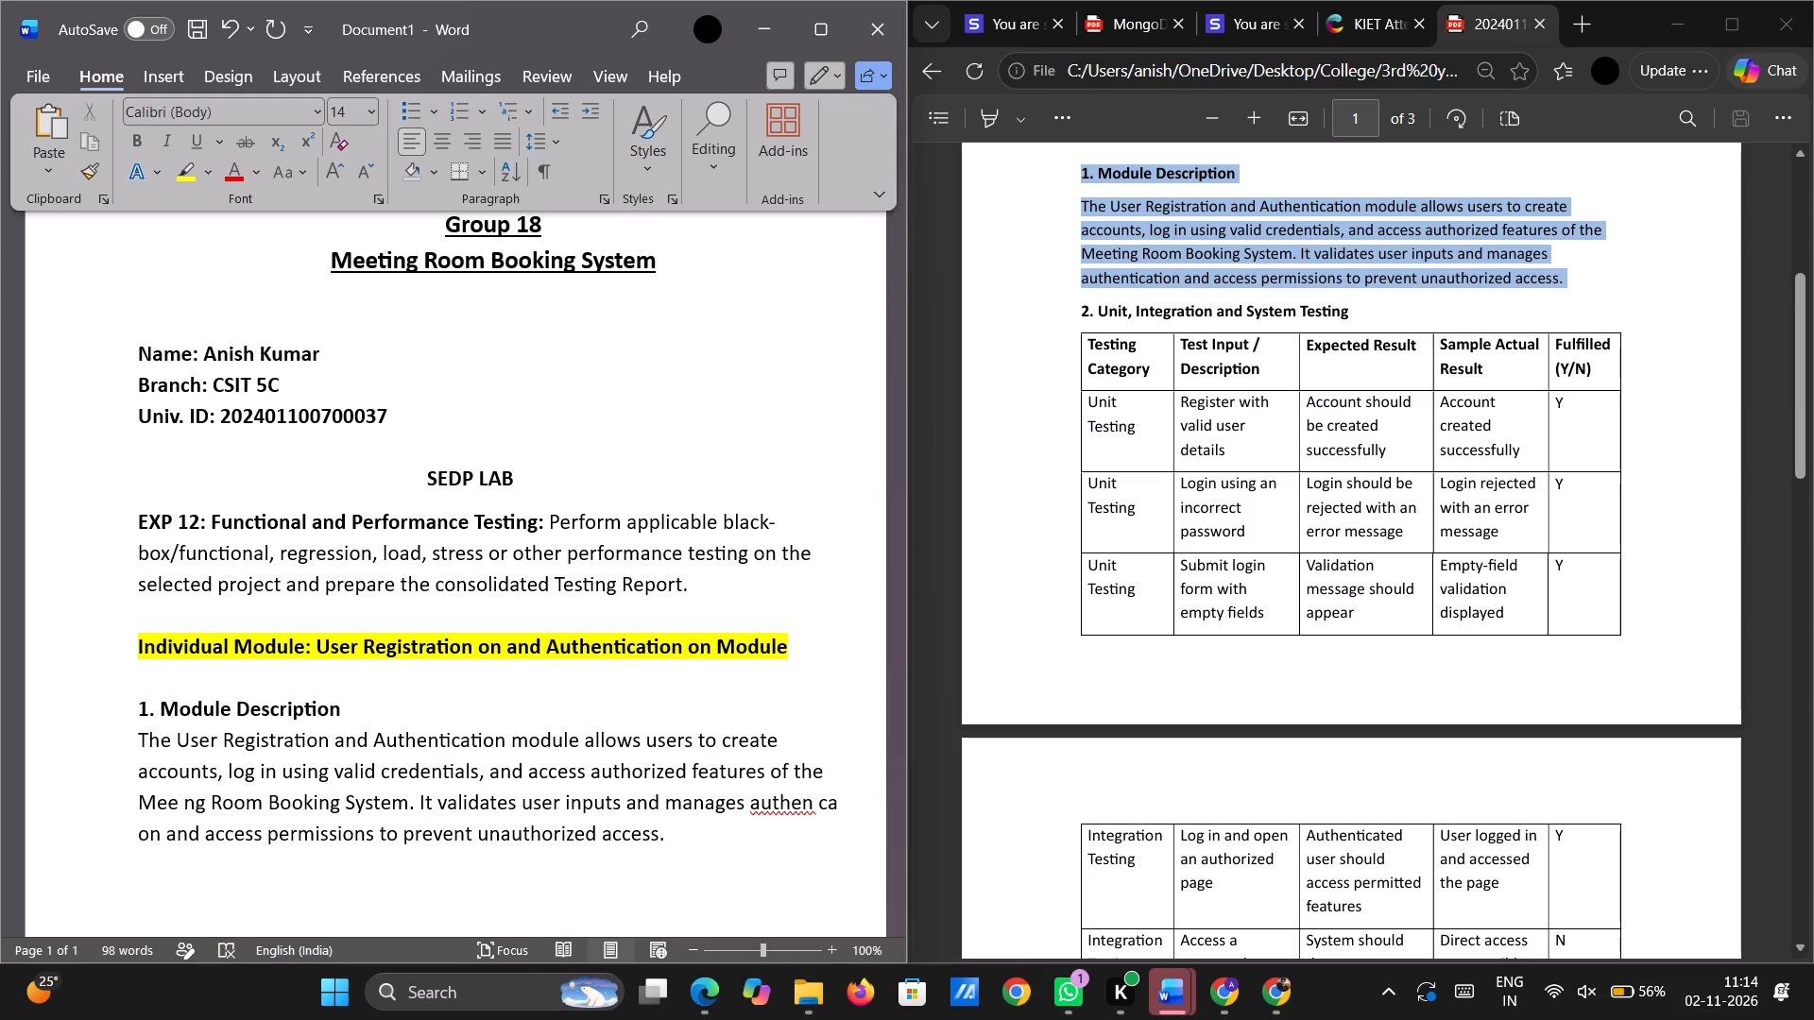
pyautogui.click(815, 805)
pyautogui.press('Right')
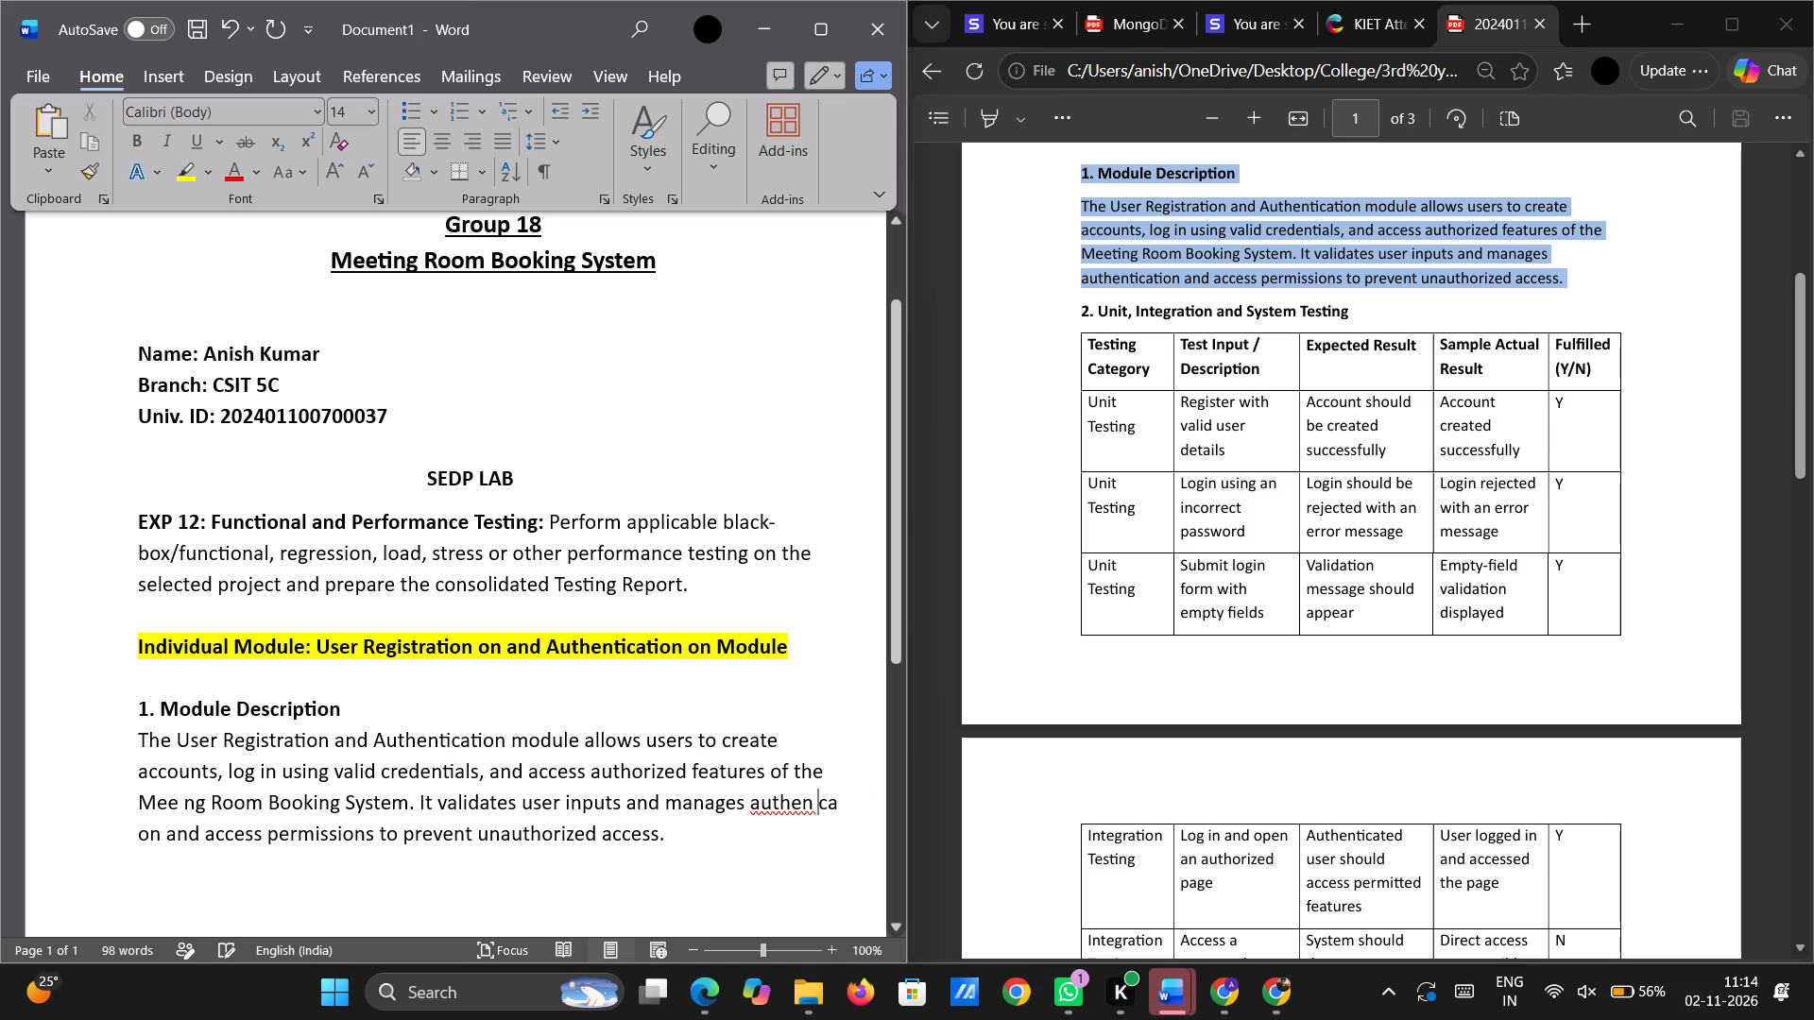
pyautogui.press('BackSpace')
pyautogui.write('ti')
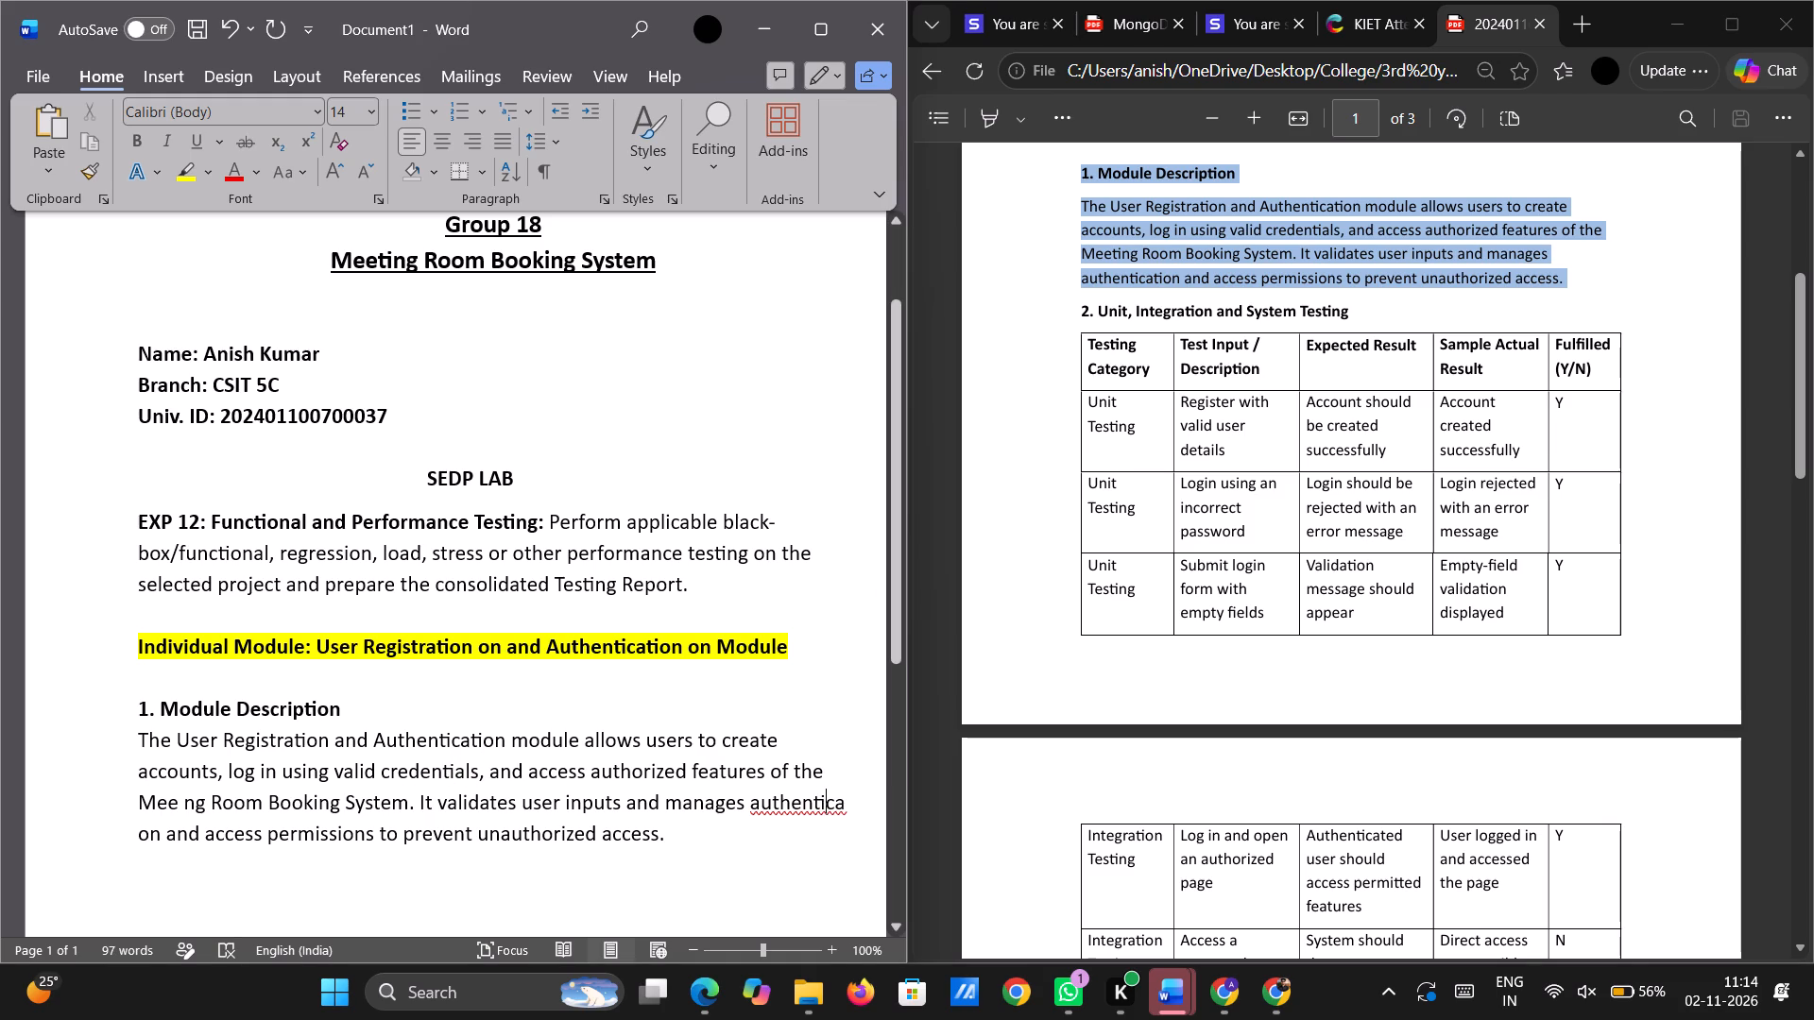
pyautogui.click(843, 807)
pyautogui.press('t')
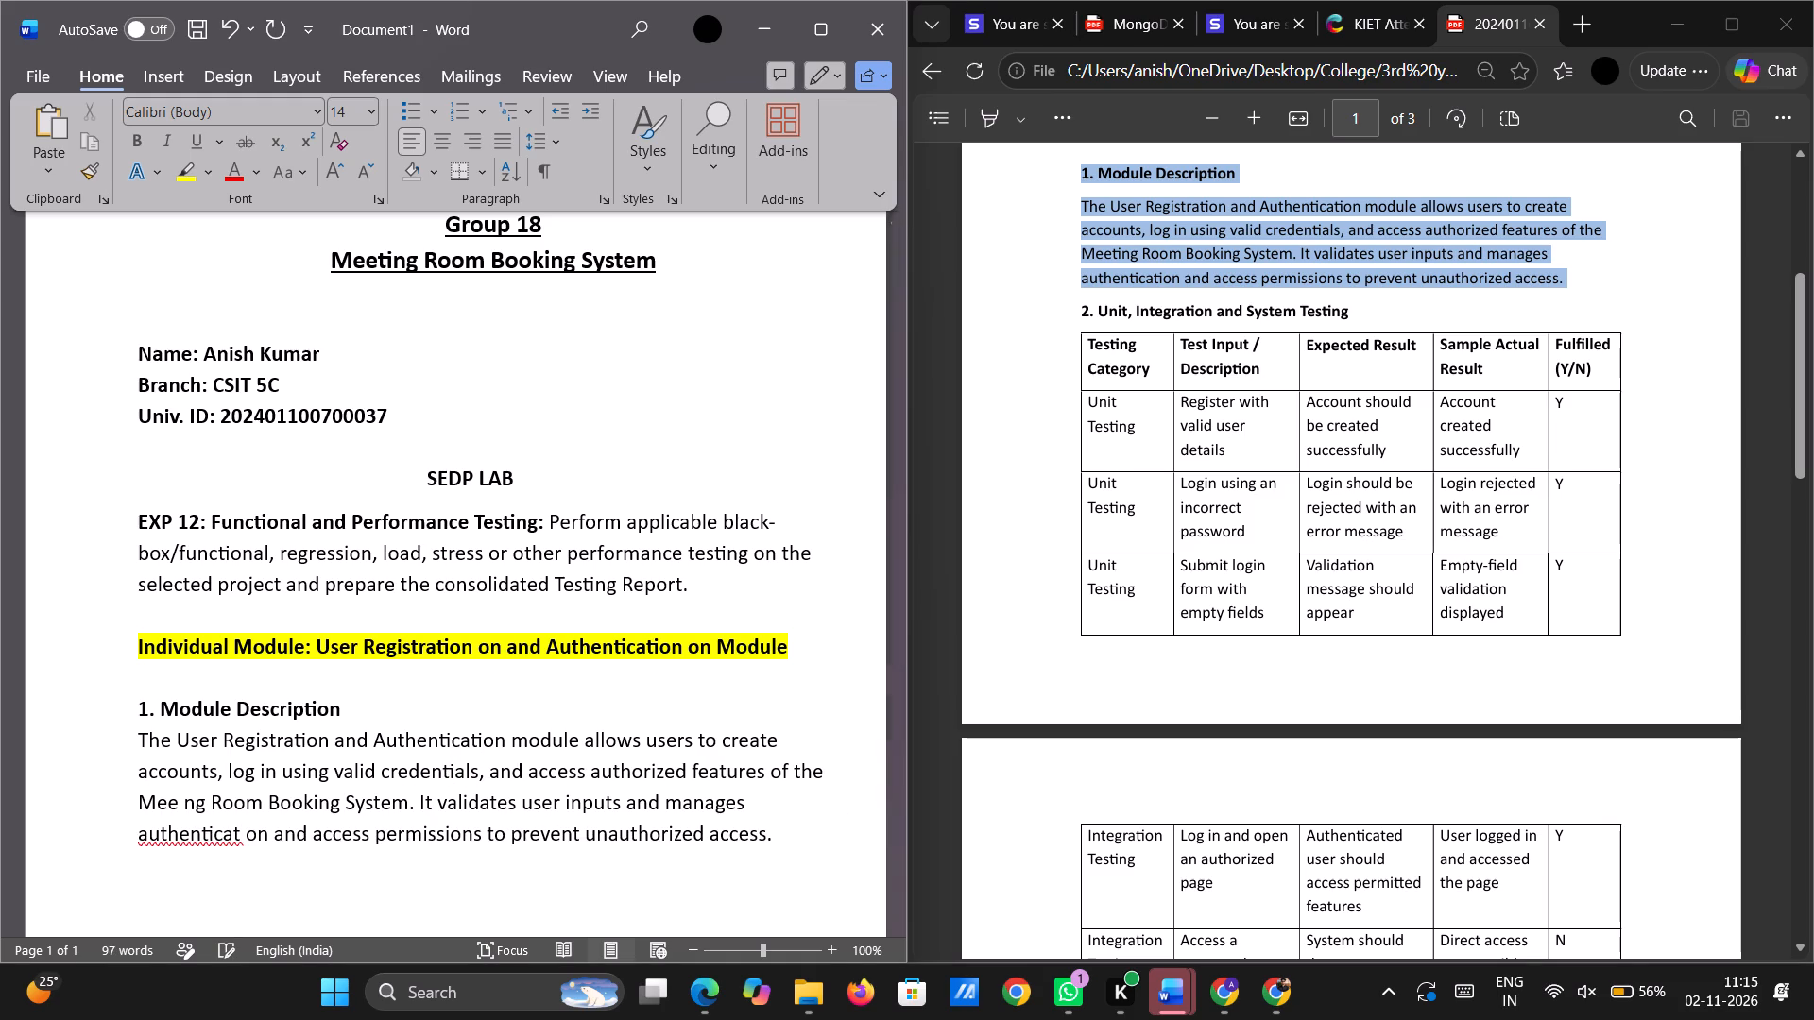
pyautogui.press('i')
pyautogui.press('Right')
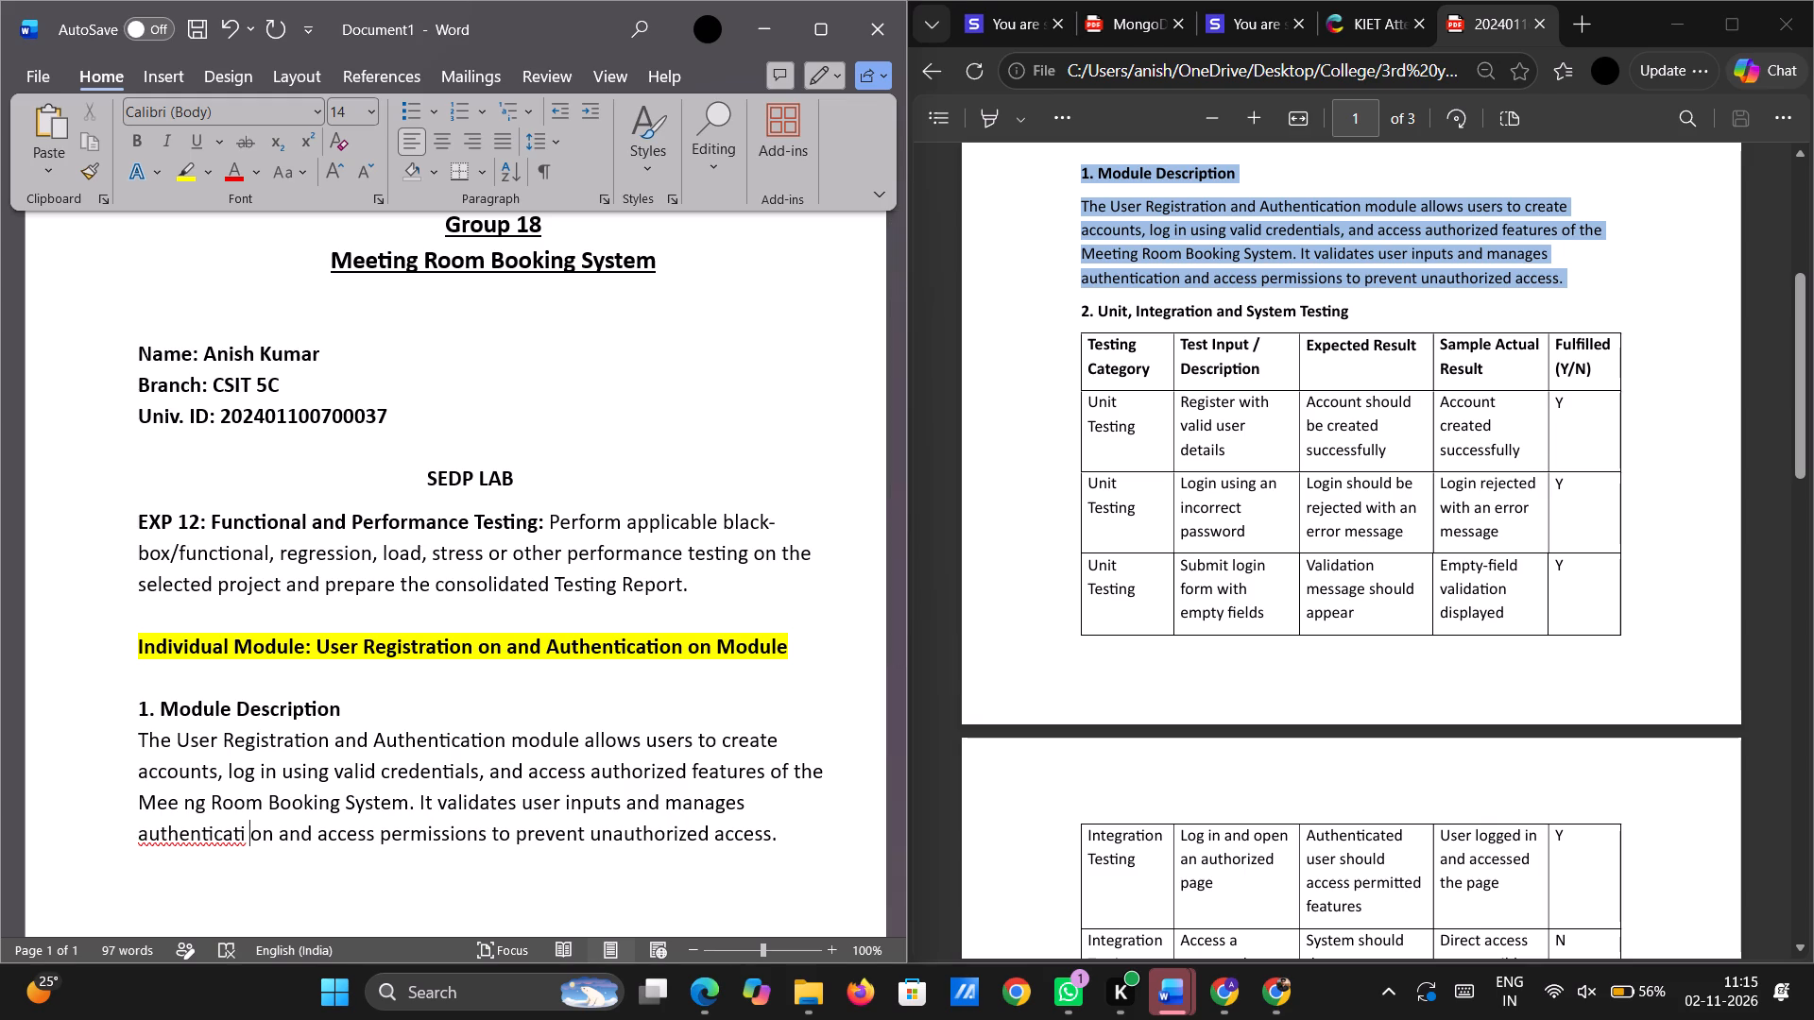
pyautogui.press('BackSpace')
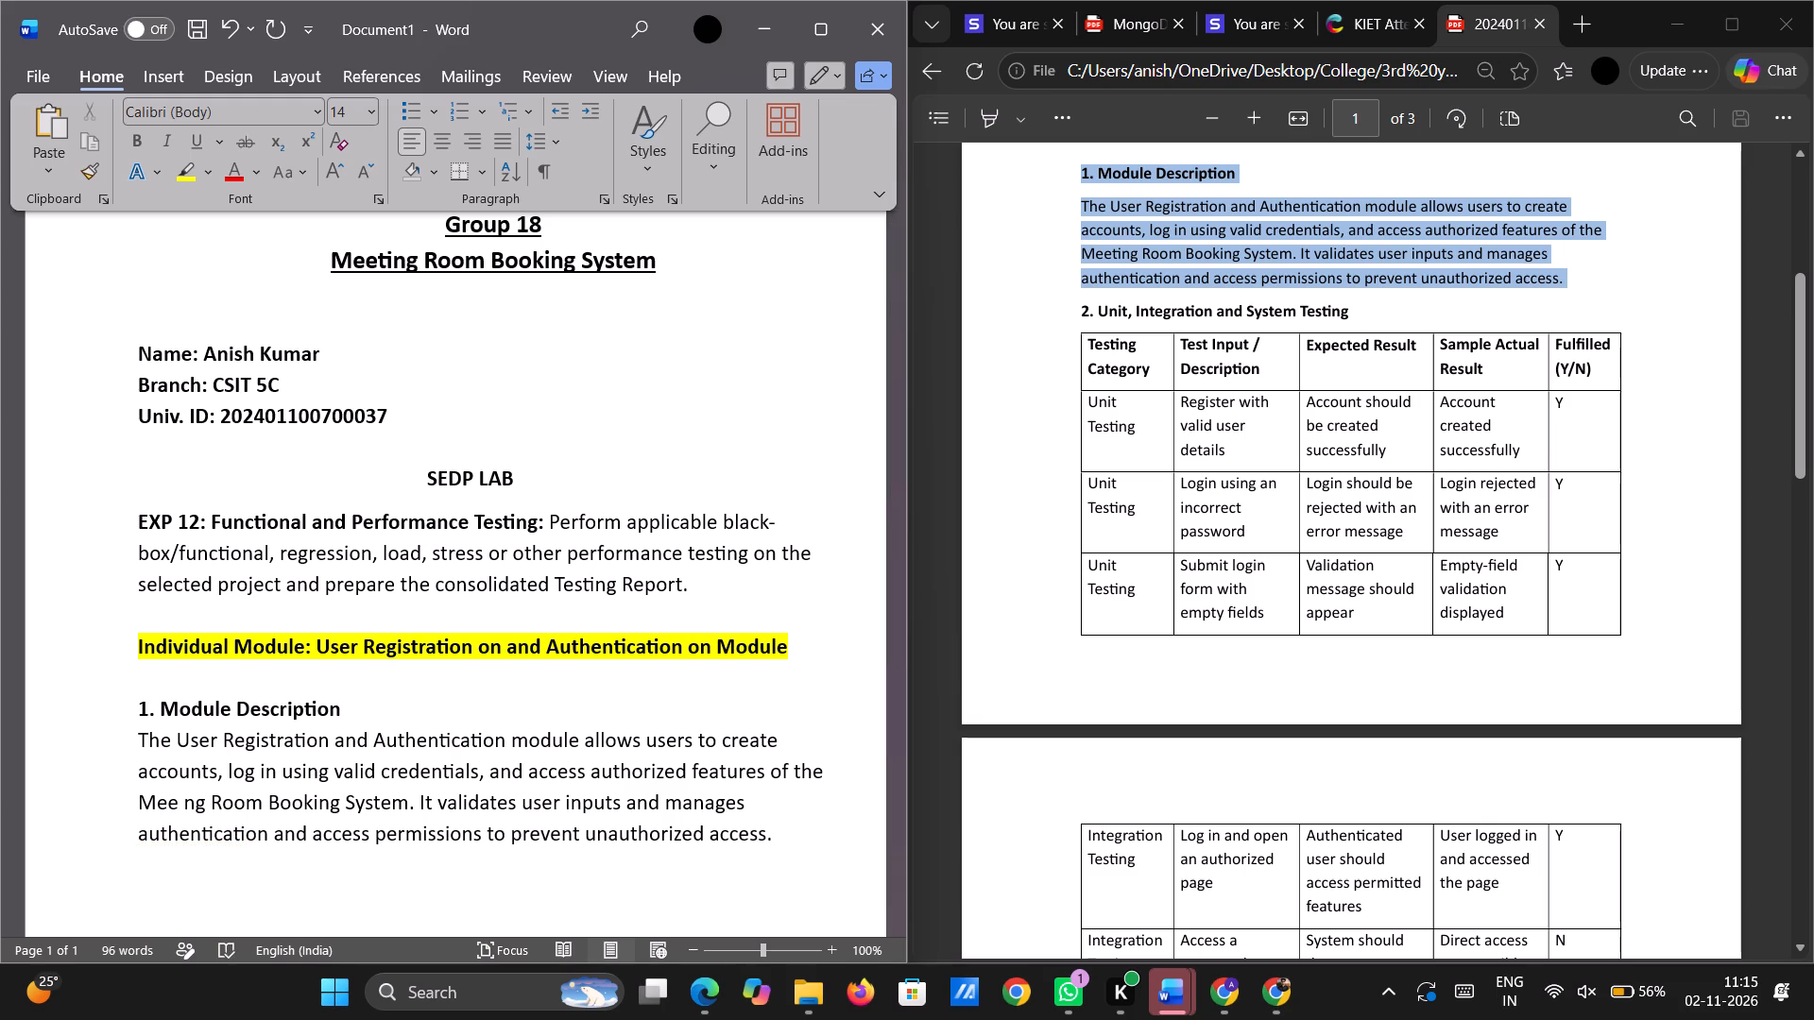
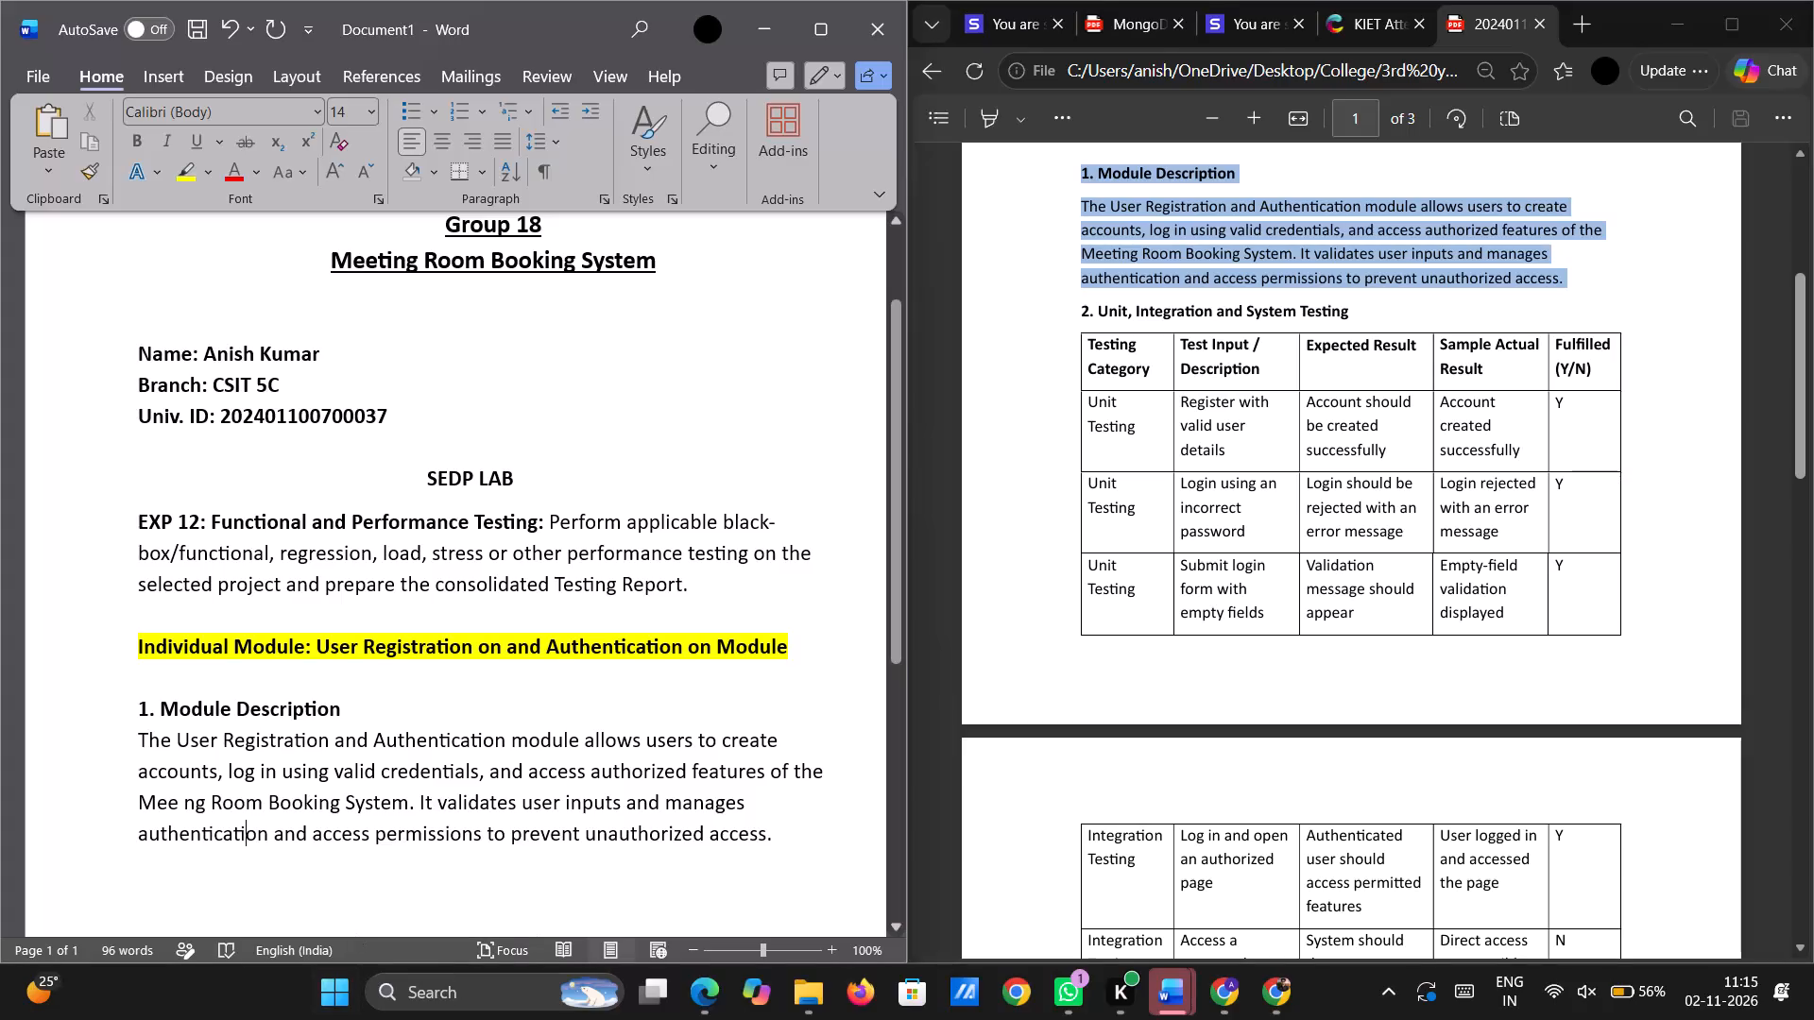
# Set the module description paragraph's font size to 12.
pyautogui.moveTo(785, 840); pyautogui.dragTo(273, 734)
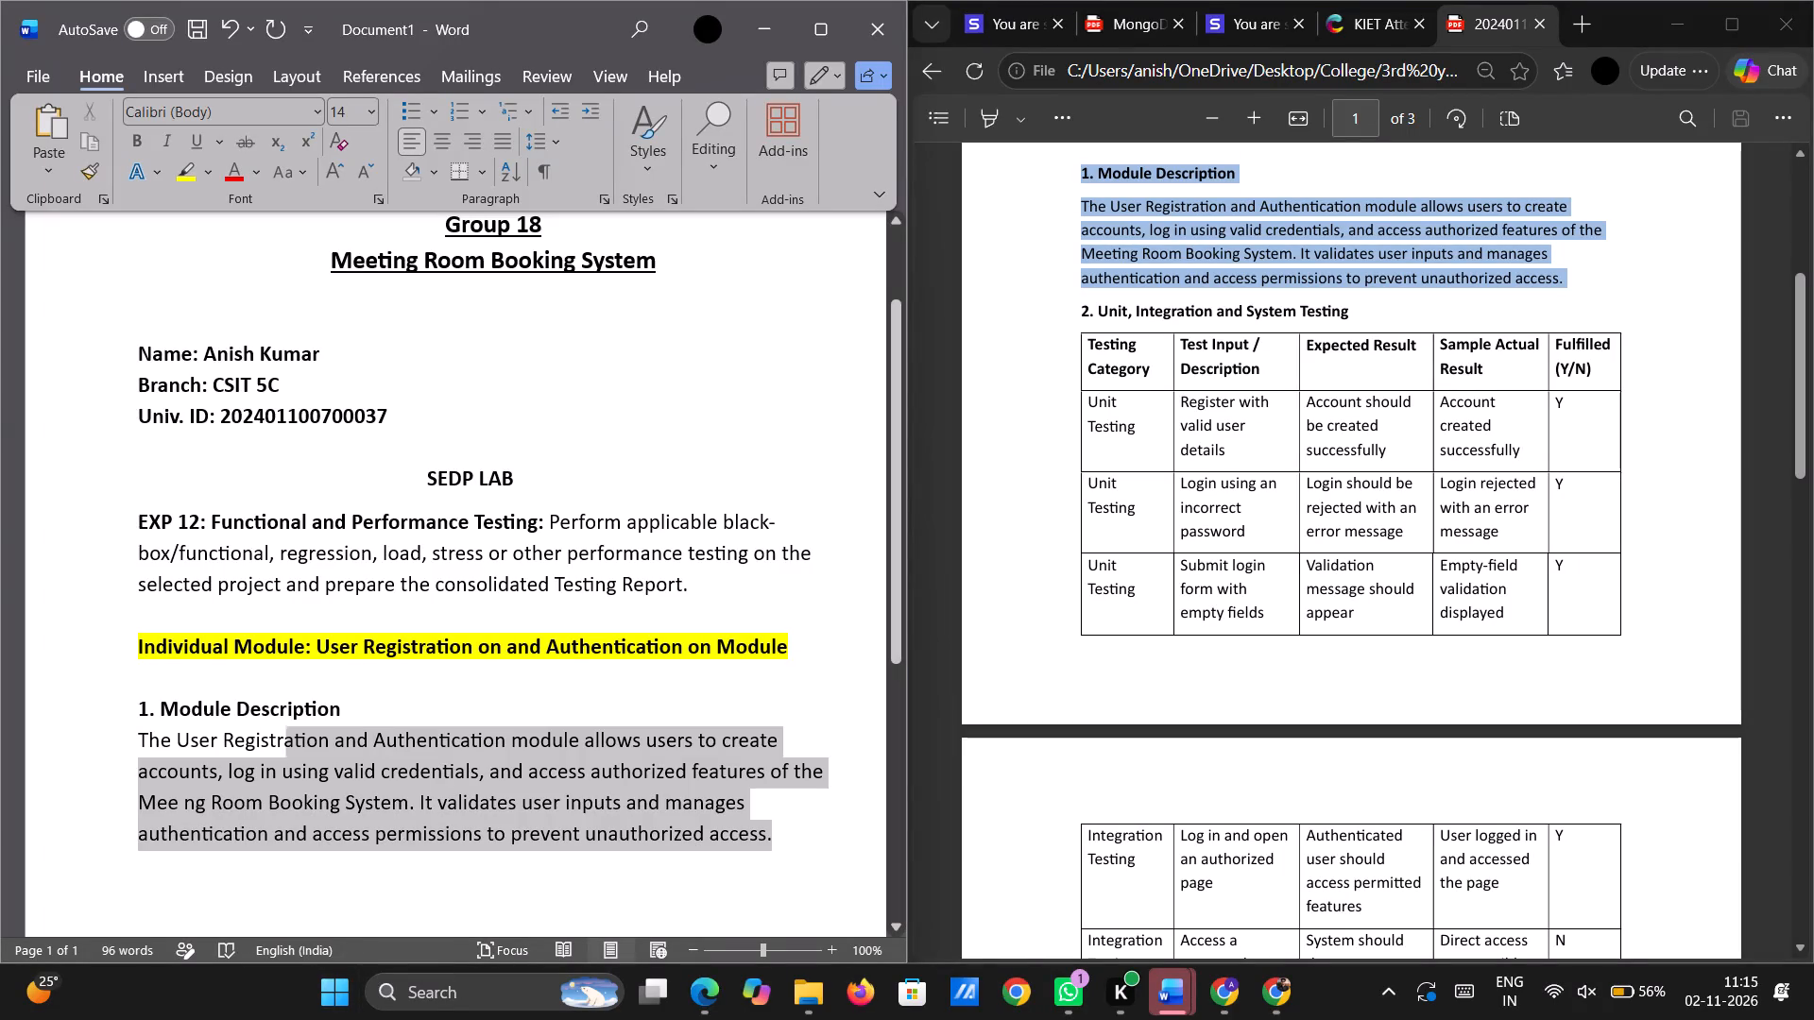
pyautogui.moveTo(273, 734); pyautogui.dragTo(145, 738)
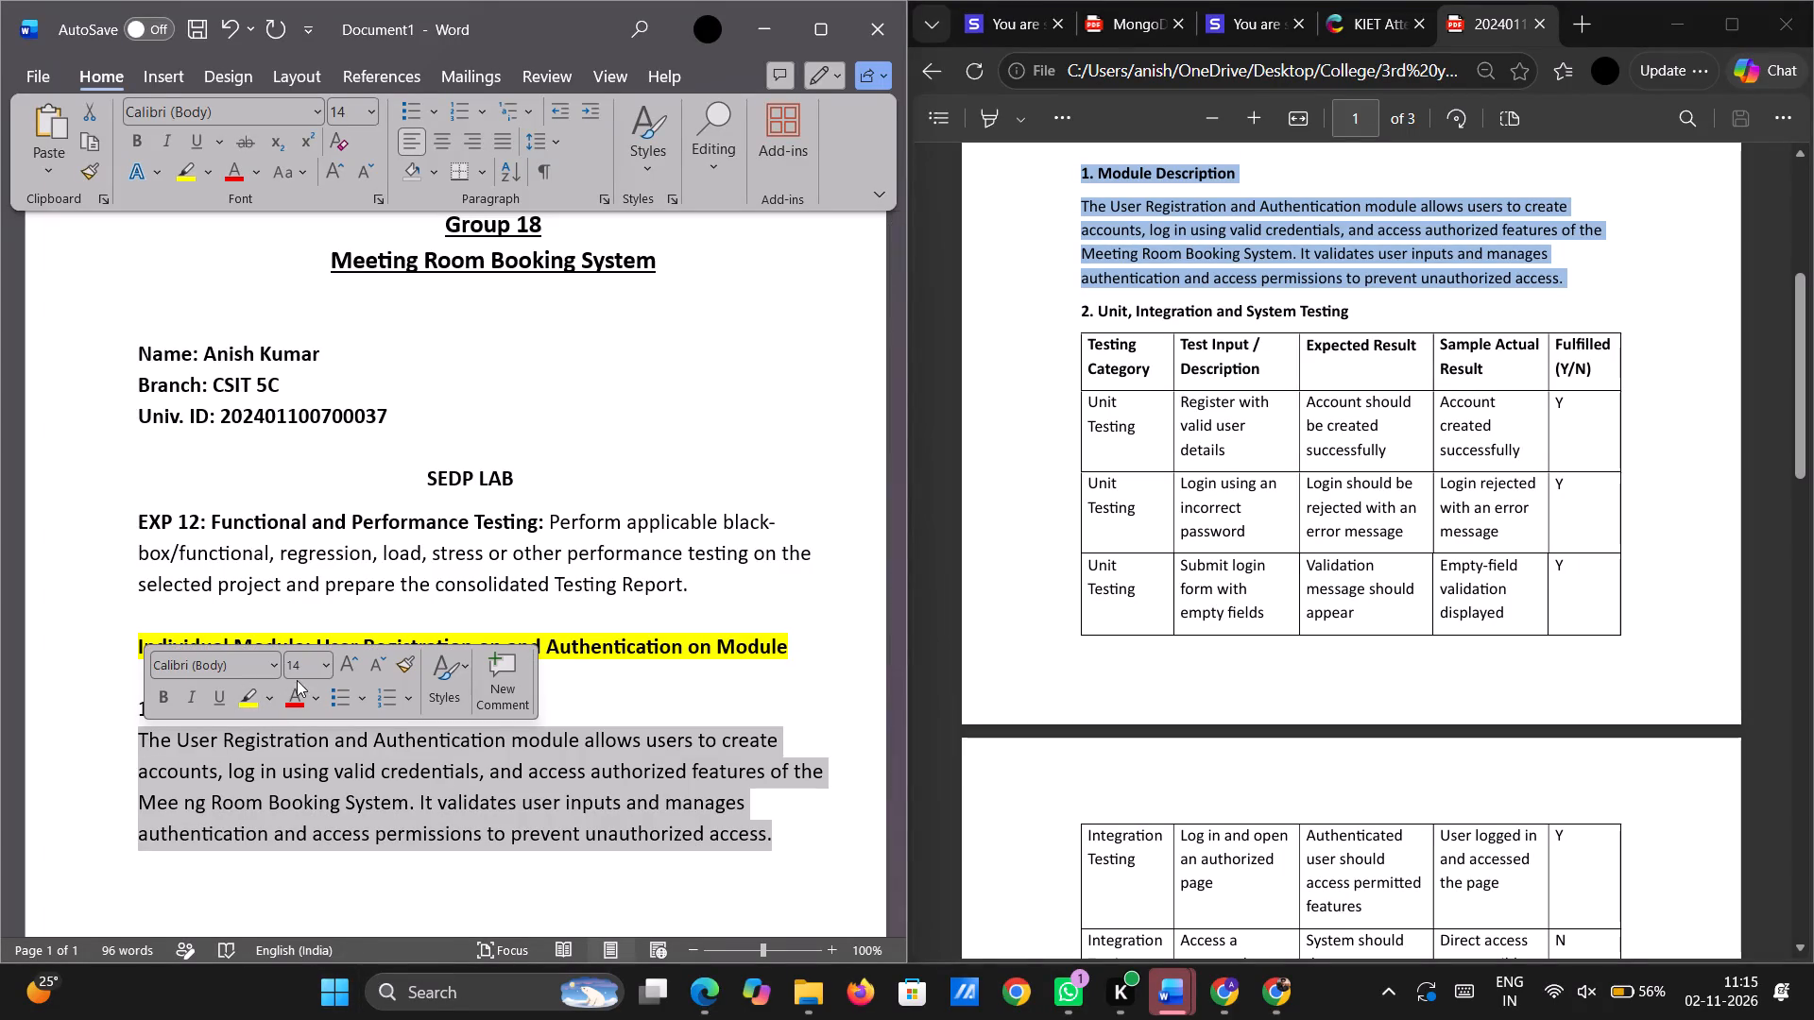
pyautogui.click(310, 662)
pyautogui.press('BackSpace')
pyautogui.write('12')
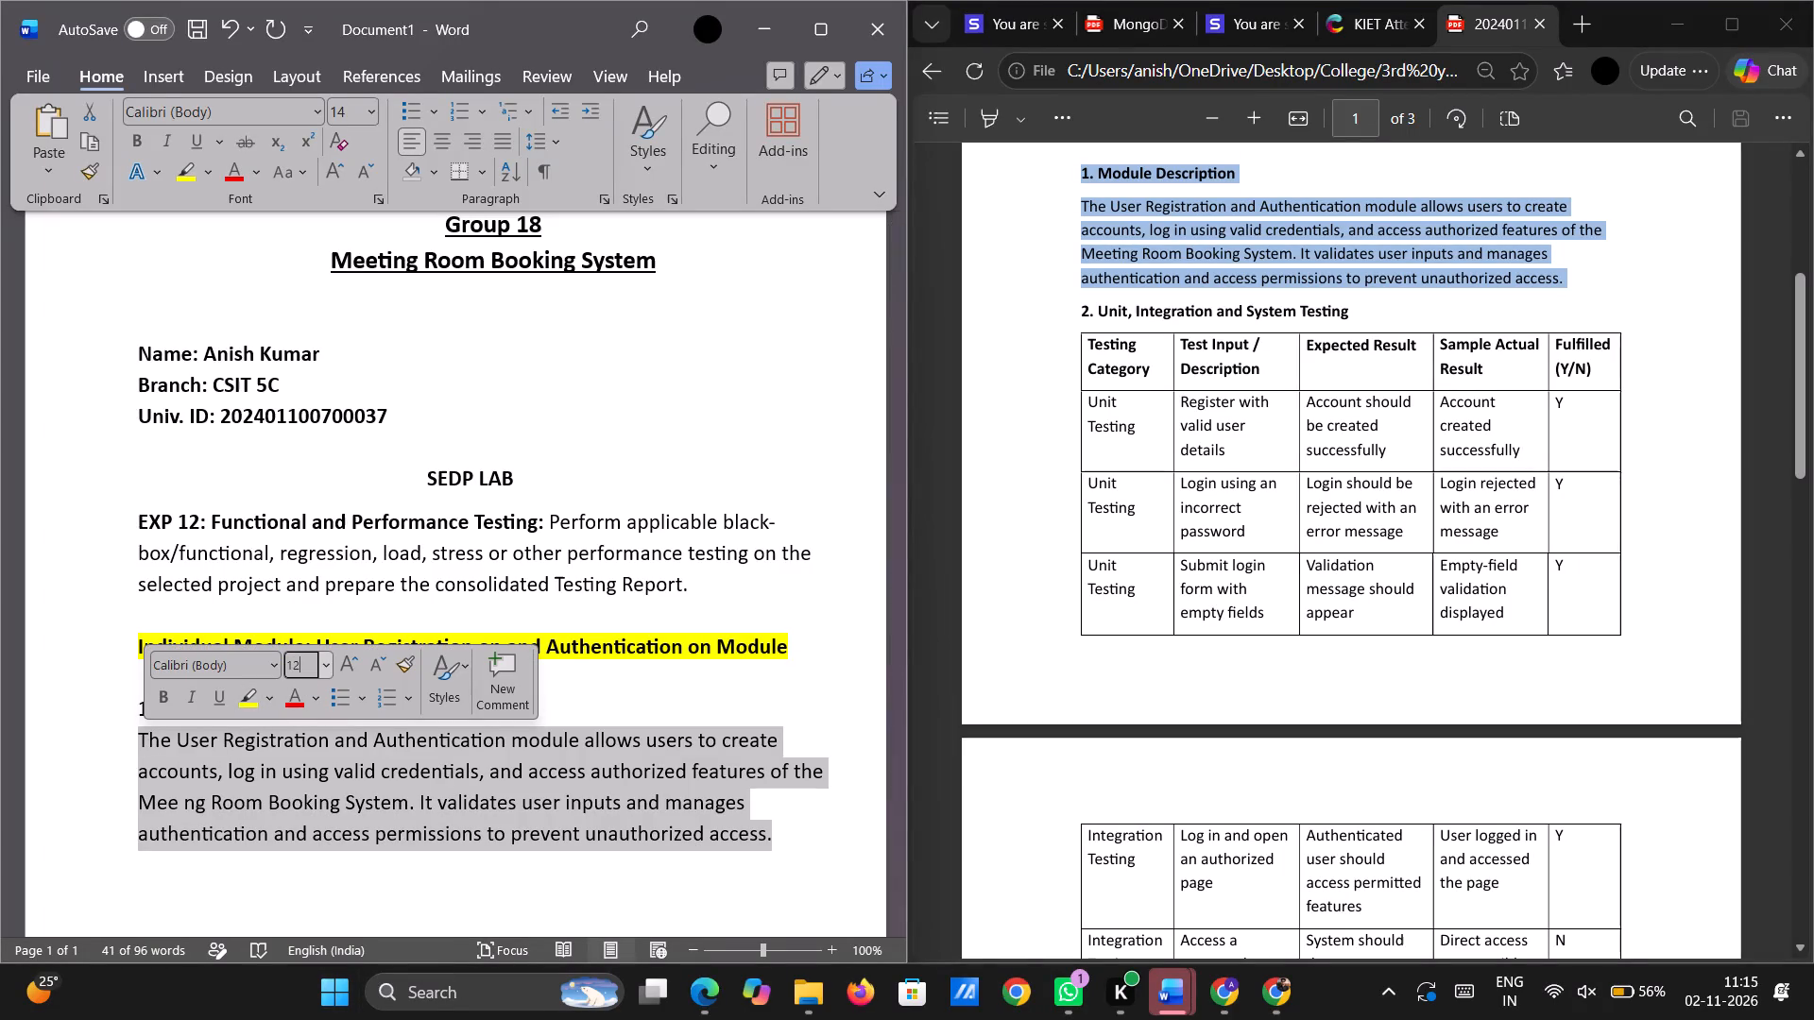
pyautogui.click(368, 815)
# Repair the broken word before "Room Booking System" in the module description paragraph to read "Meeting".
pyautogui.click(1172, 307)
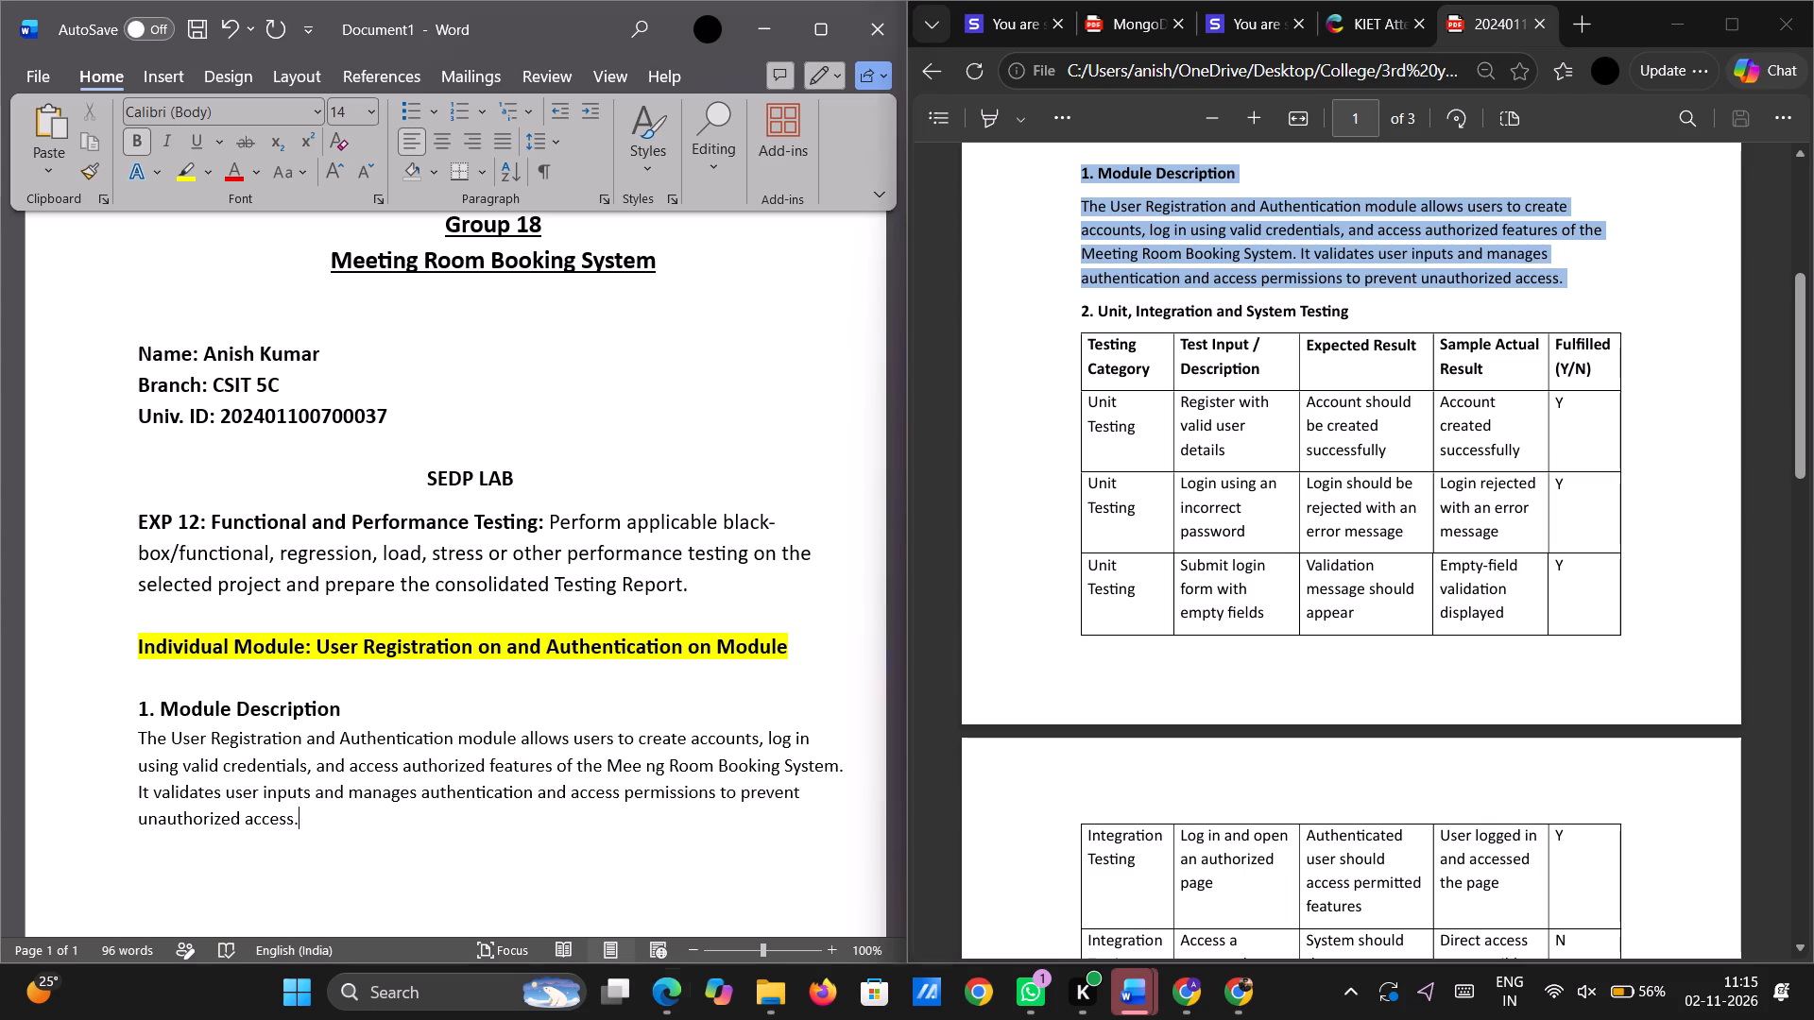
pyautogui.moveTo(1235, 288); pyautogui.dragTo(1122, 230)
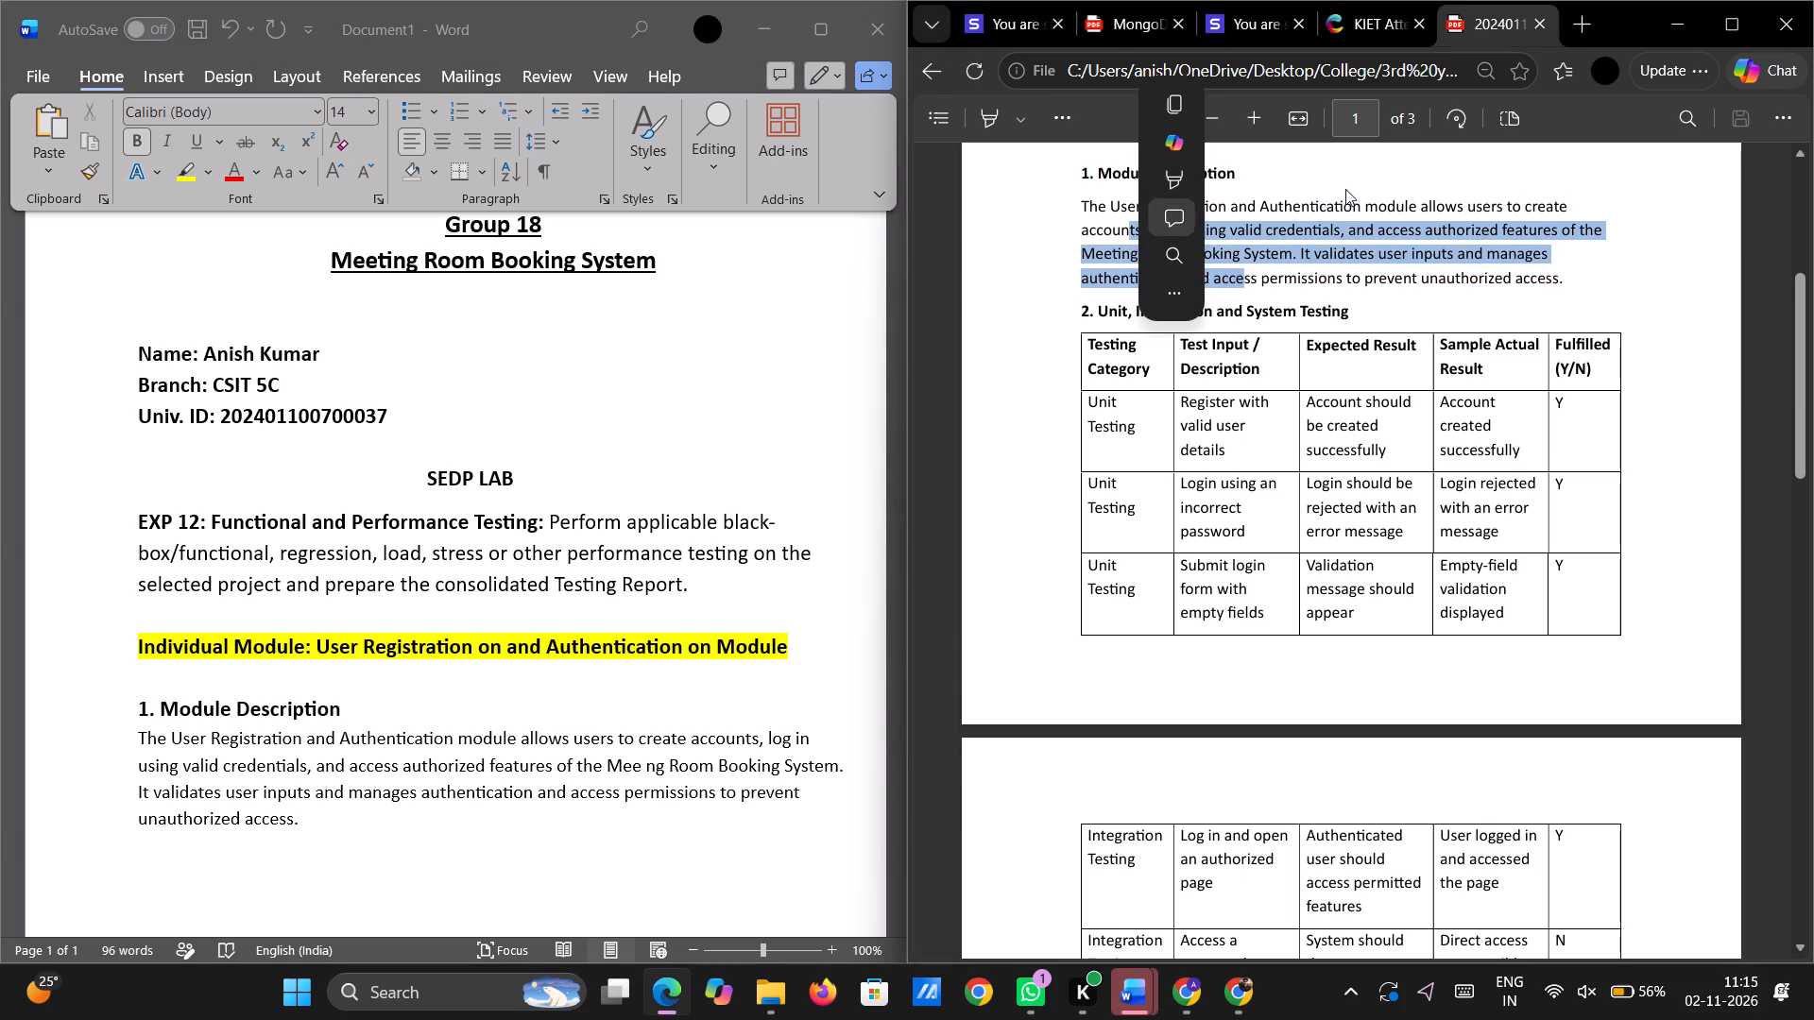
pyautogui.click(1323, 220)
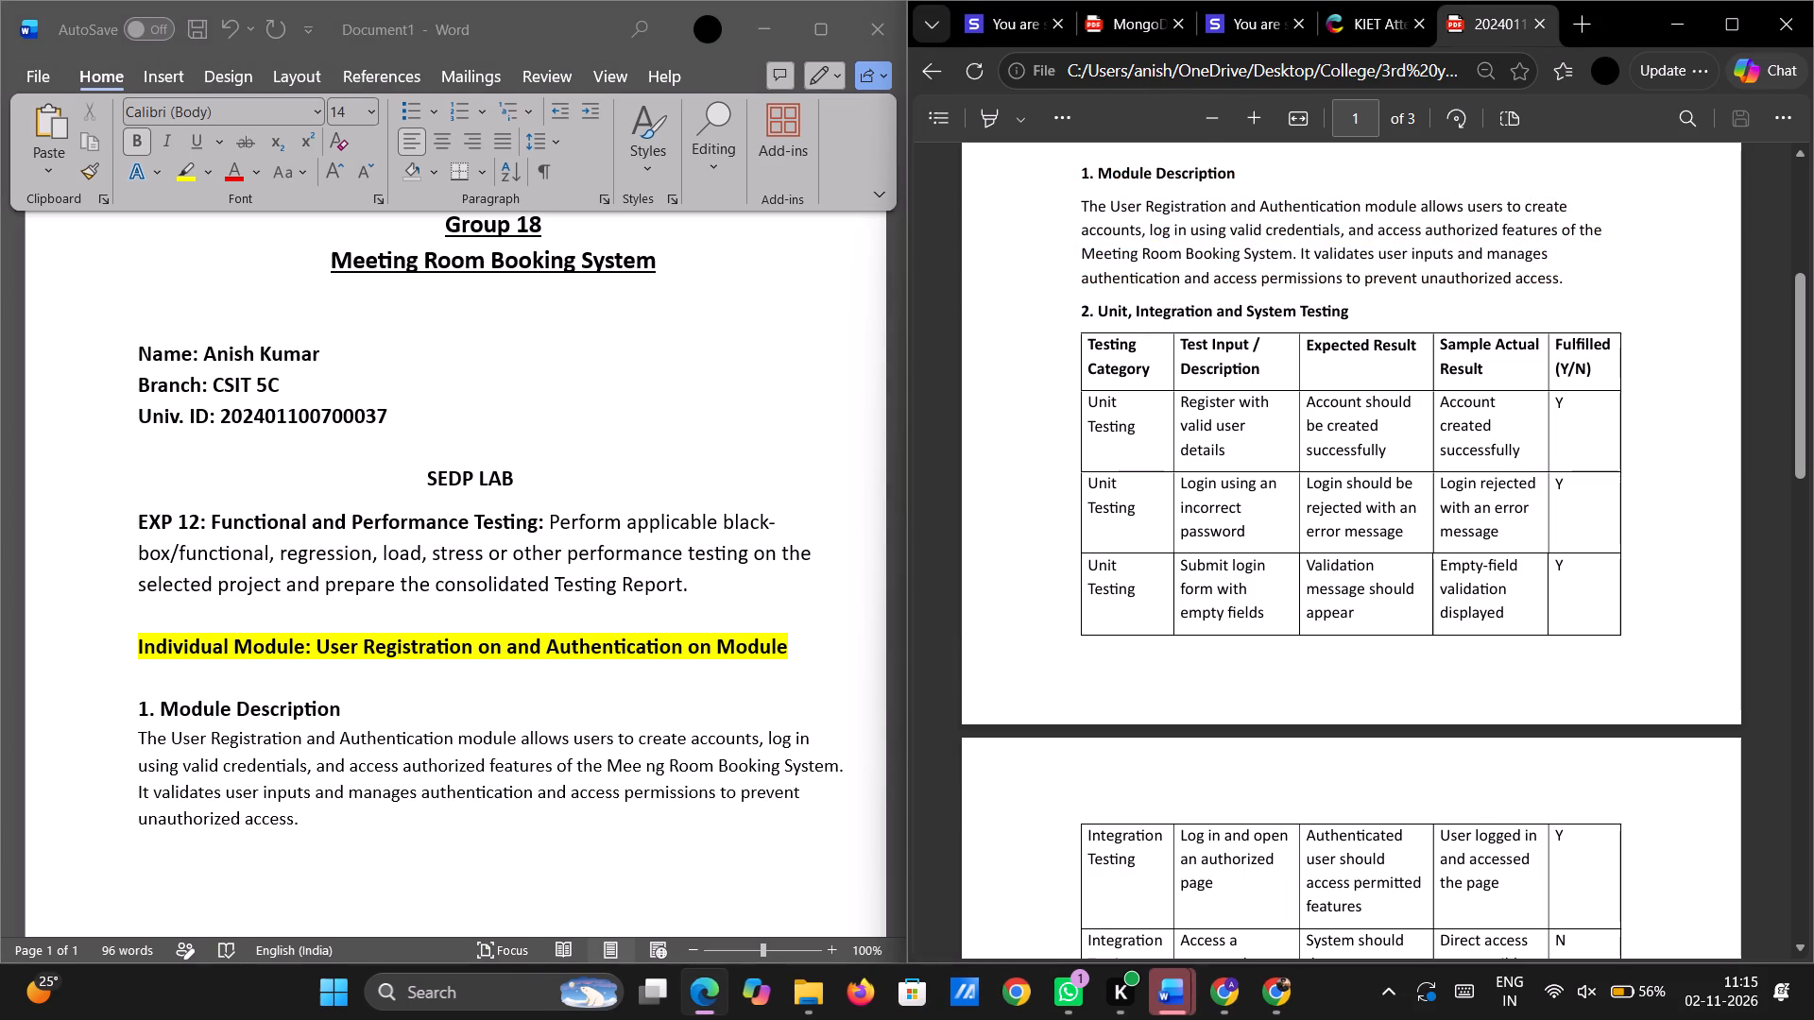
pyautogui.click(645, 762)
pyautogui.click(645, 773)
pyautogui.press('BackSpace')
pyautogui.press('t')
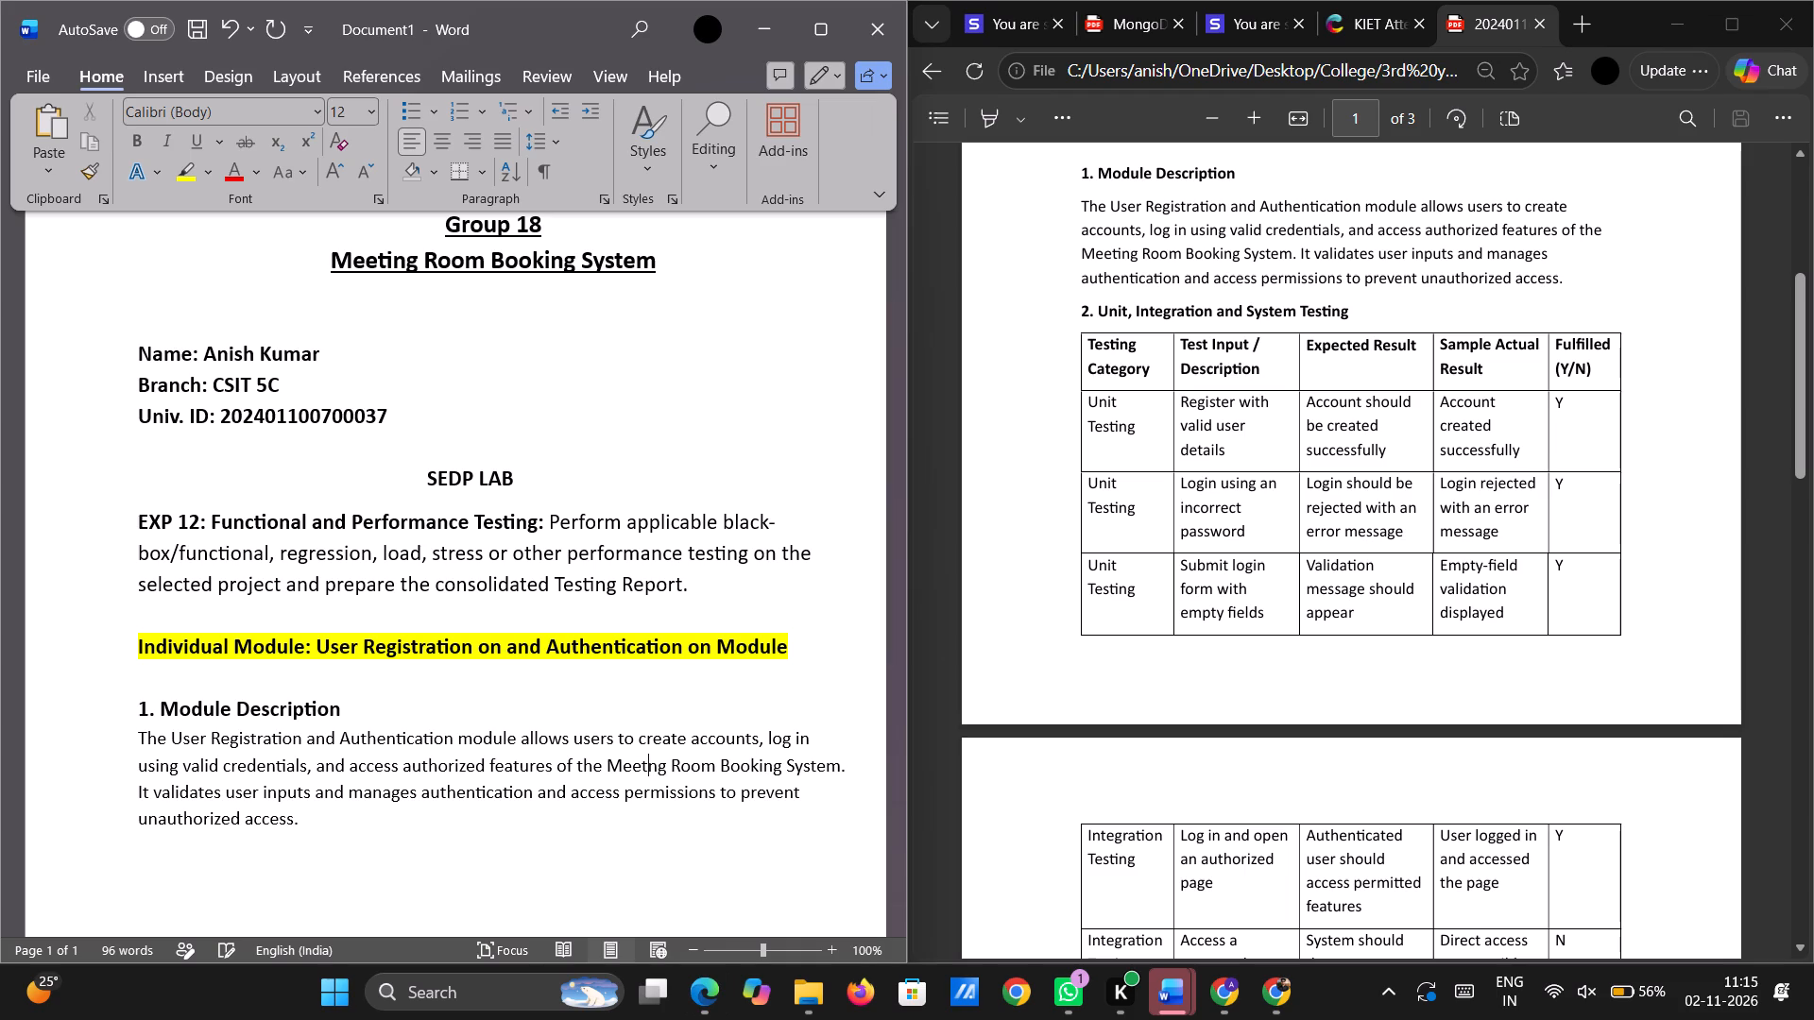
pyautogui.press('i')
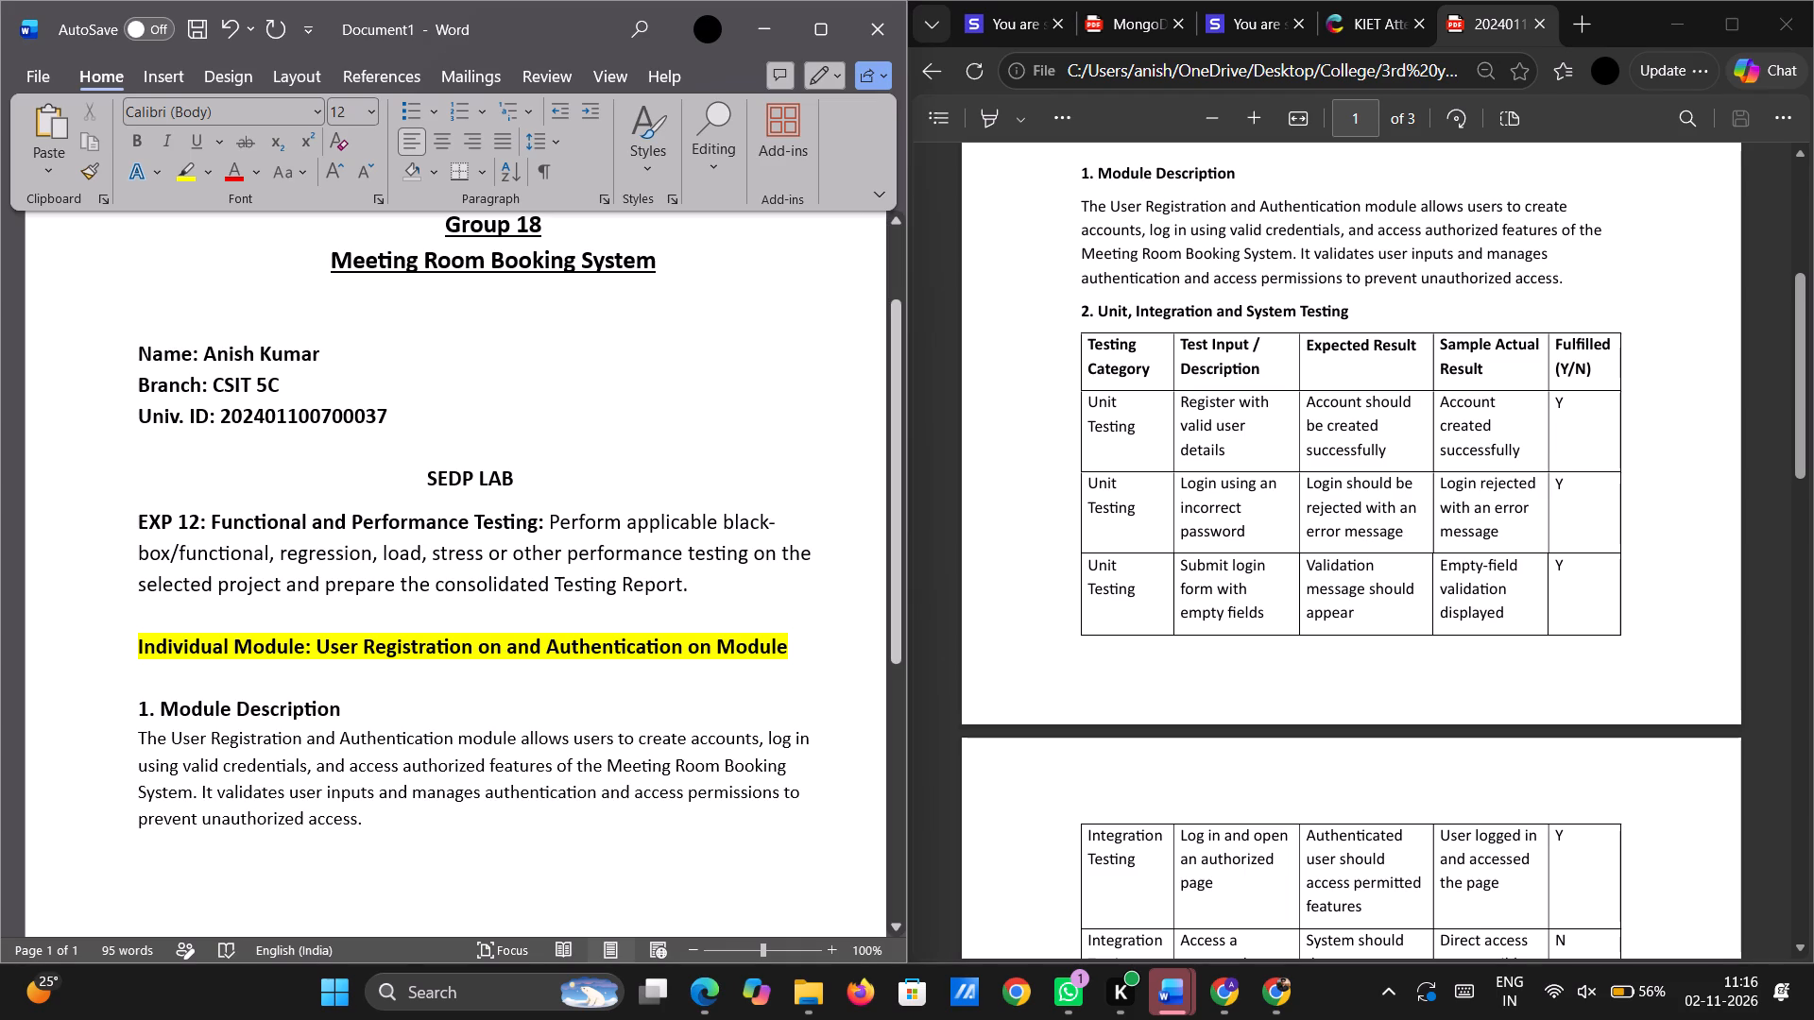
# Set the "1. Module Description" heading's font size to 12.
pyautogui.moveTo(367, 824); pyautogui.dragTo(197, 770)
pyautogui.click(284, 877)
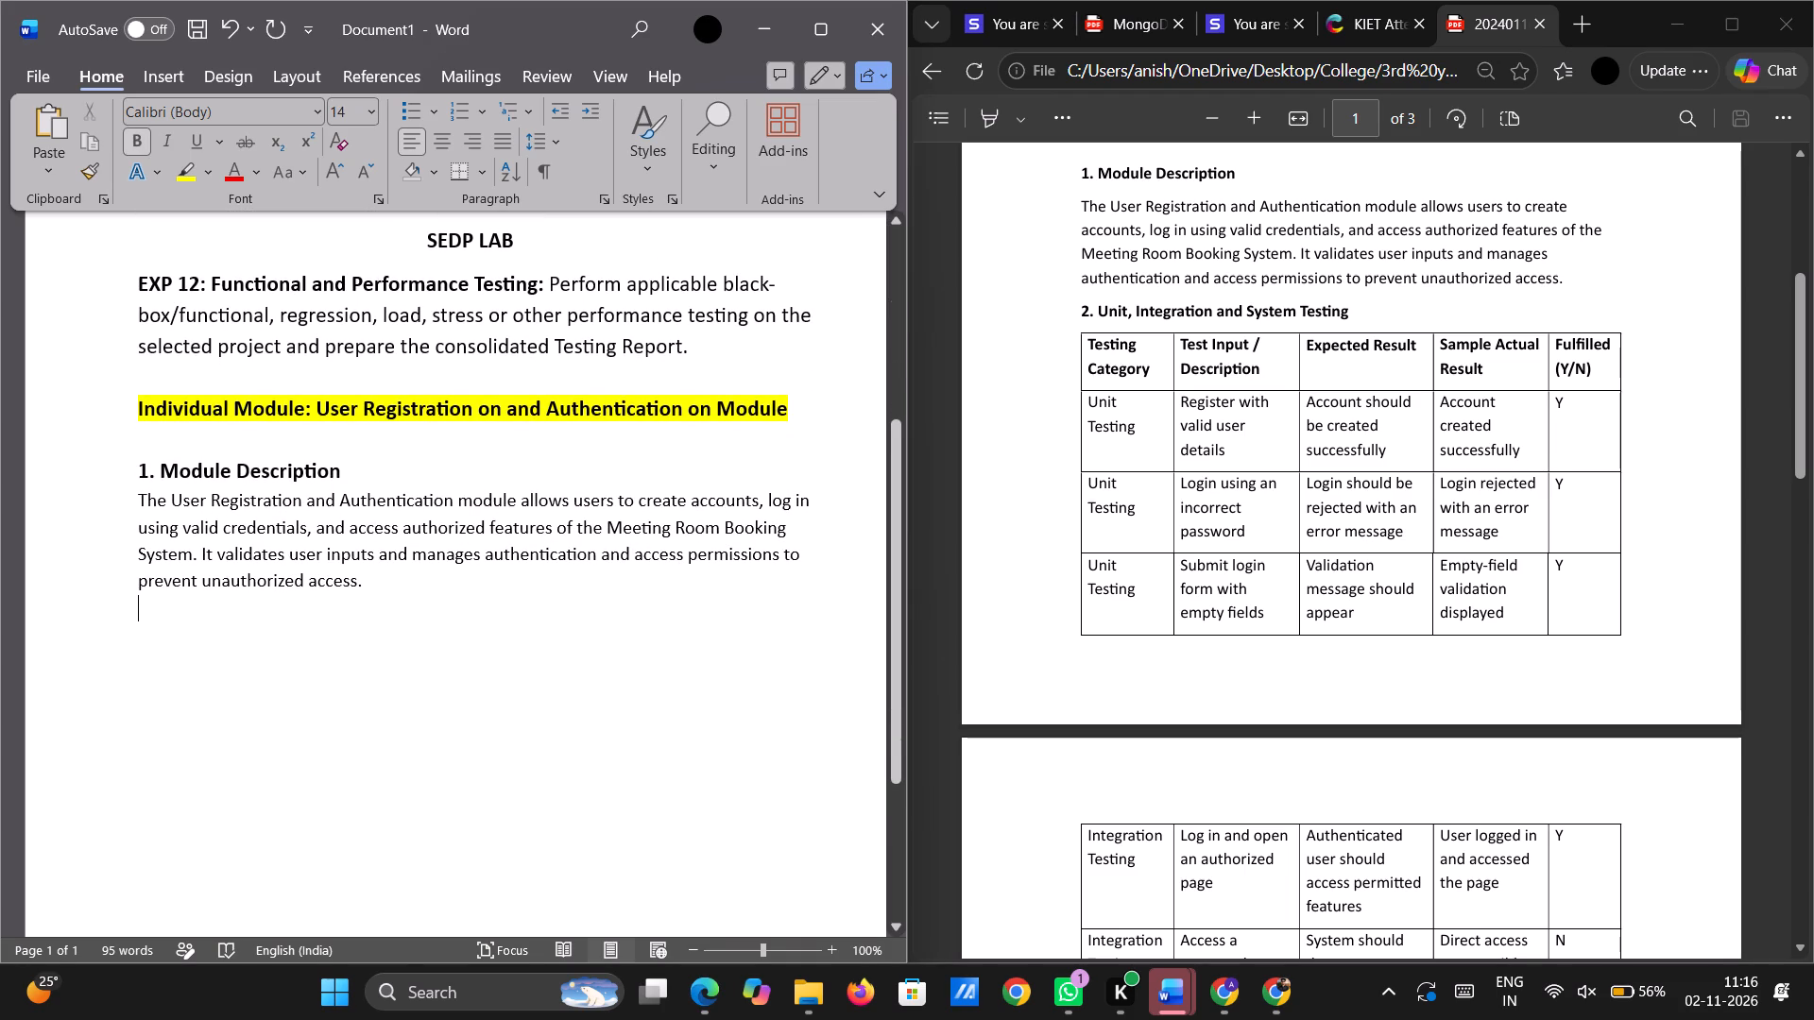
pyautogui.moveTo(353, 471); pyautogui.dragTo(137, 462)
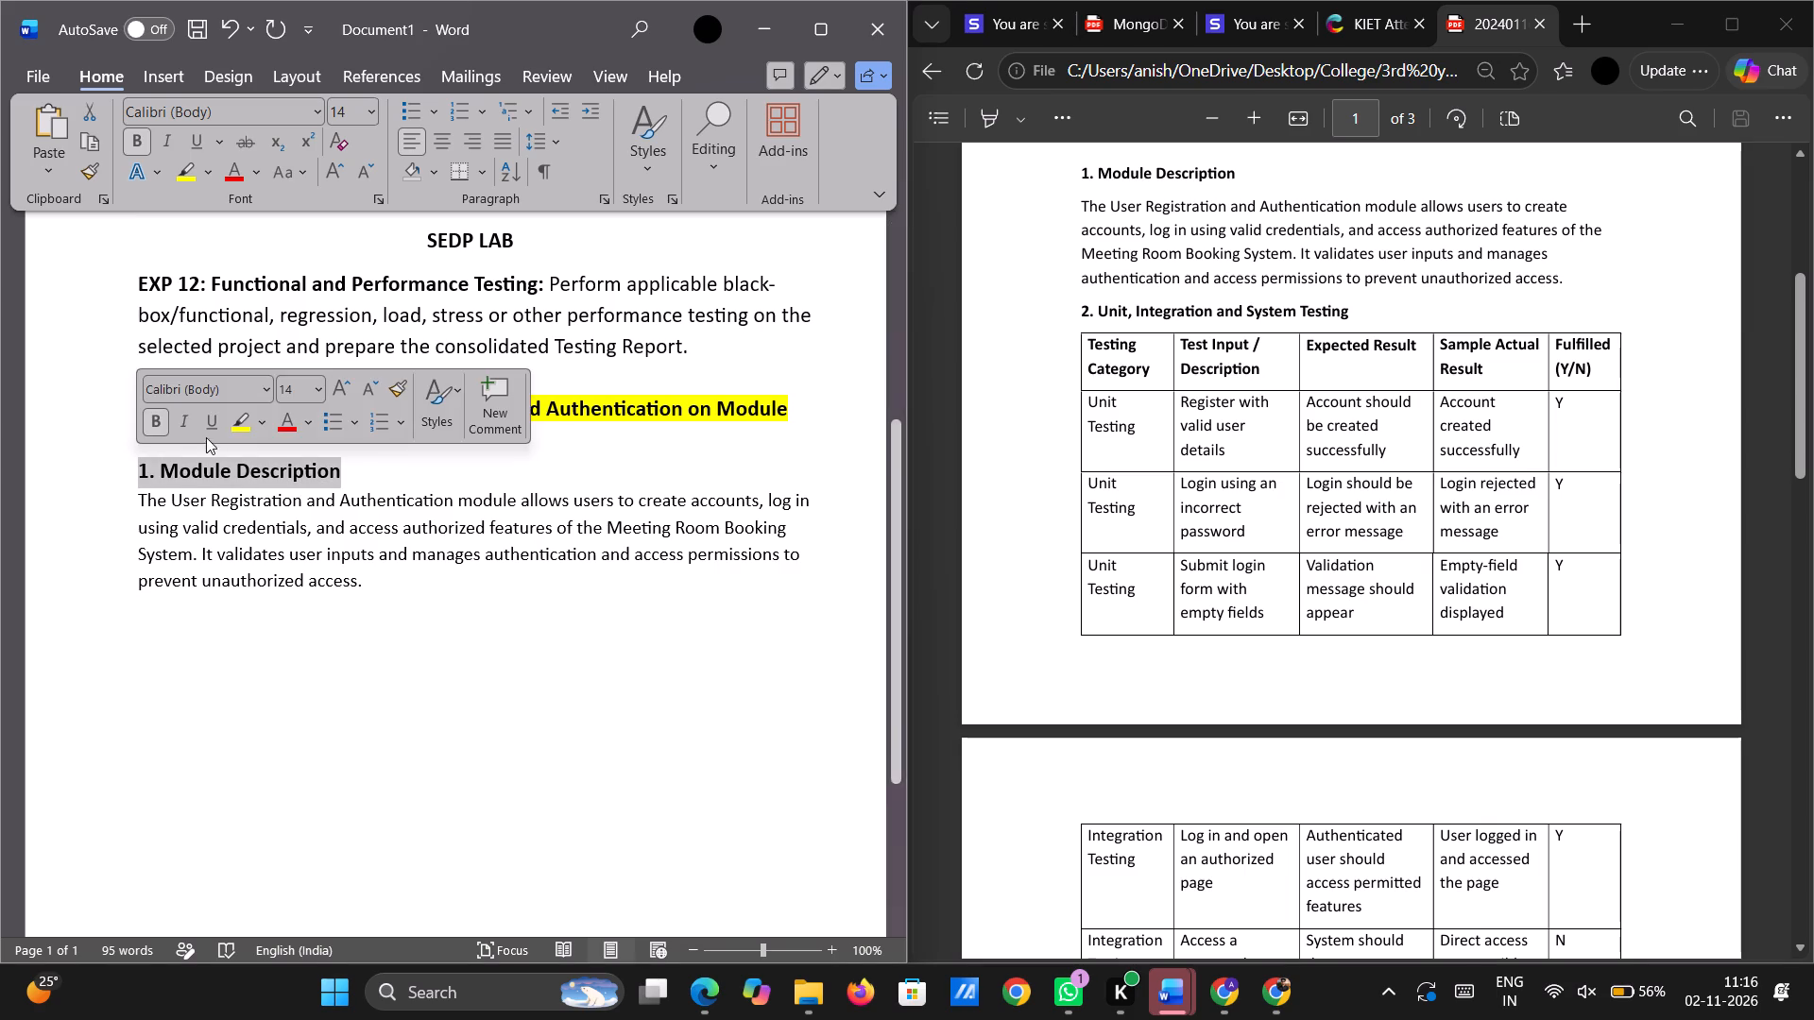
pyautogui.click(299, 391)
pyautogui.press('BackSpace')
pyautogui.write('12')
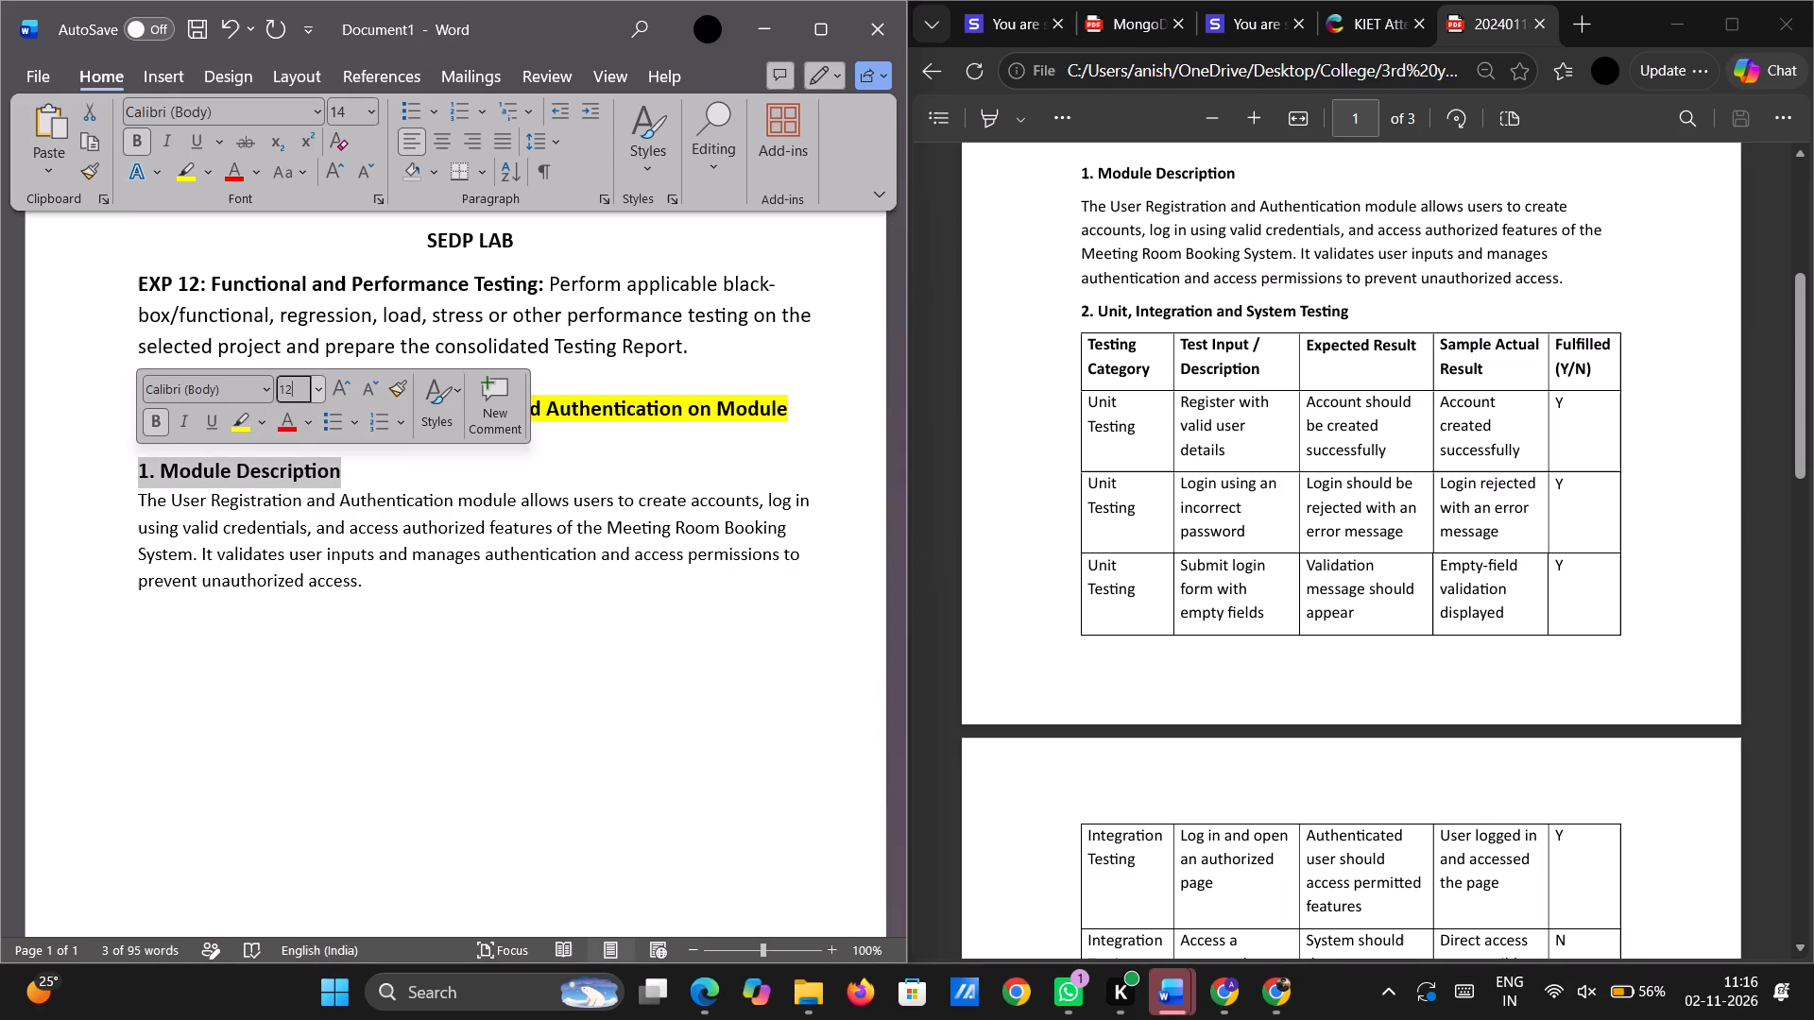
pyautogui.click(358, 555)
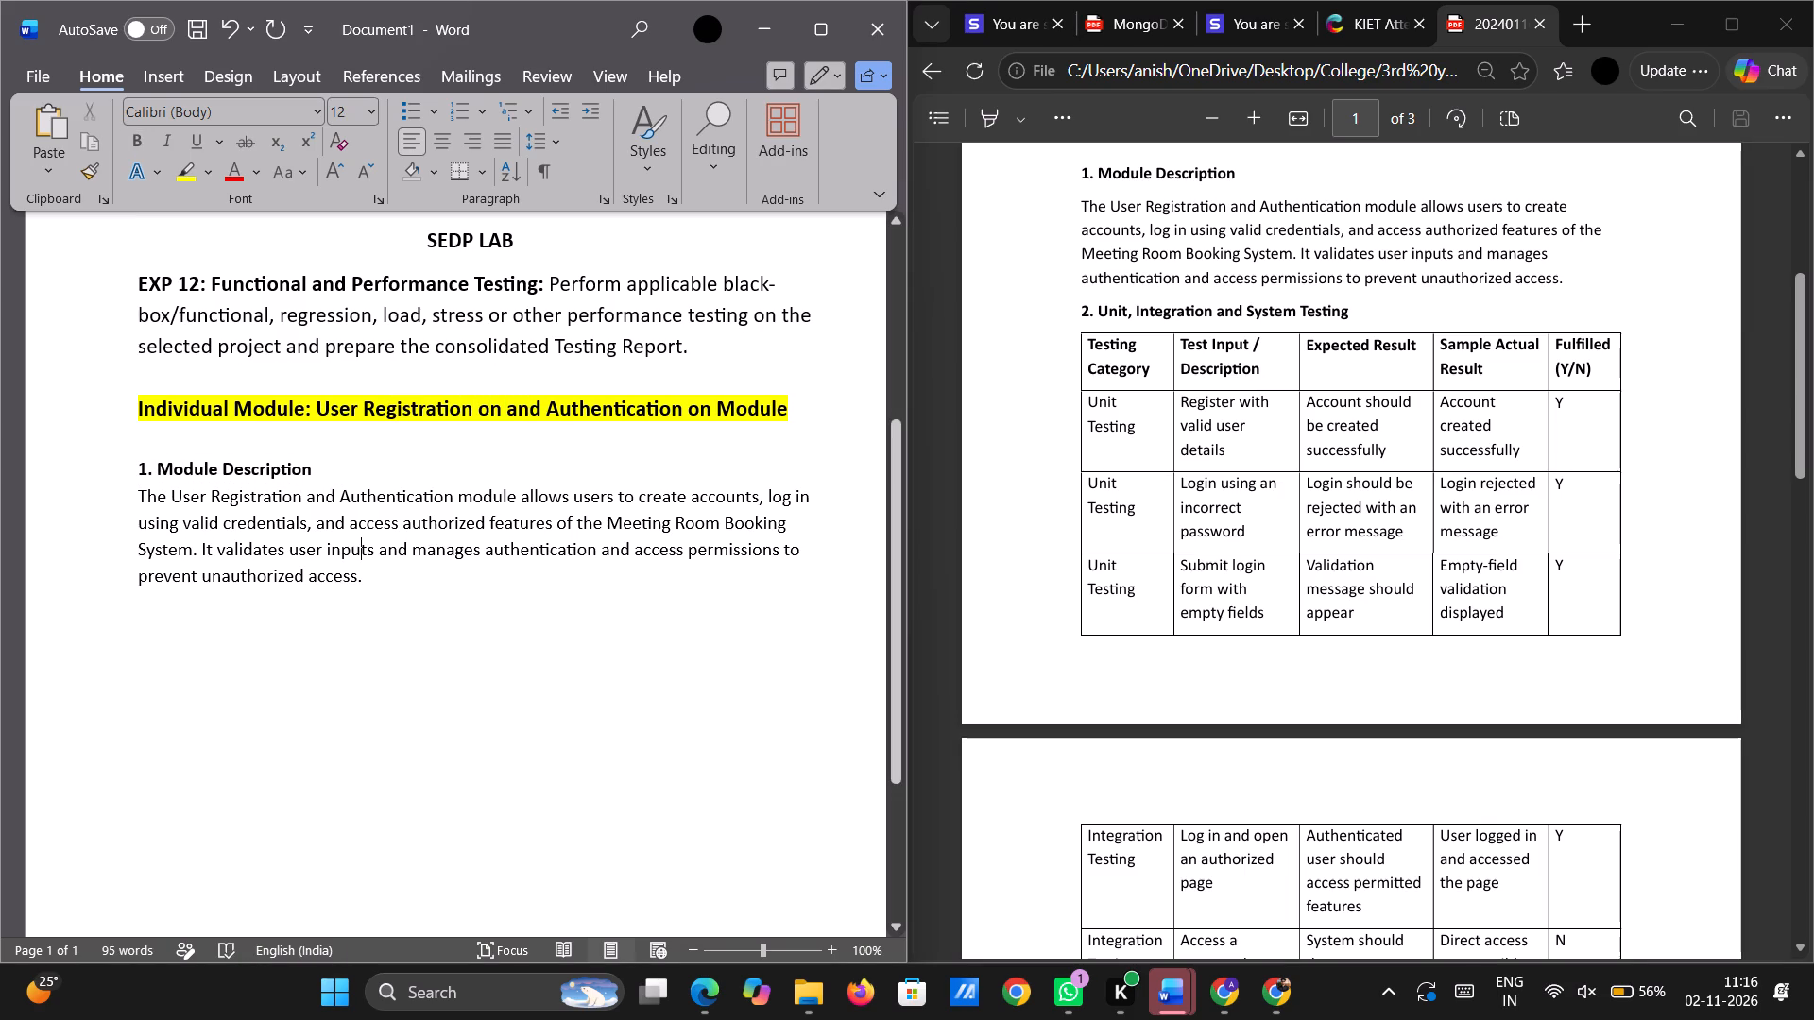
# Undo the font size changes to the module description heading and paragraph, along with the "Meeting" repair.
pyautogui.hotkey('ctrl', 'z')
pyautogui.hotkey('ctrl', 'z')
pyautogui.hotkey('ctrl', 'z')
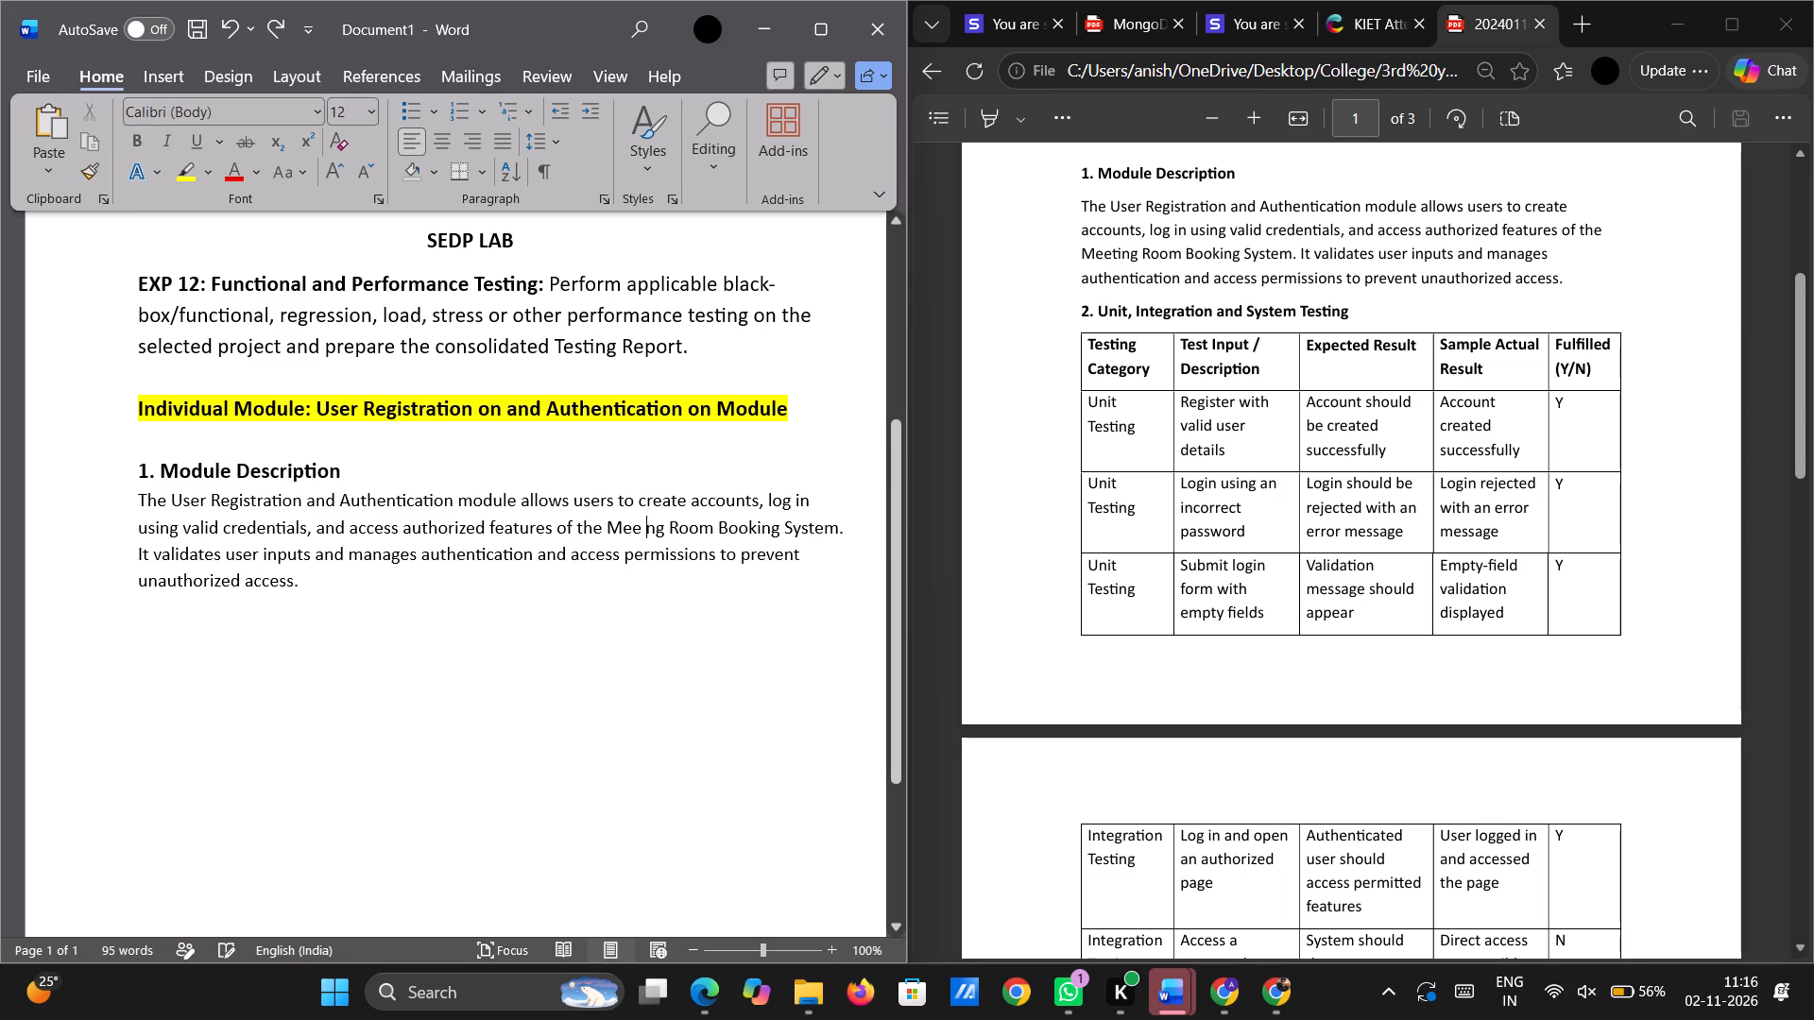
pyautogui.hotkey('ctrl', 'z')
# Repair the broken word before "Room Booking System" in the module description paragraph to read "Meeting".
pyautogui.click(507, 535)
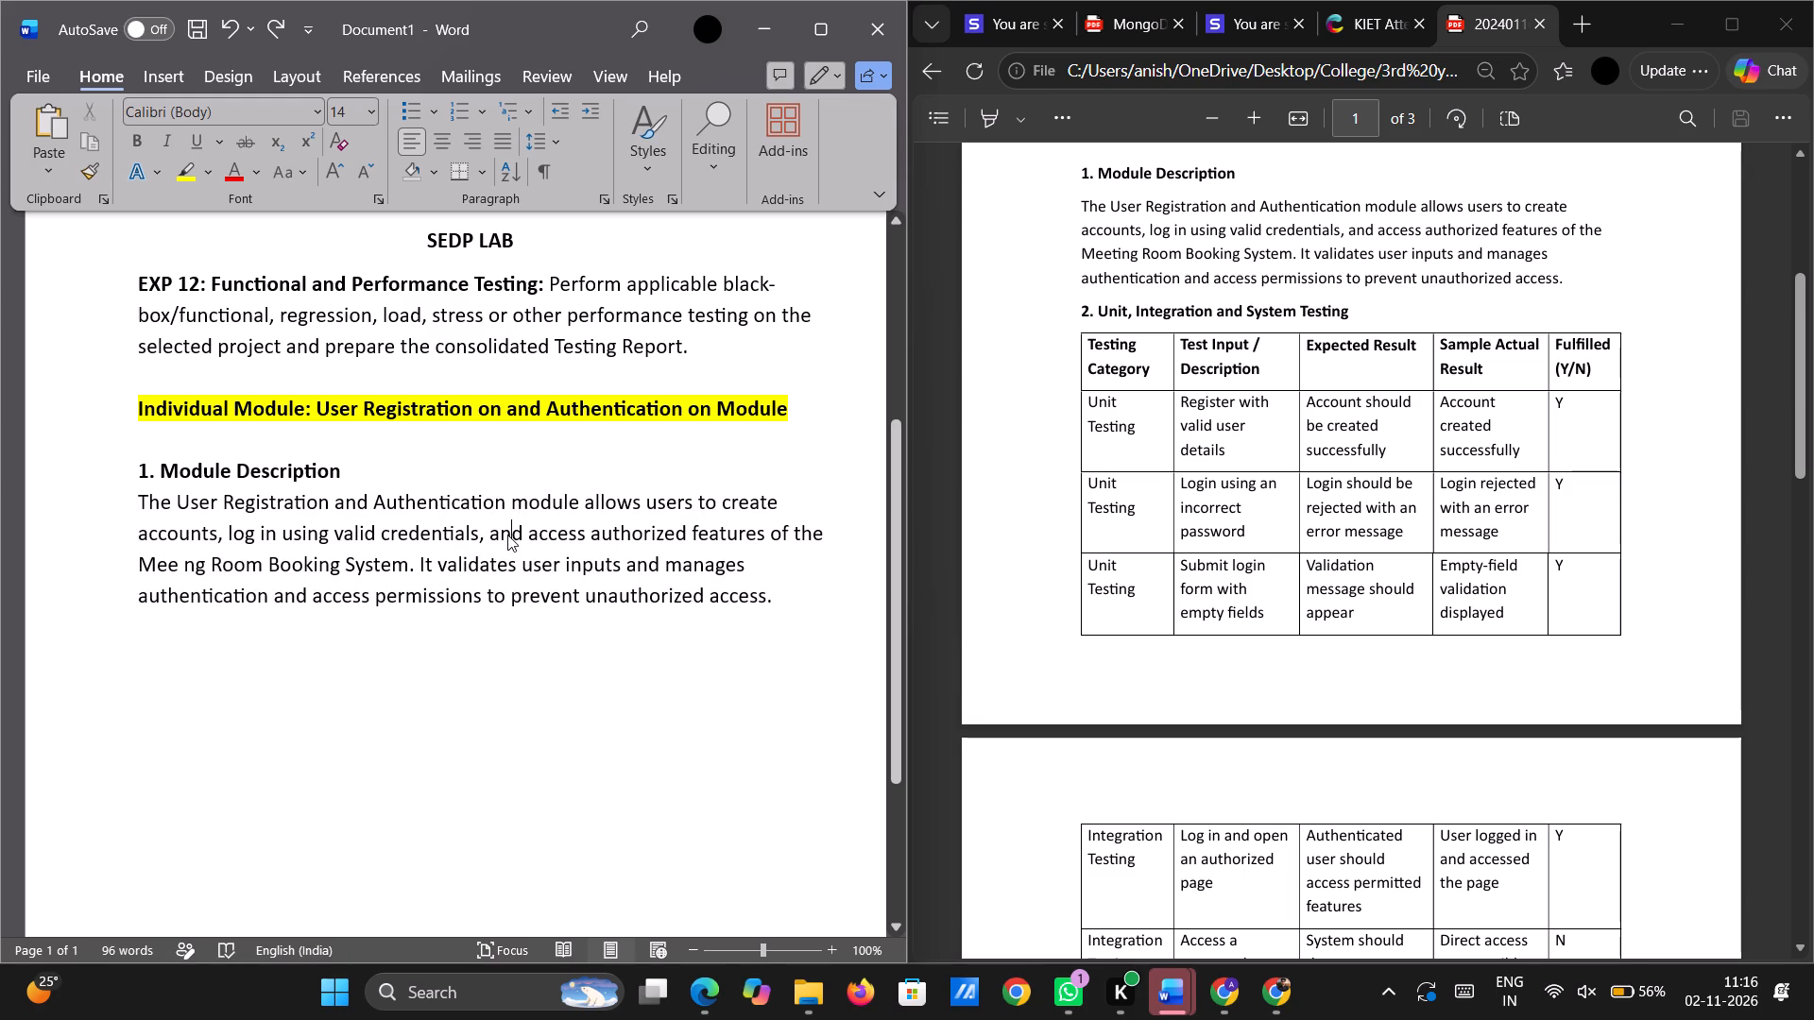
pyautogui.keyDown('ctrl'); pyautogui.scroll(-3, 609, 552); pyautogui.keyUp('ctrl')
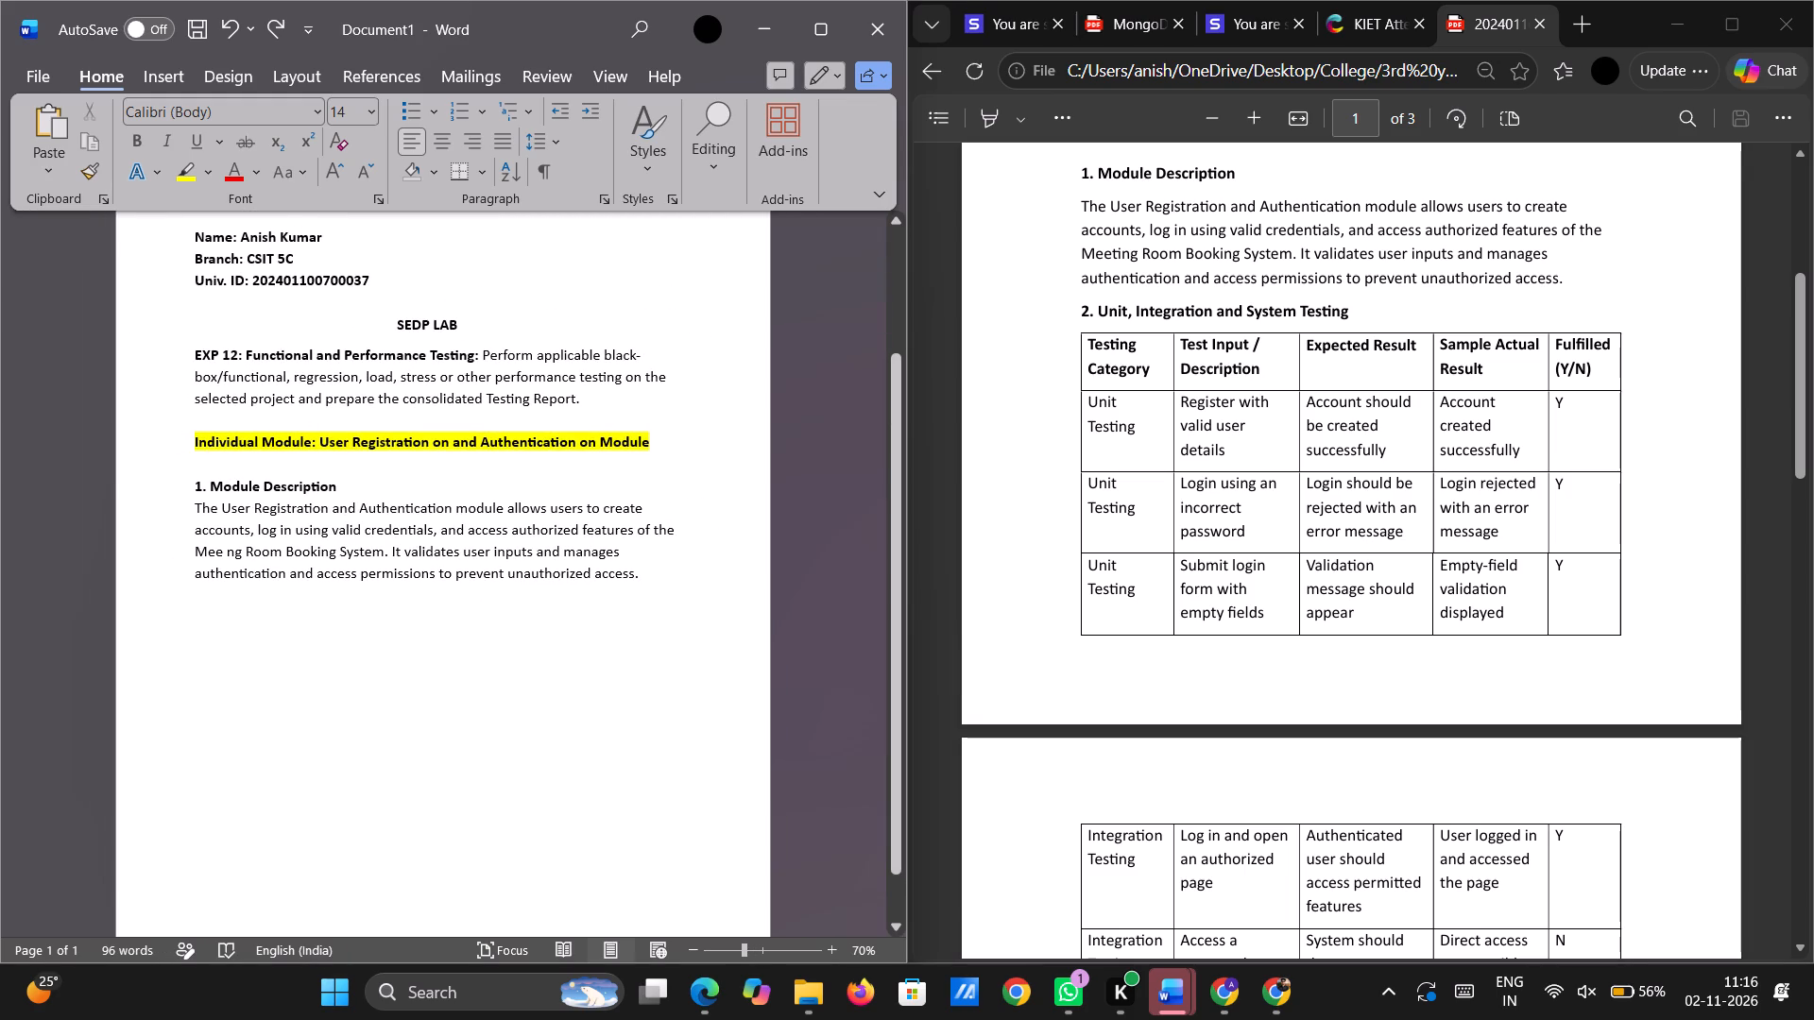
pyautogui.click(229, 559)
pyautogui.press('BackSpace')
pyautogui.press('t')
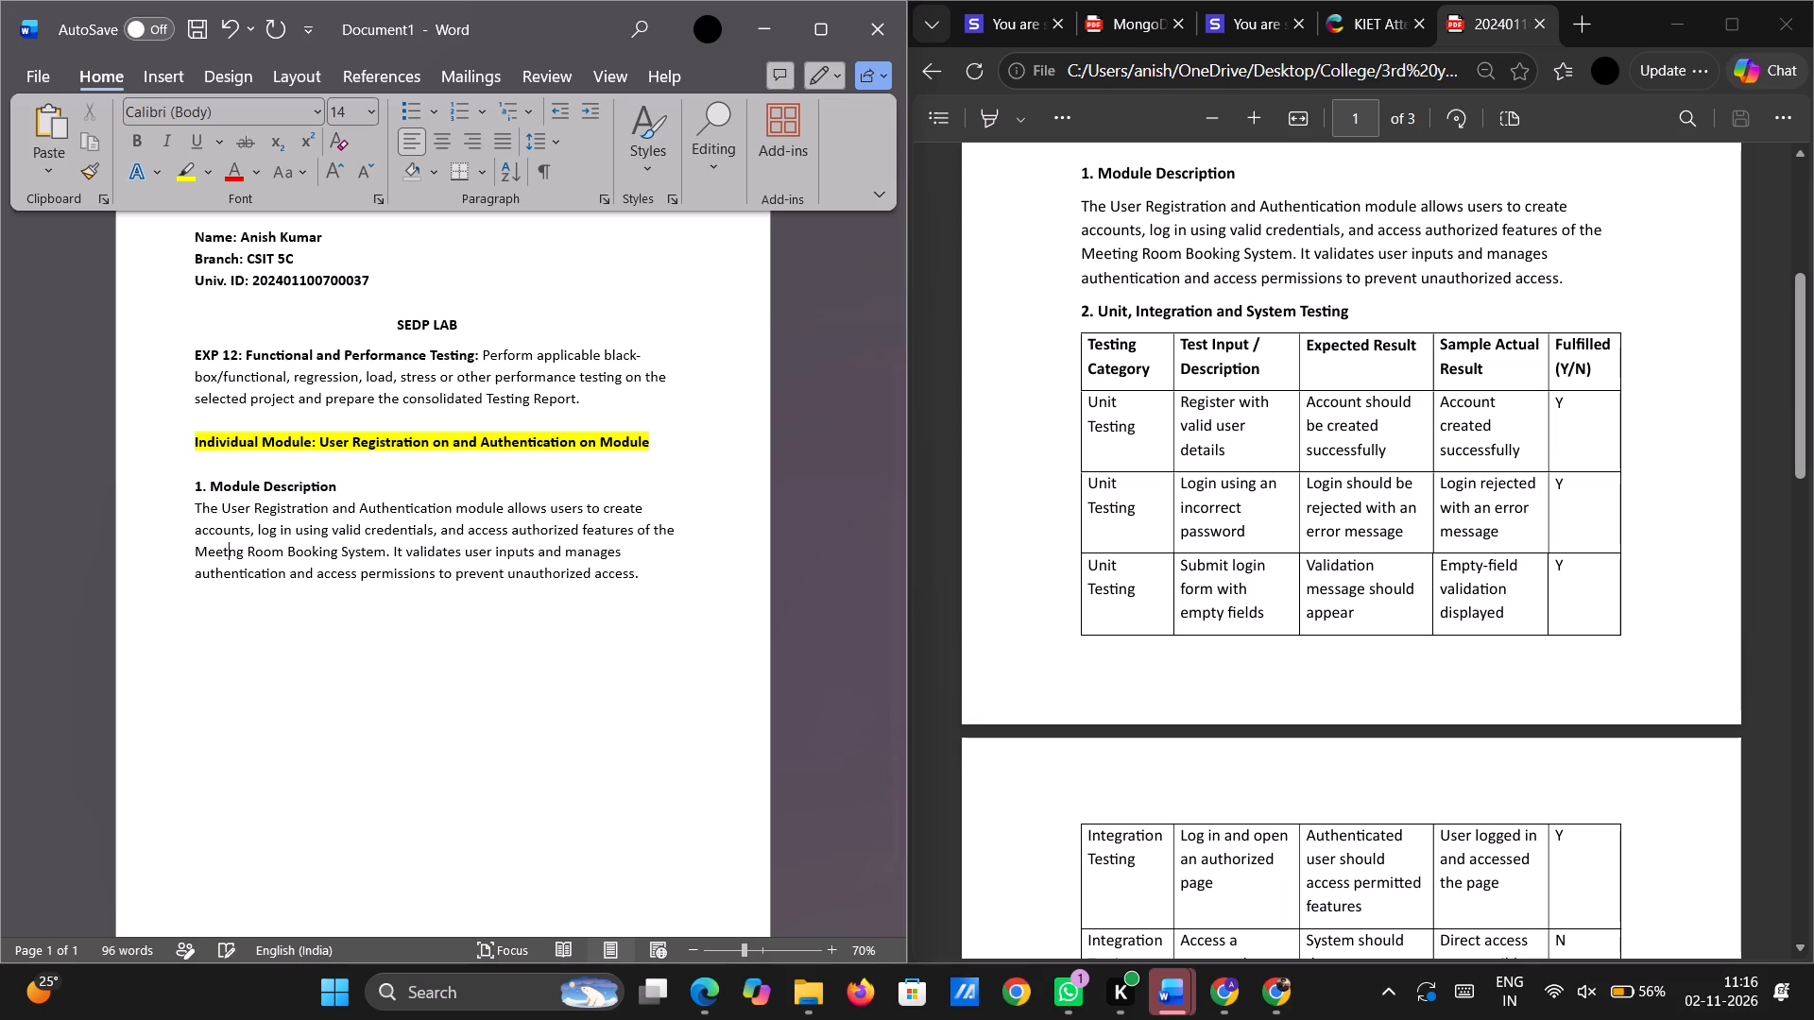
pyautogui.press('i')
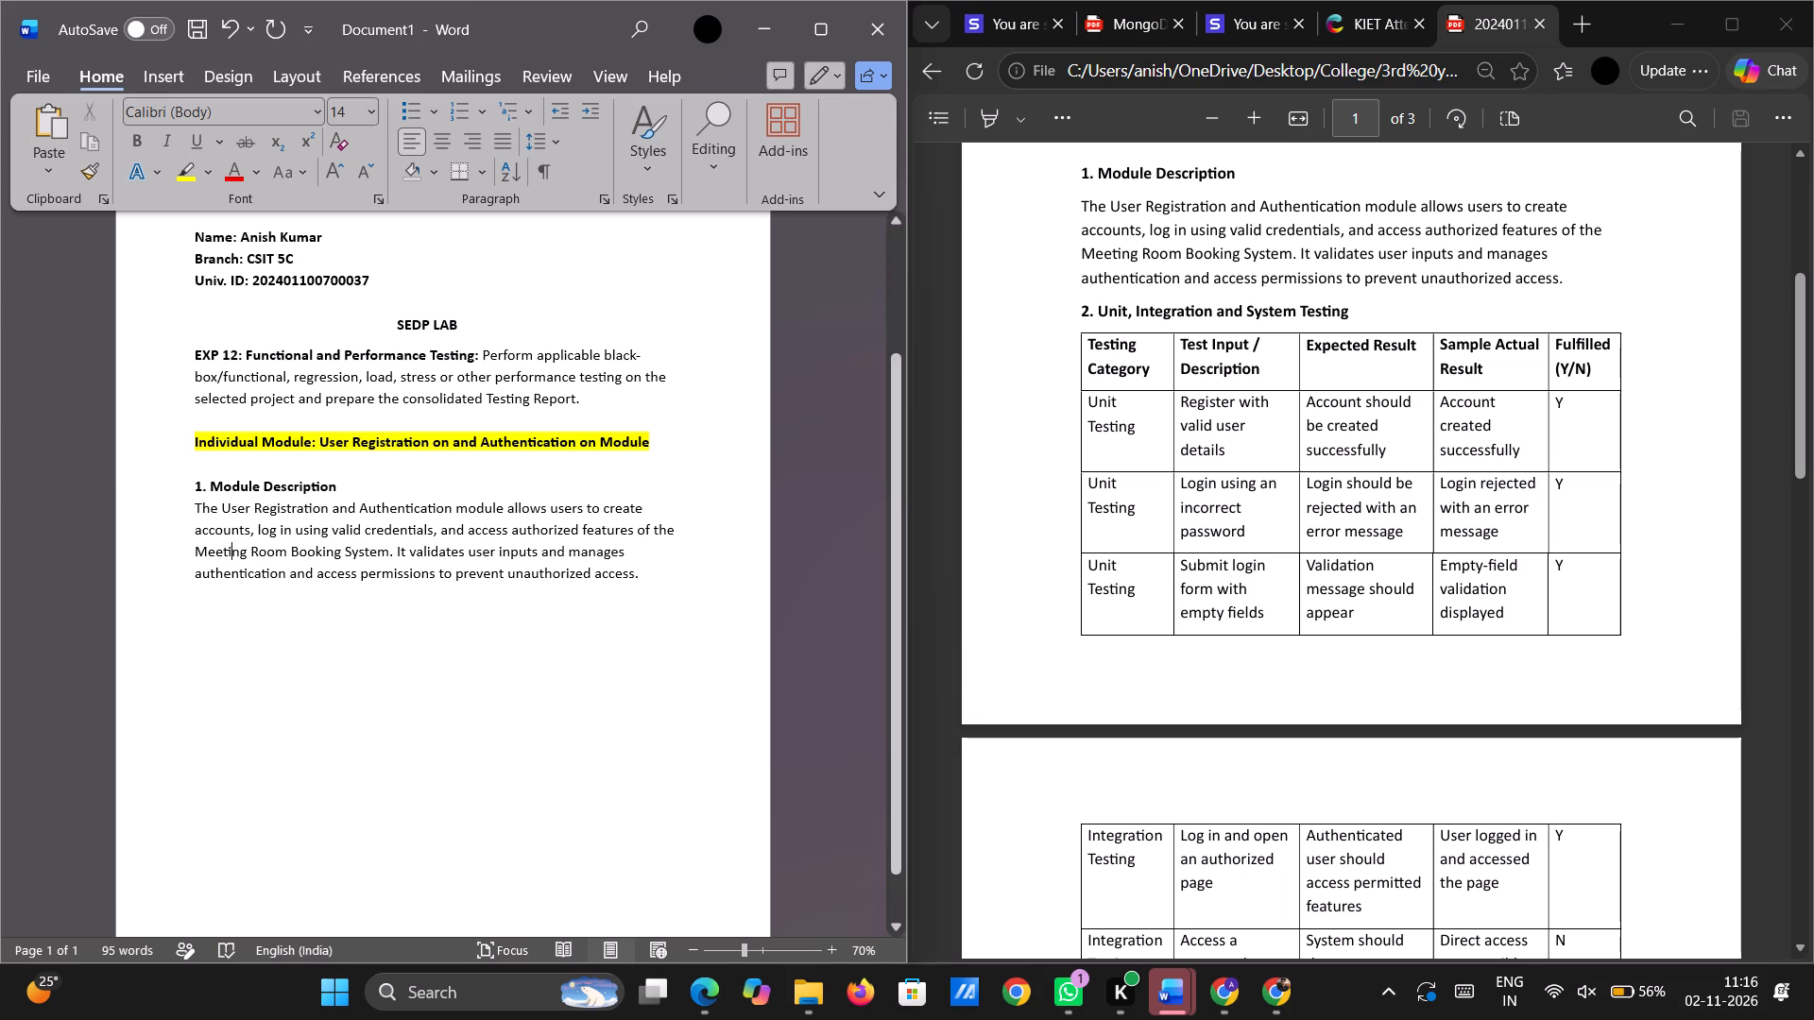
# Add two line breaks after the end of the module description paragraph.
pyautogui.click(661, 583)
pyautogui.hotkey('shift', 'Return')
pyautogui.hotkey('shift', 'Return')
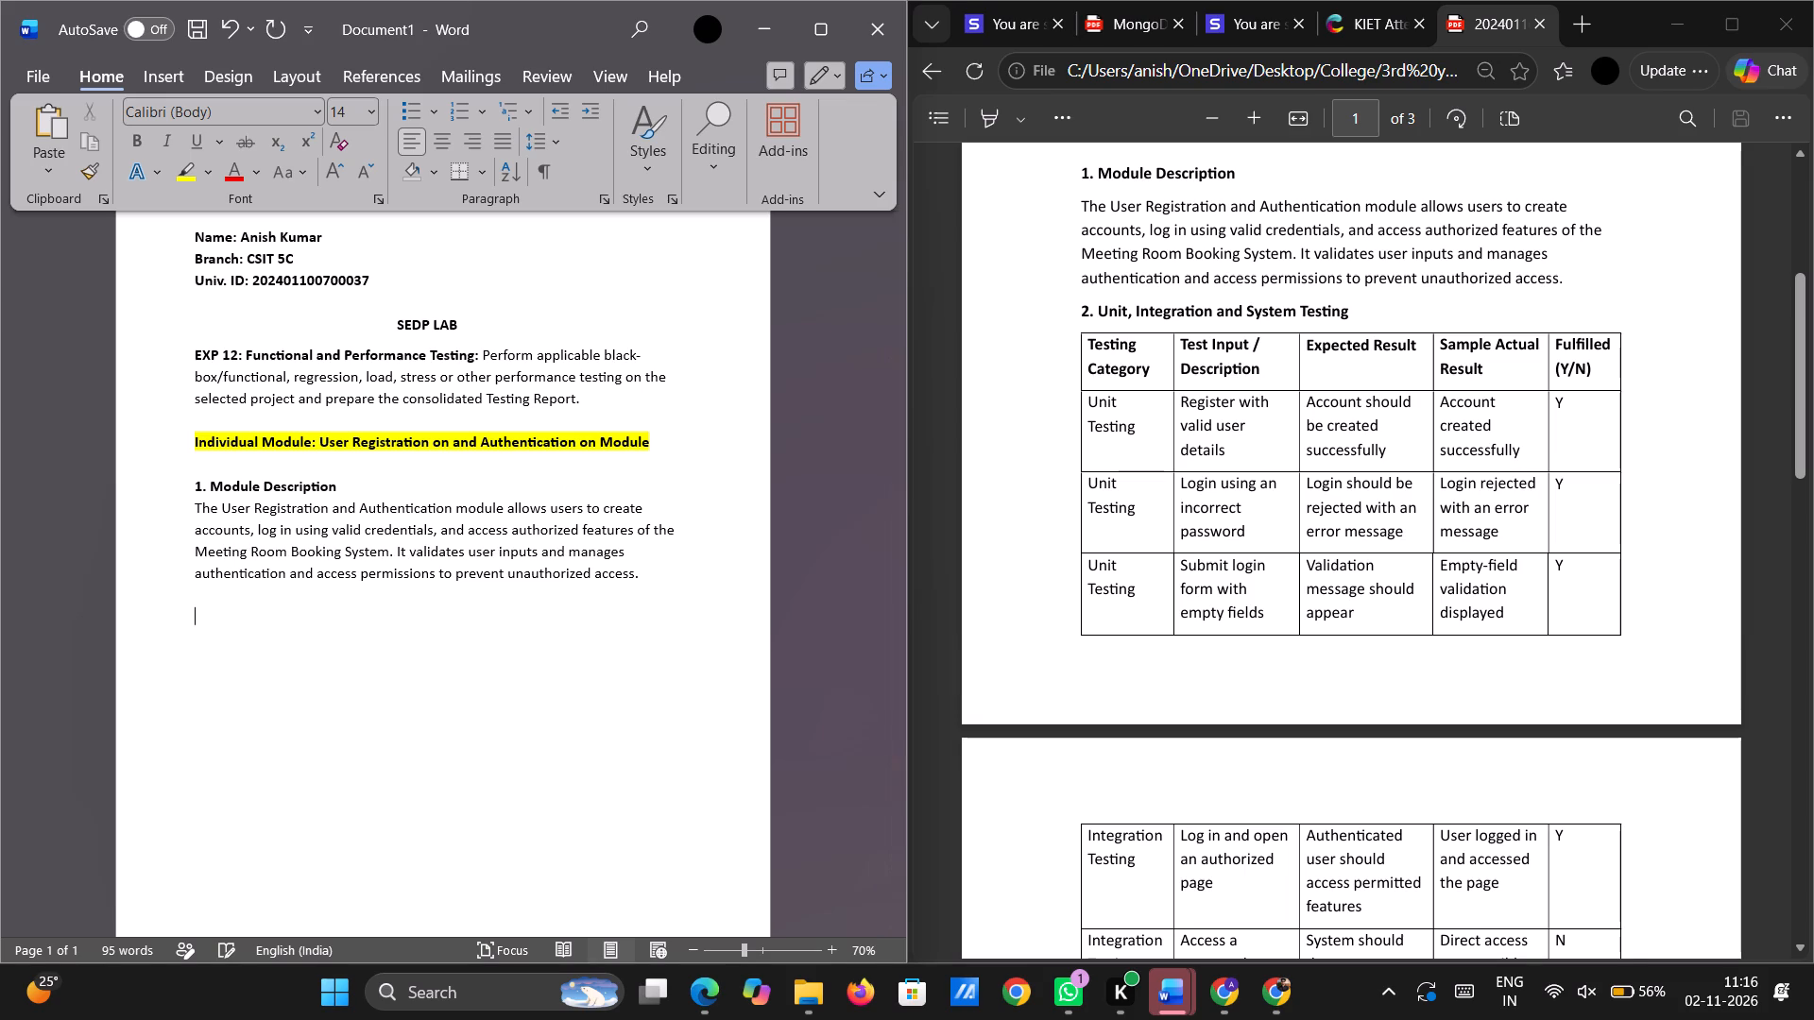
pyautogui.click(1225, 997)
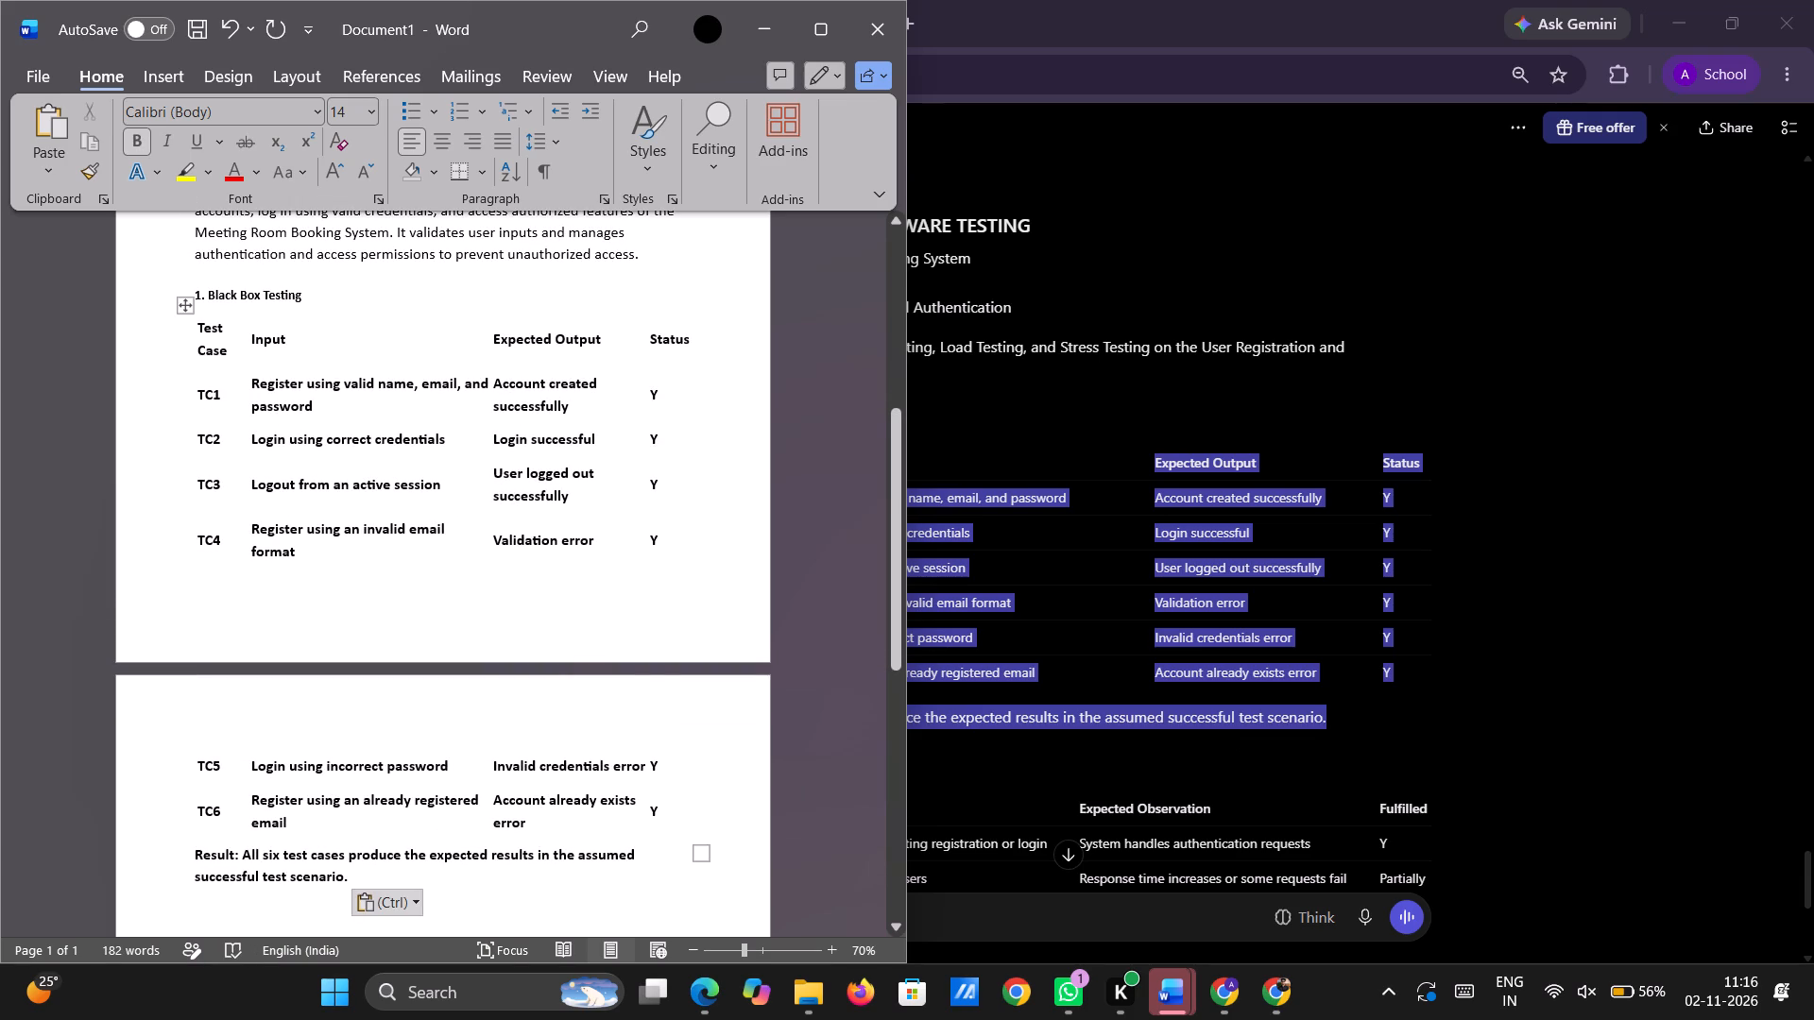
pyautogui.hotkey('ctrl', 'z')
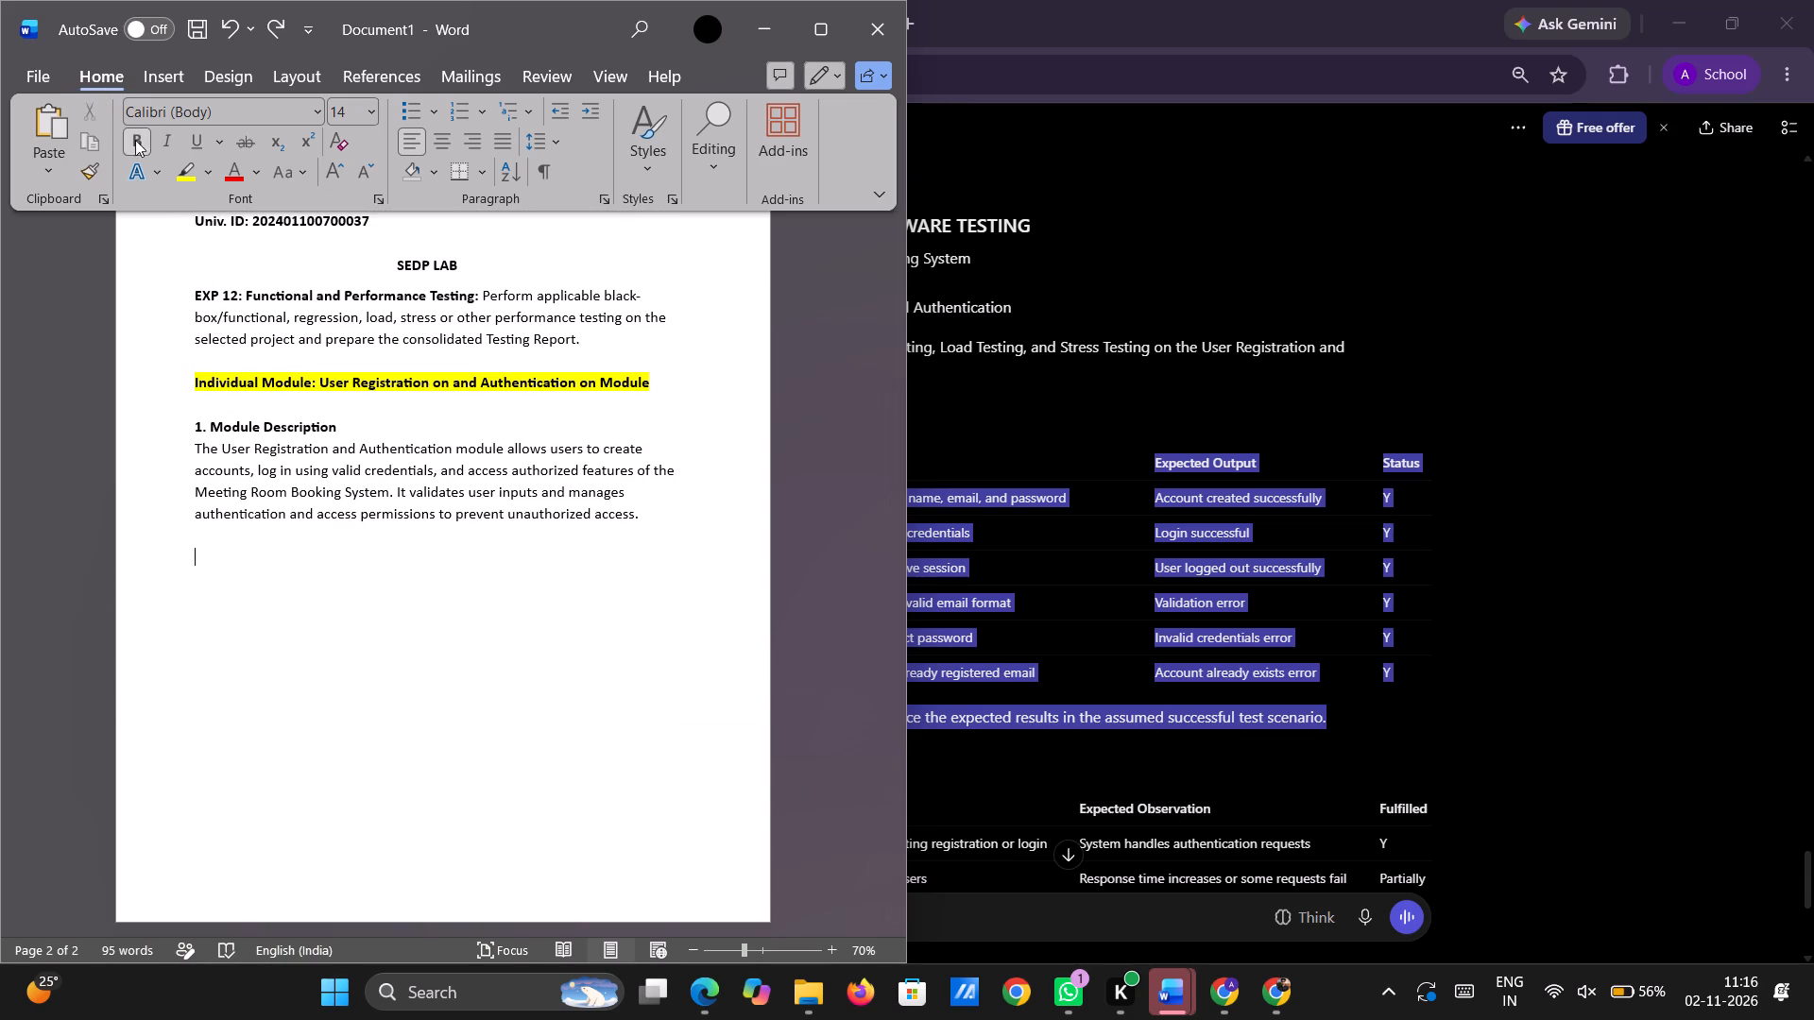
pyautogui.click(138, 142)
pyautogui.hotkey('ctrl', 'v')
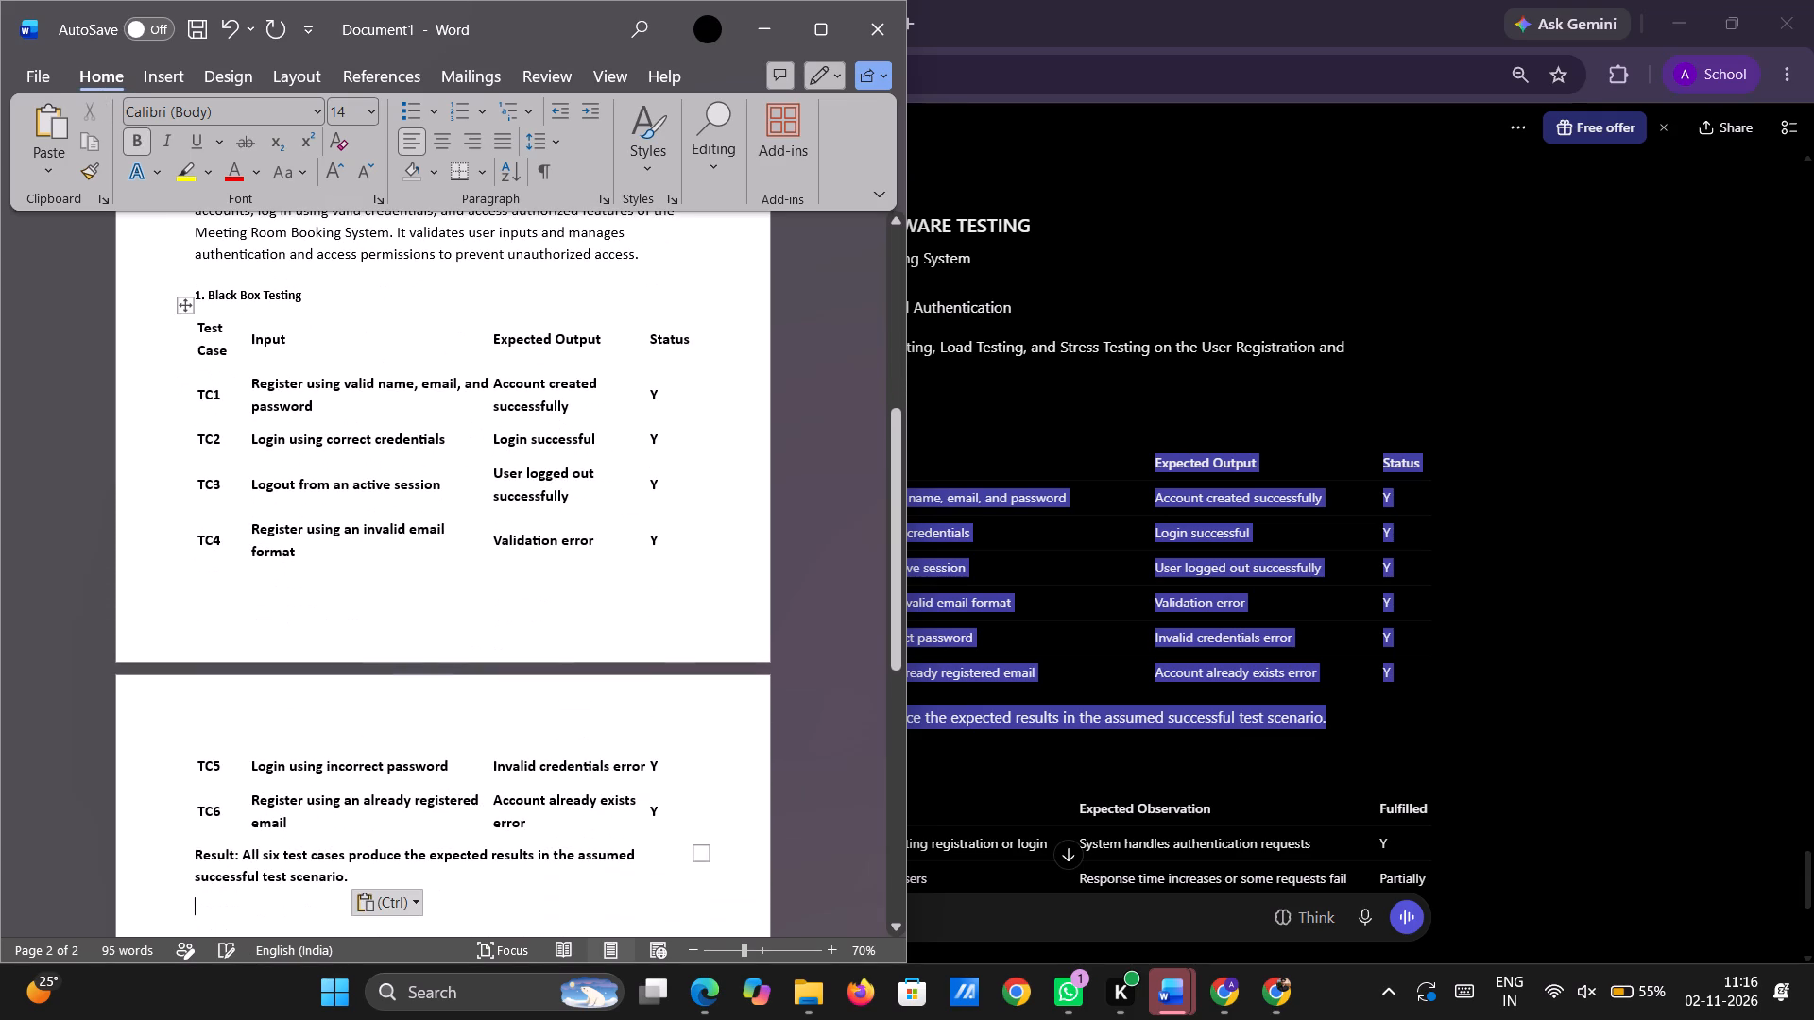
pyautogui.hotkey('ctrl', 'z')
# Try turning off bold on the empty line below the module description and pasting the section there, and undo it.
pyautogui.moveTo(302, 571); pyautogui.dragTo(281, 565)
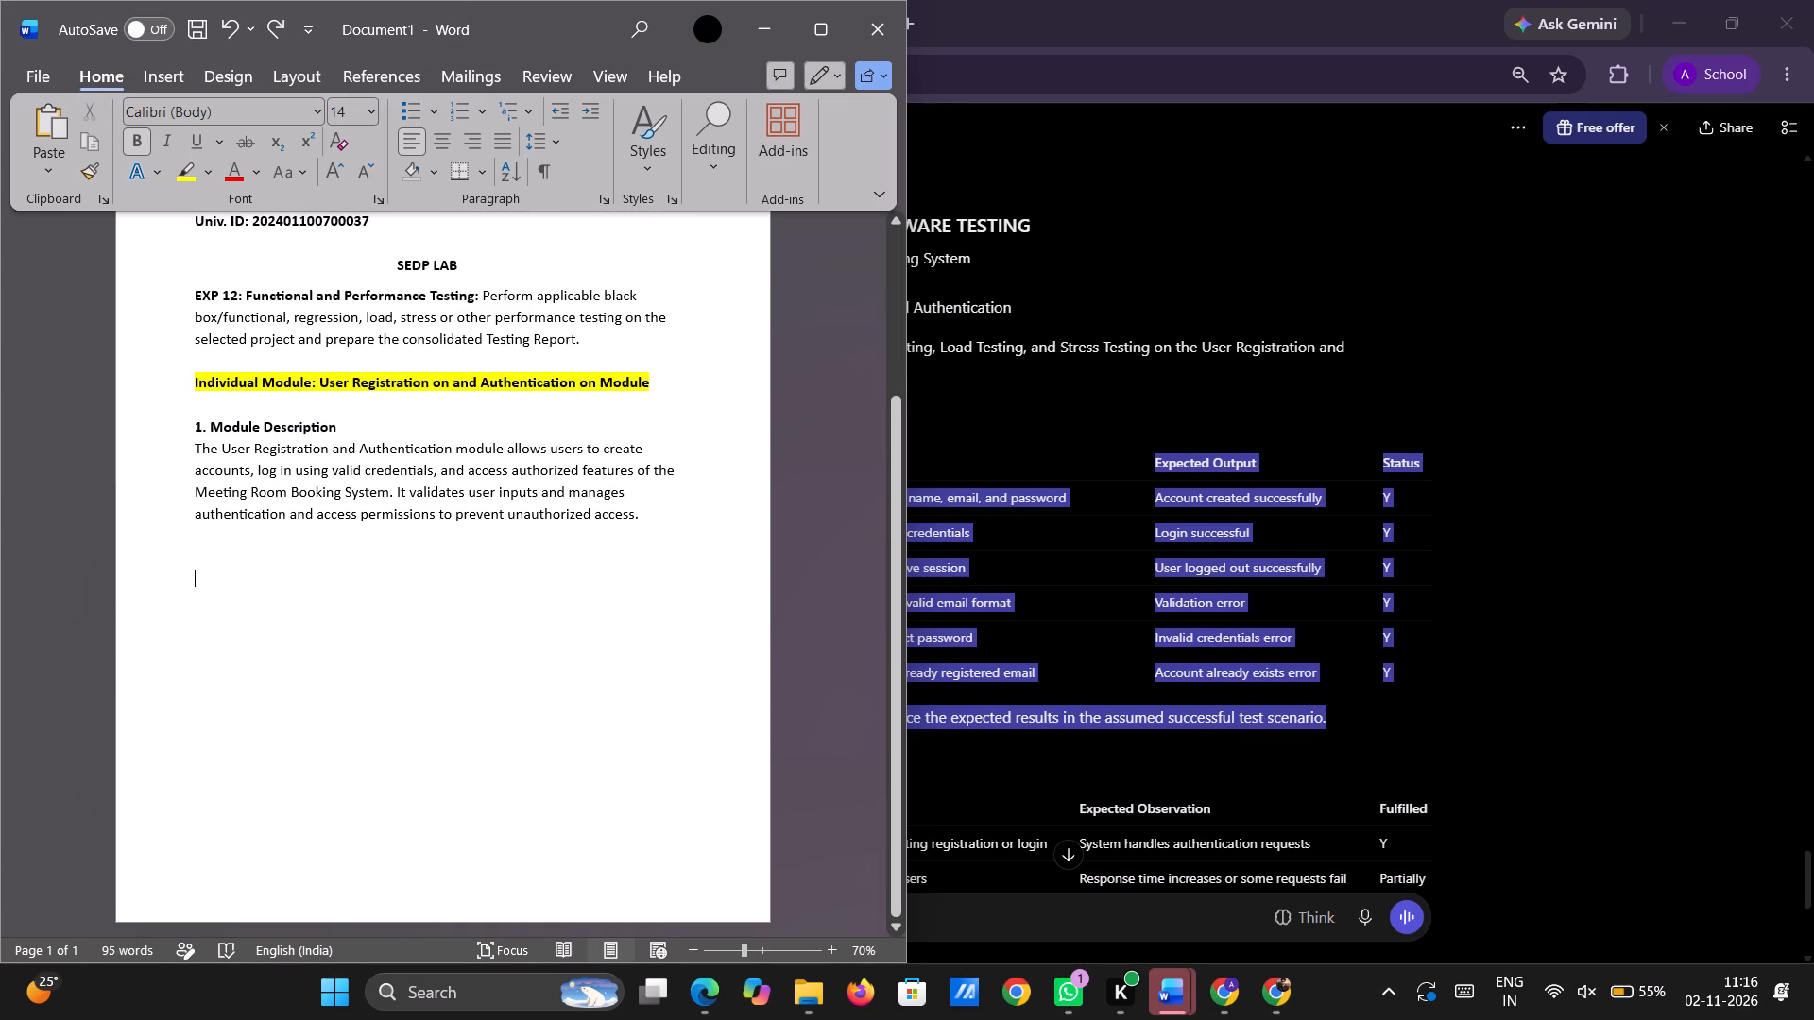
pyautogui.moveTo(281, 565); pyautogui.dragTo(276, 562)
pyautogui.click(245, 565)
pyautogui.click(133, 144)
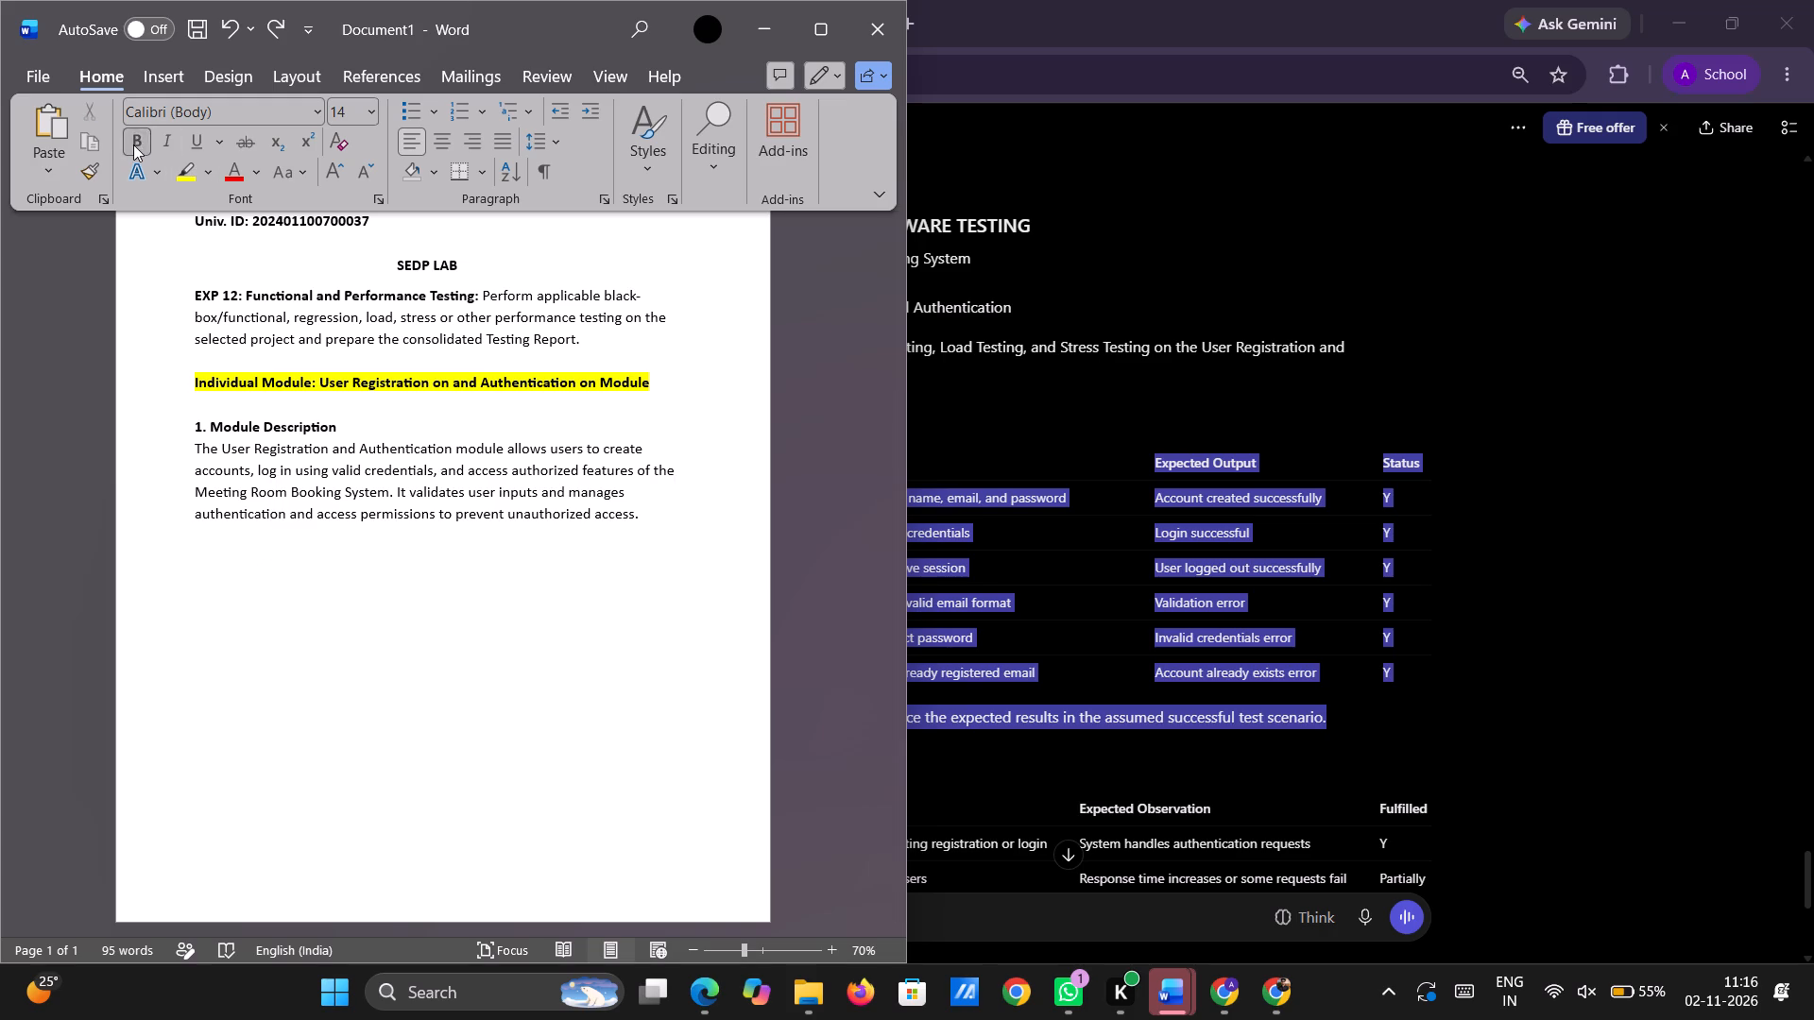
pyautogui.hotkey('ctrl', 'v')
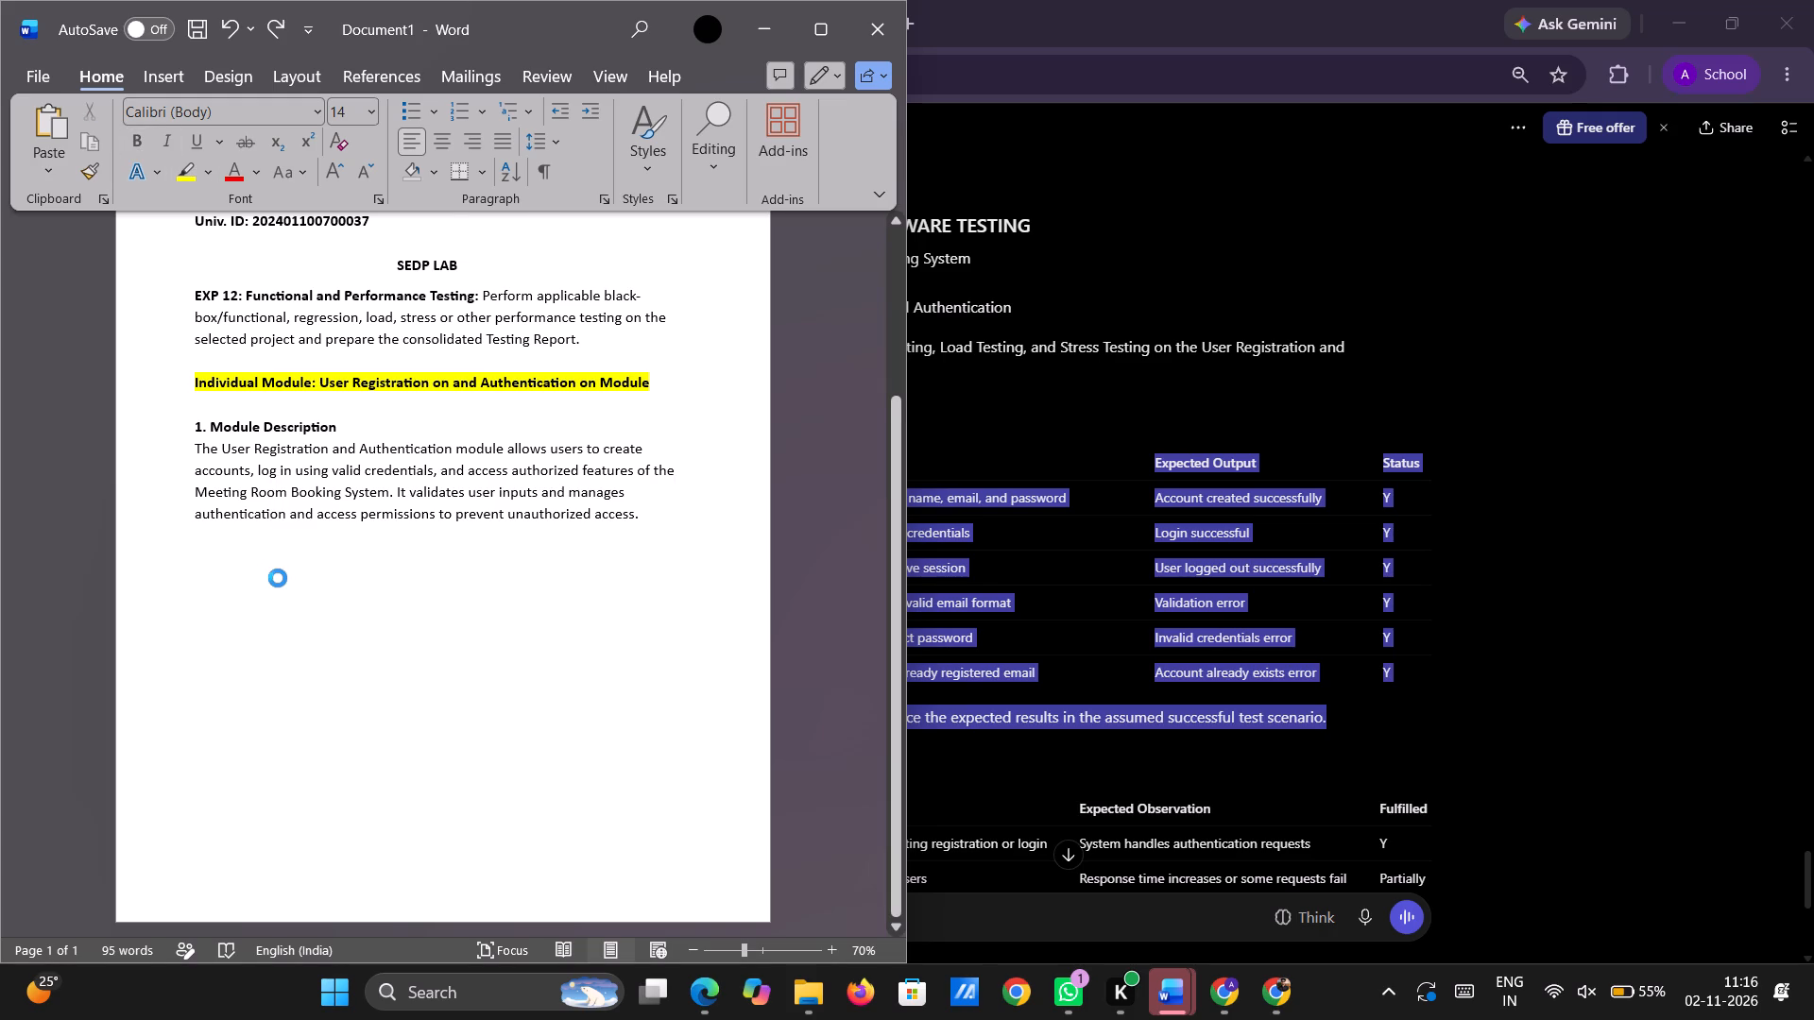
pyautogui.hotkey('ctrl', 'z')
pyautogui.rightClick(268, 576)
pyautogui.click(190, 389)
# Maximize the Word window and paste the copied Black Box Testing section without inherited bold below the module description.
pyautogui.click(813, 36)
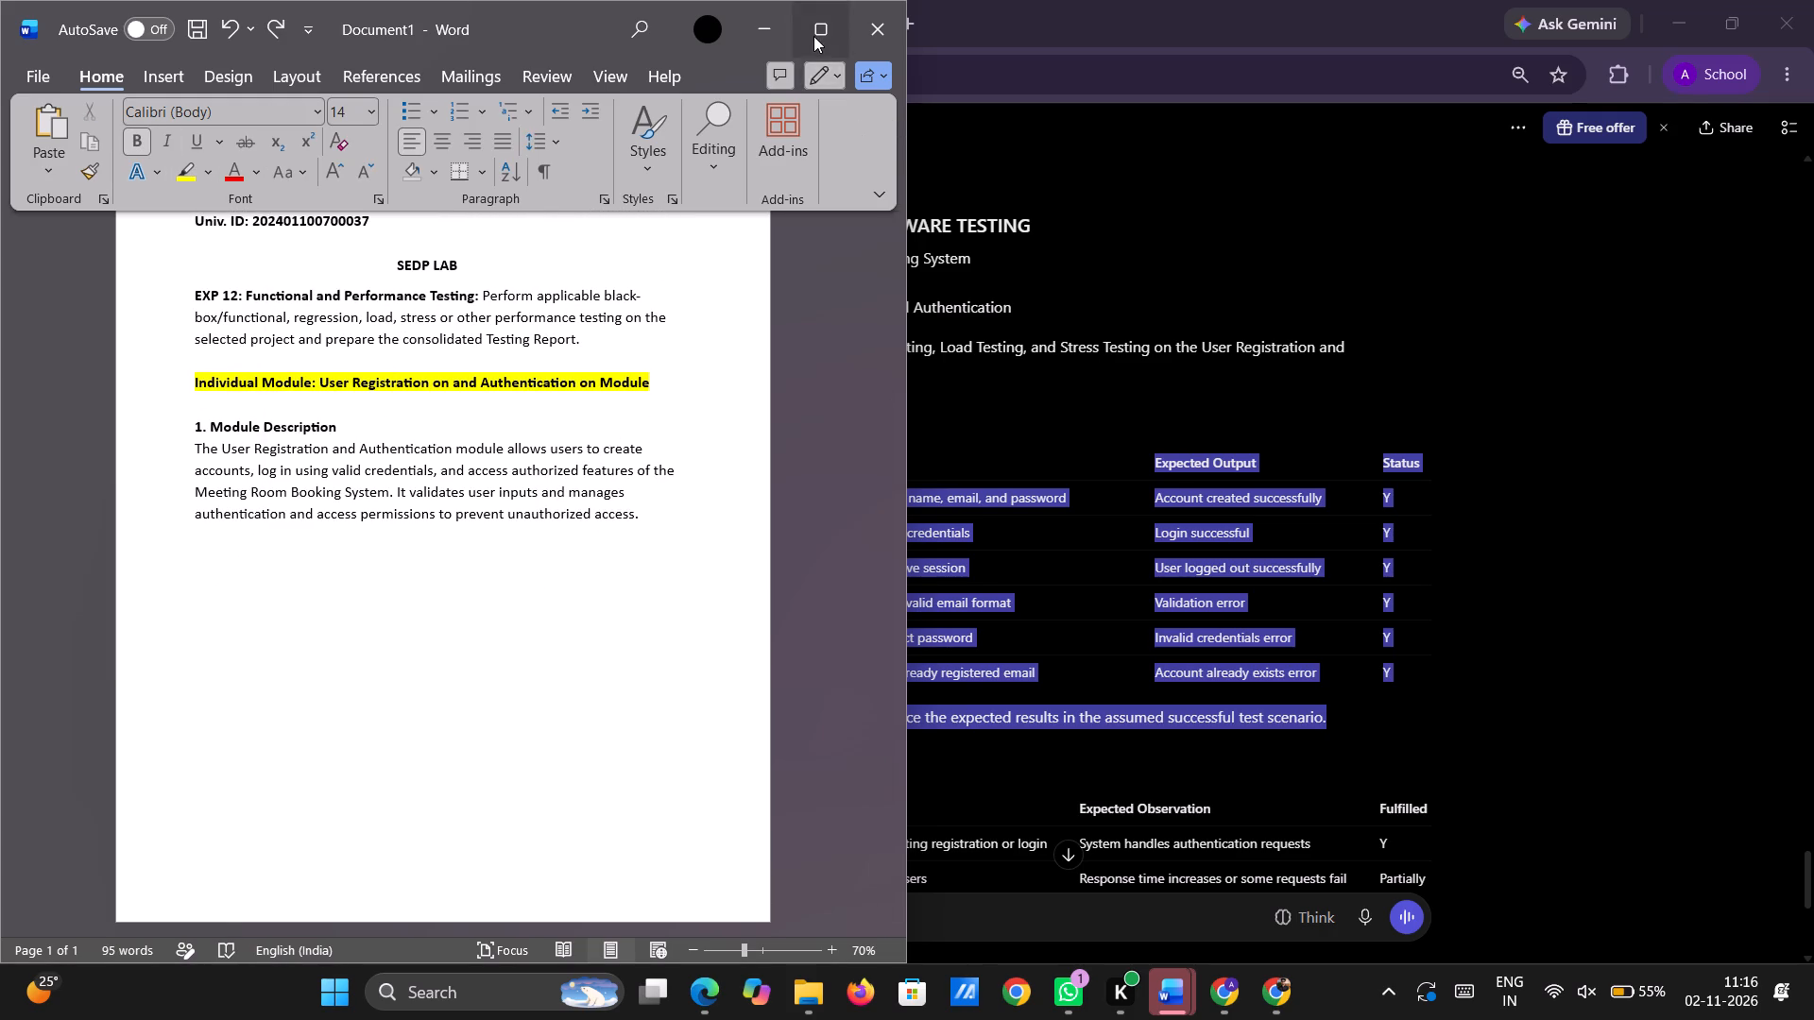
pyautogui.click(235, 159)
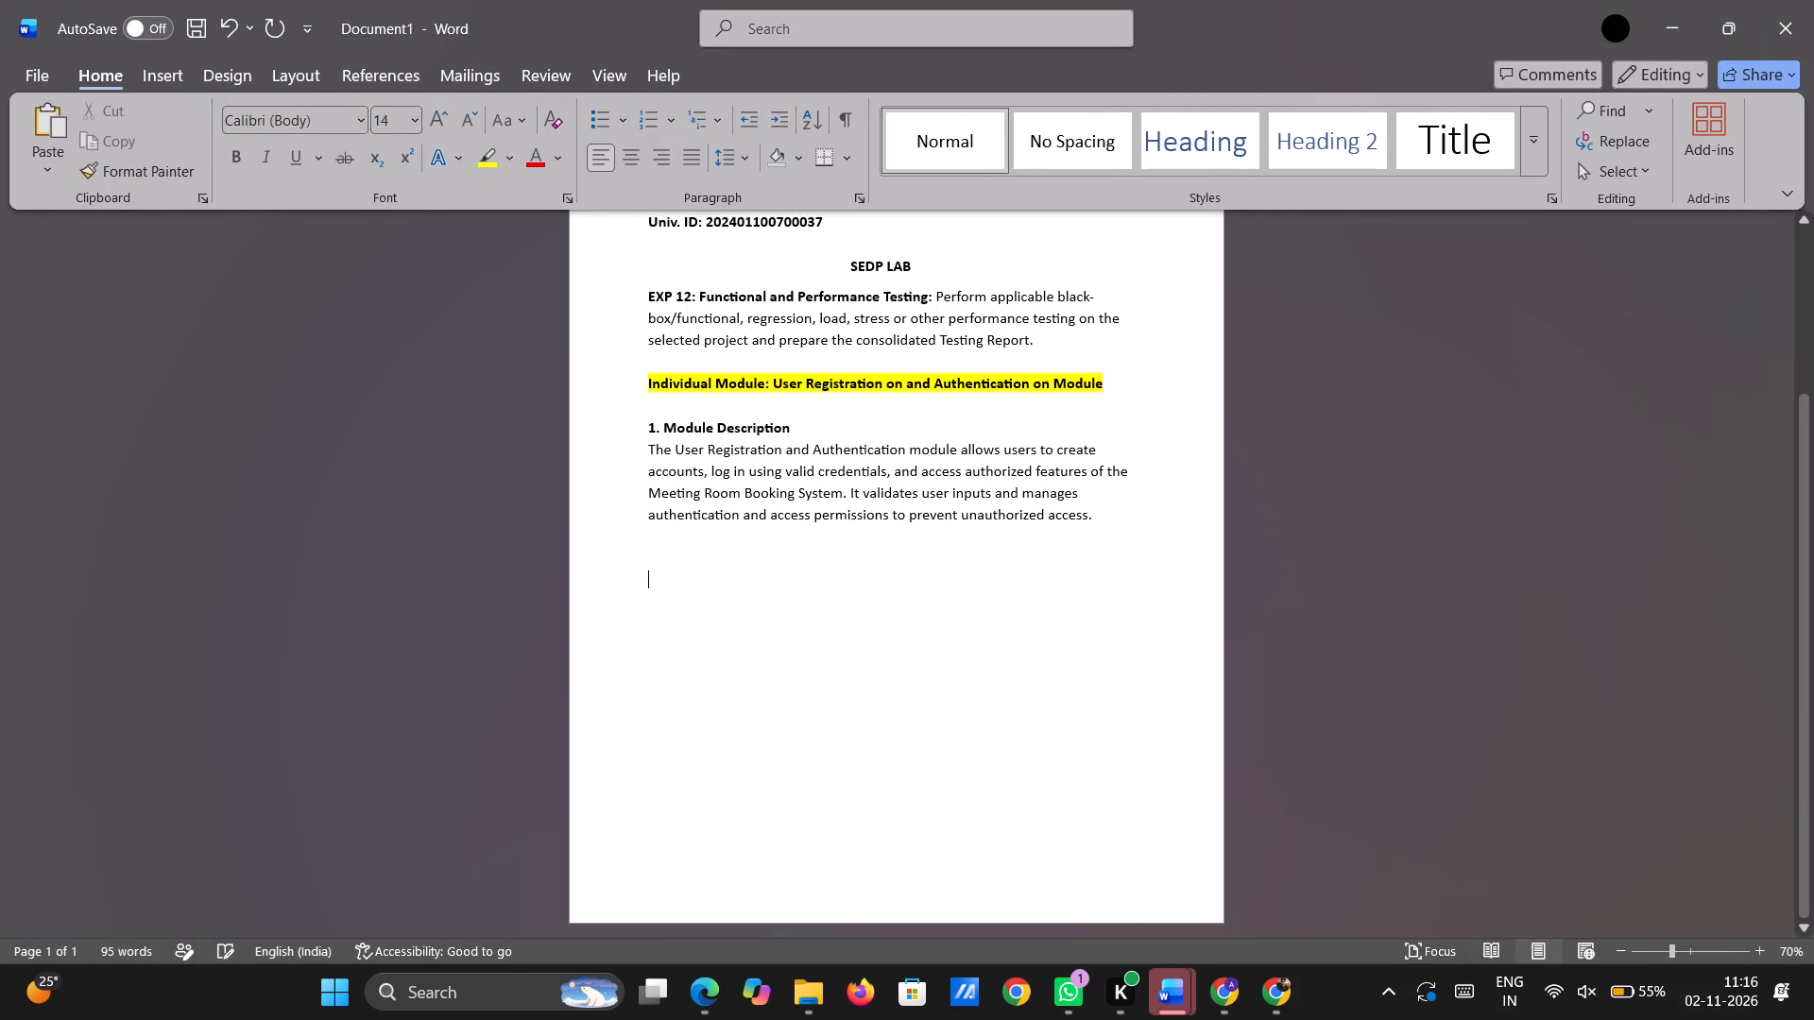
pyautogui.click(684, 626)
pyautogui.hotkey('ctrl', 'v')
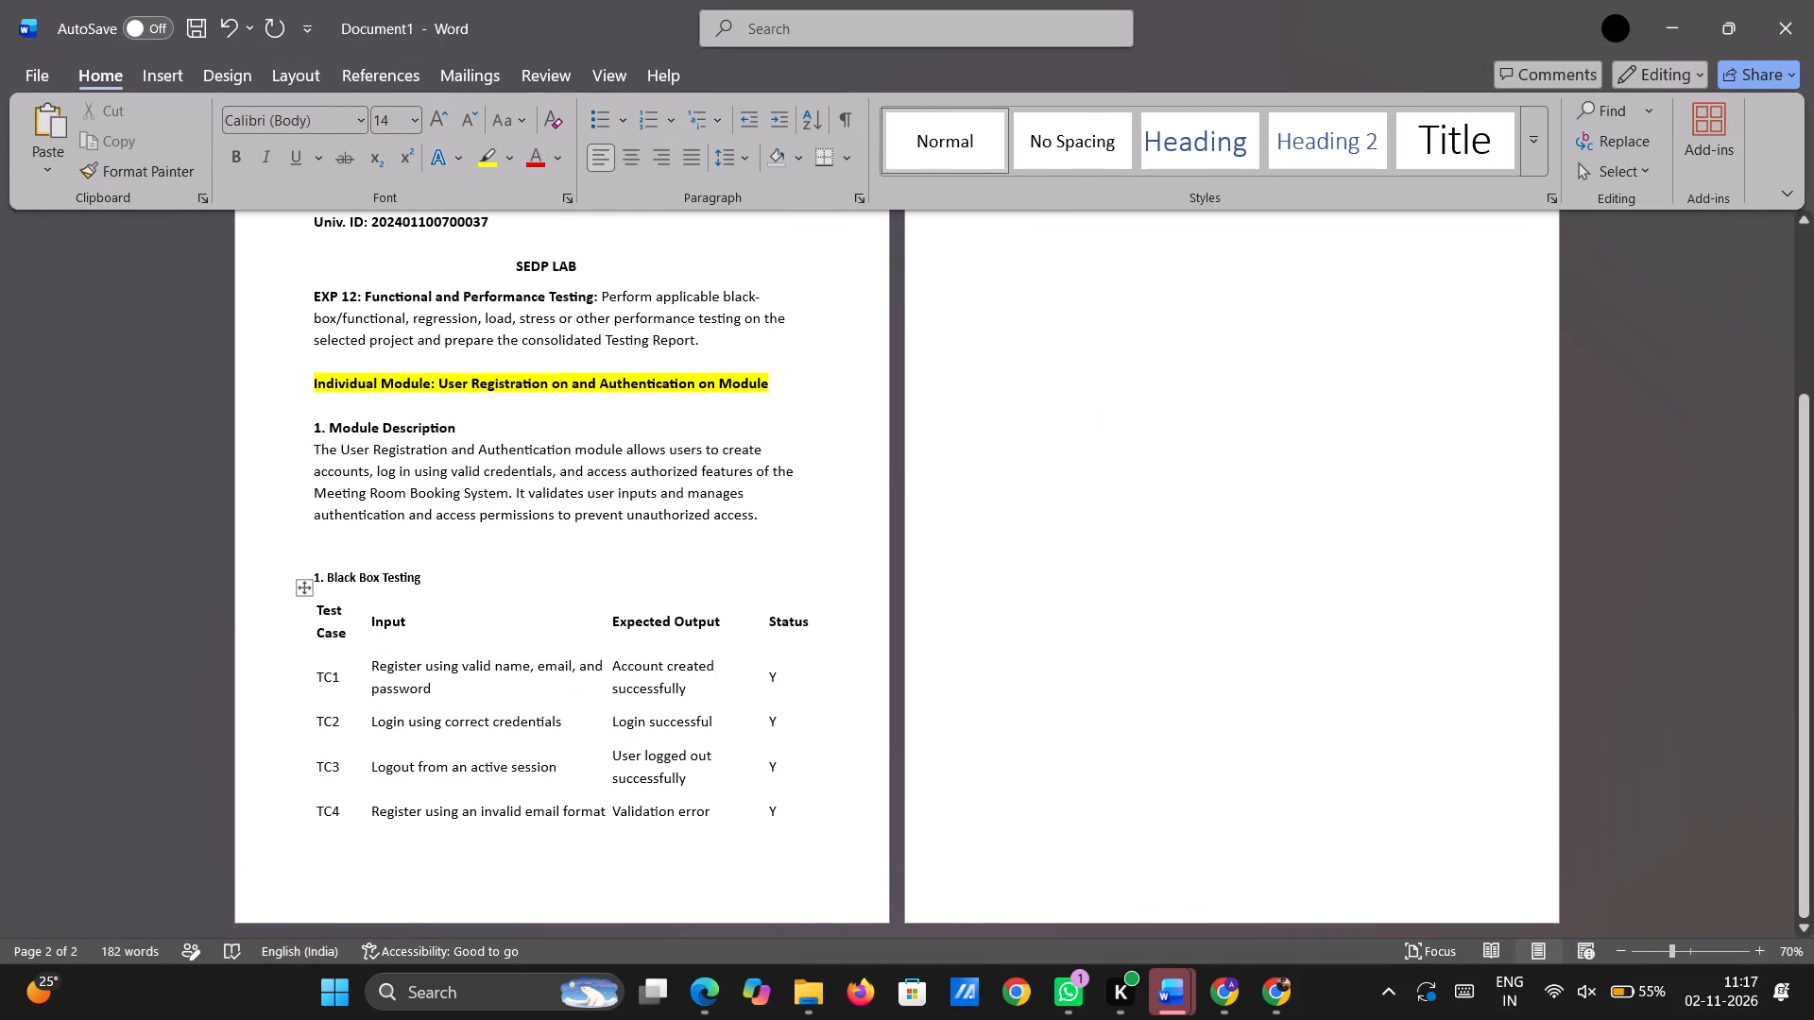
# Renumber the Black Box Testing heading to "2. Black Box Testing".
pyautogui.click(319, 576)
pyautogui.press('BackSpace')
pyautogui.press('2')
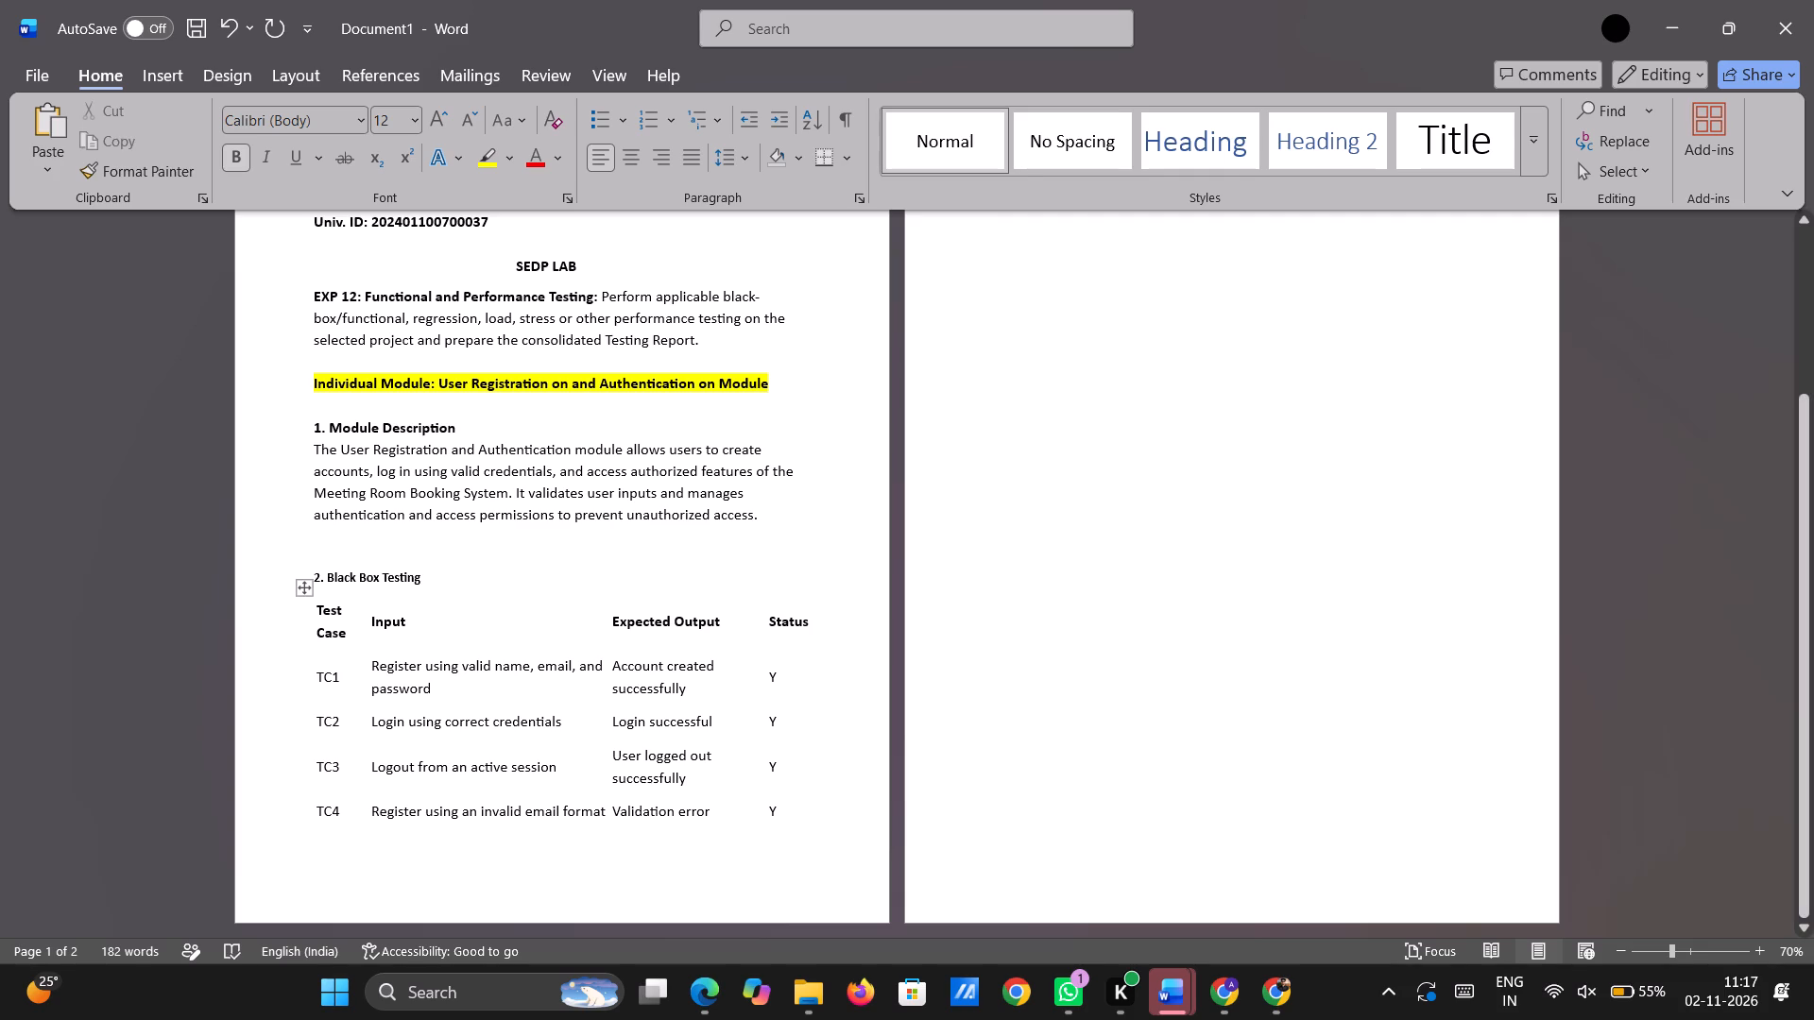
pyautogui.click(361, 639)
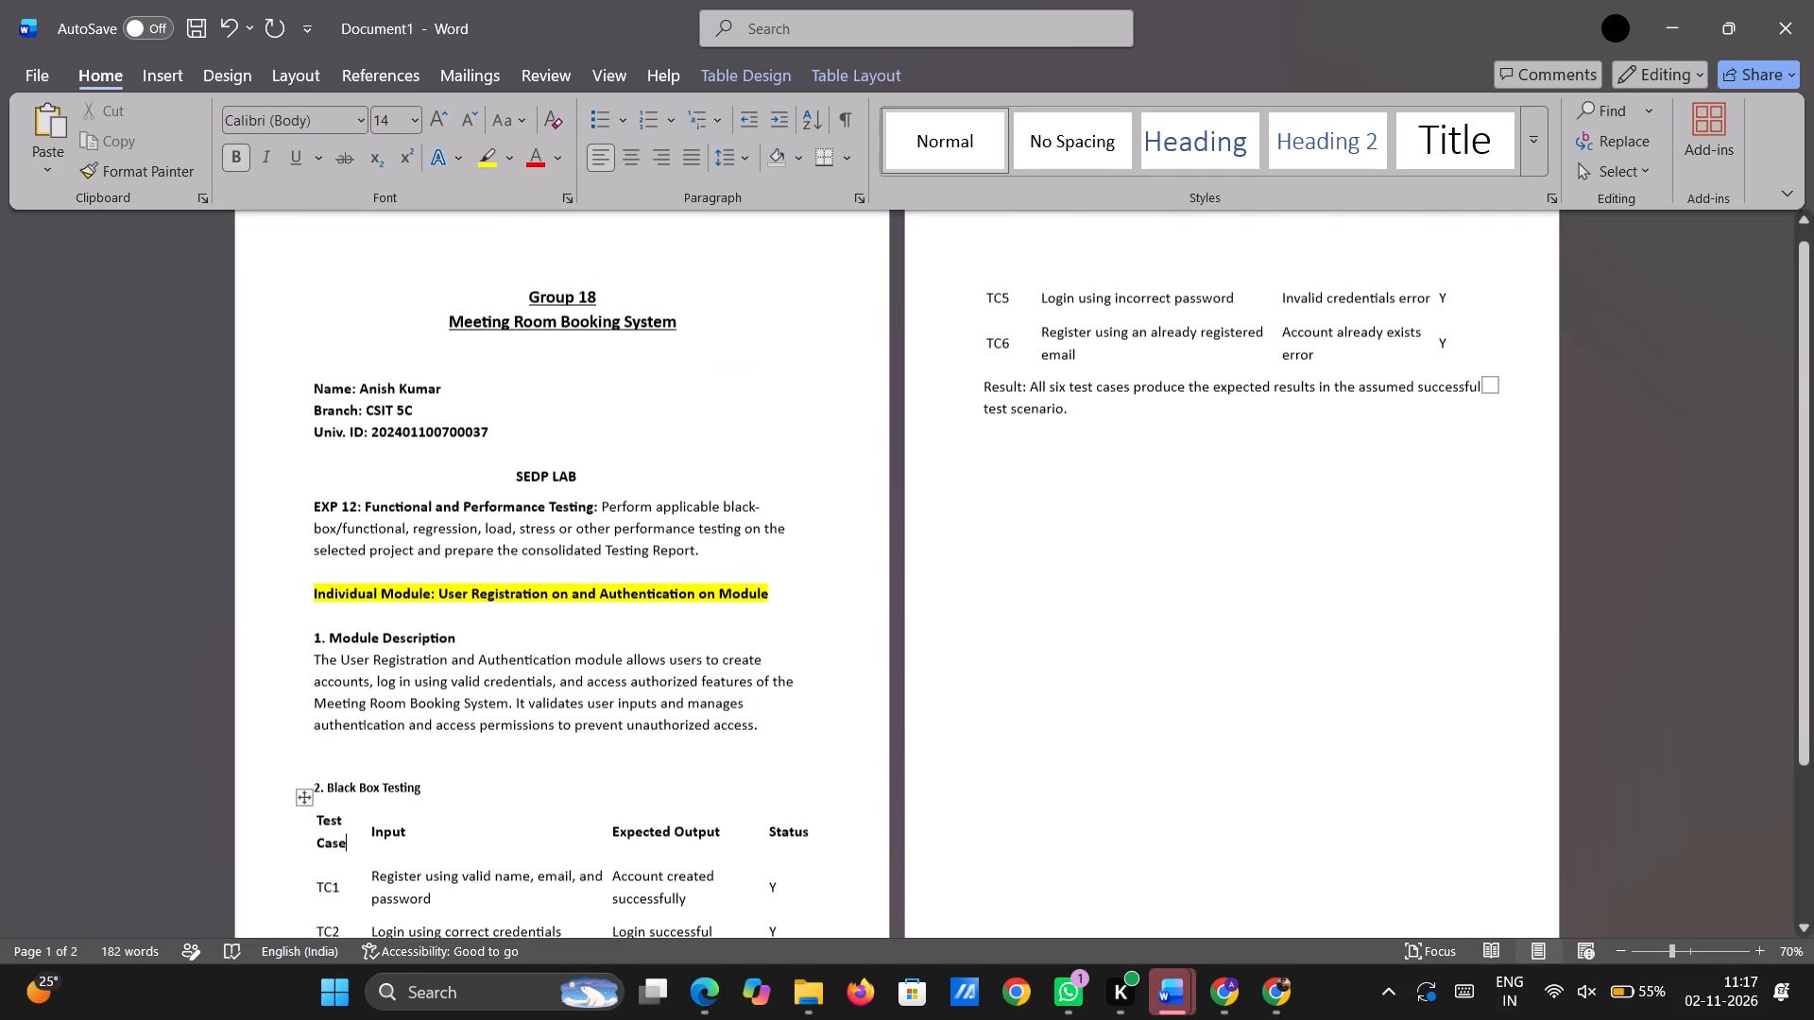
pyautogui.keyDown('ctrl'); pyautogui.scroll(-1, 565, 756); pyautogui.keyUp('ctrl')
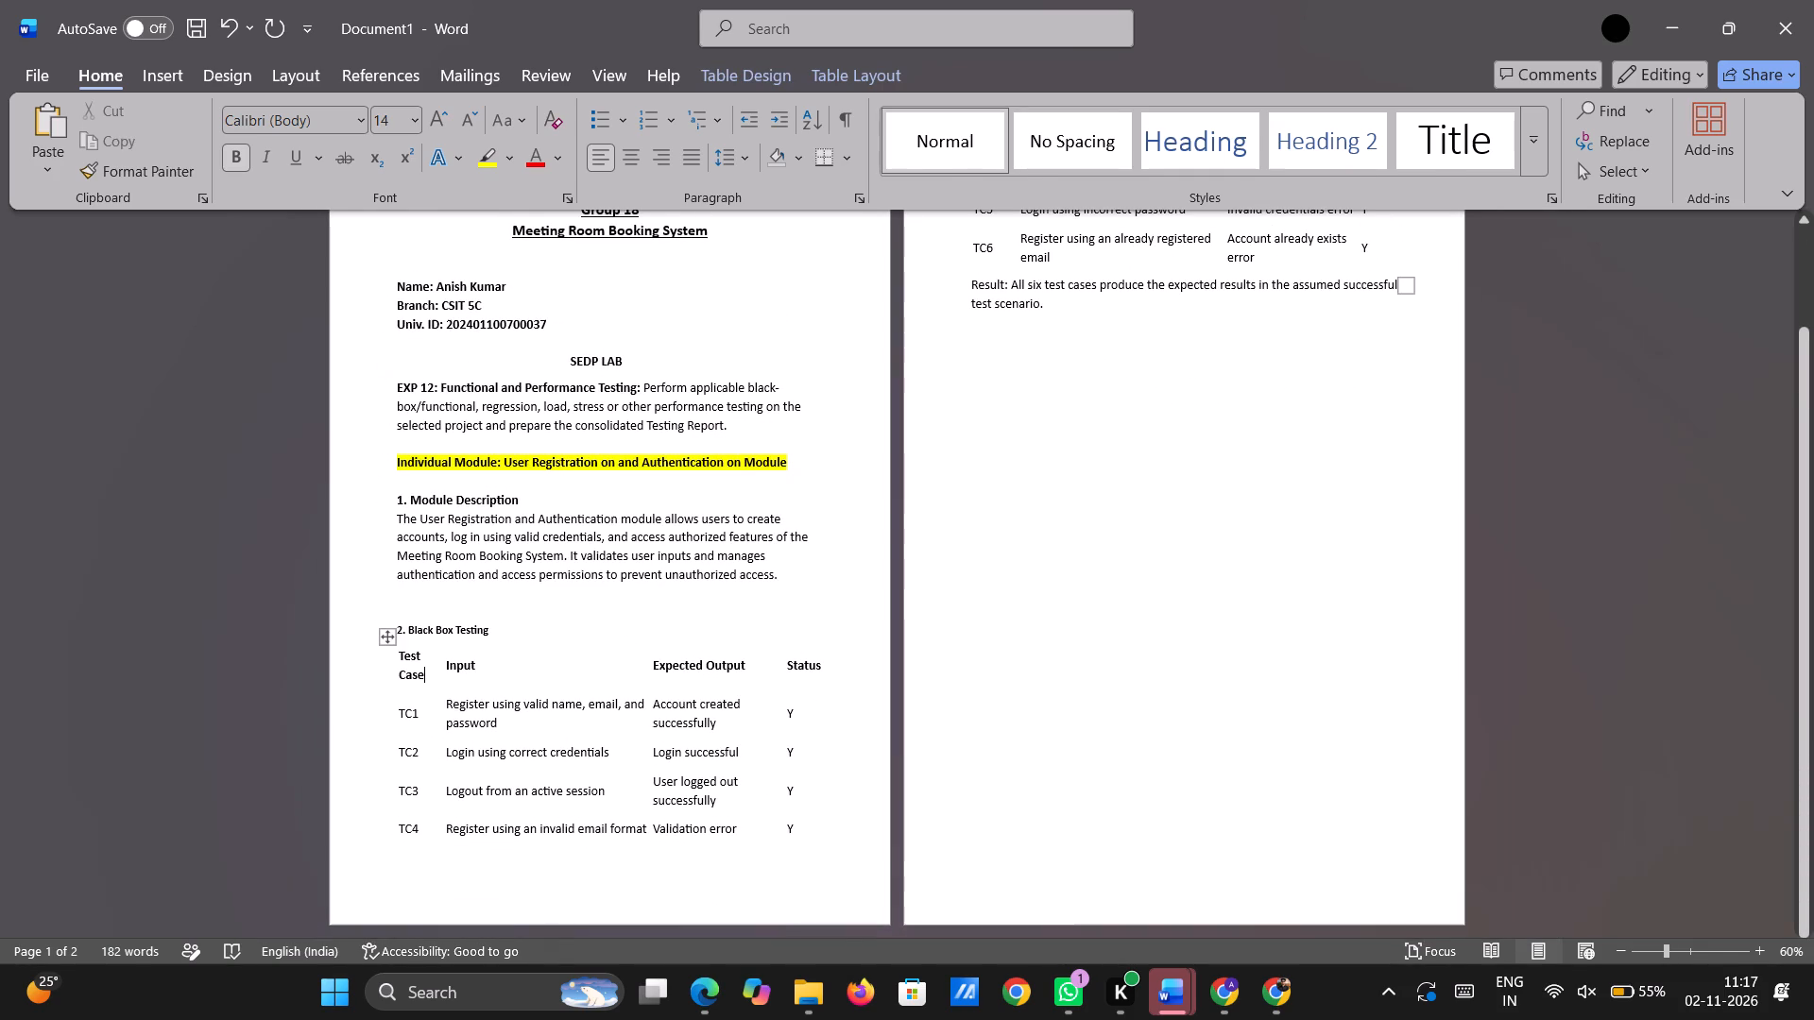
# Select the whole Black Box Testing table and apply a bottom border to it.
pyautogui.click(518, 751)
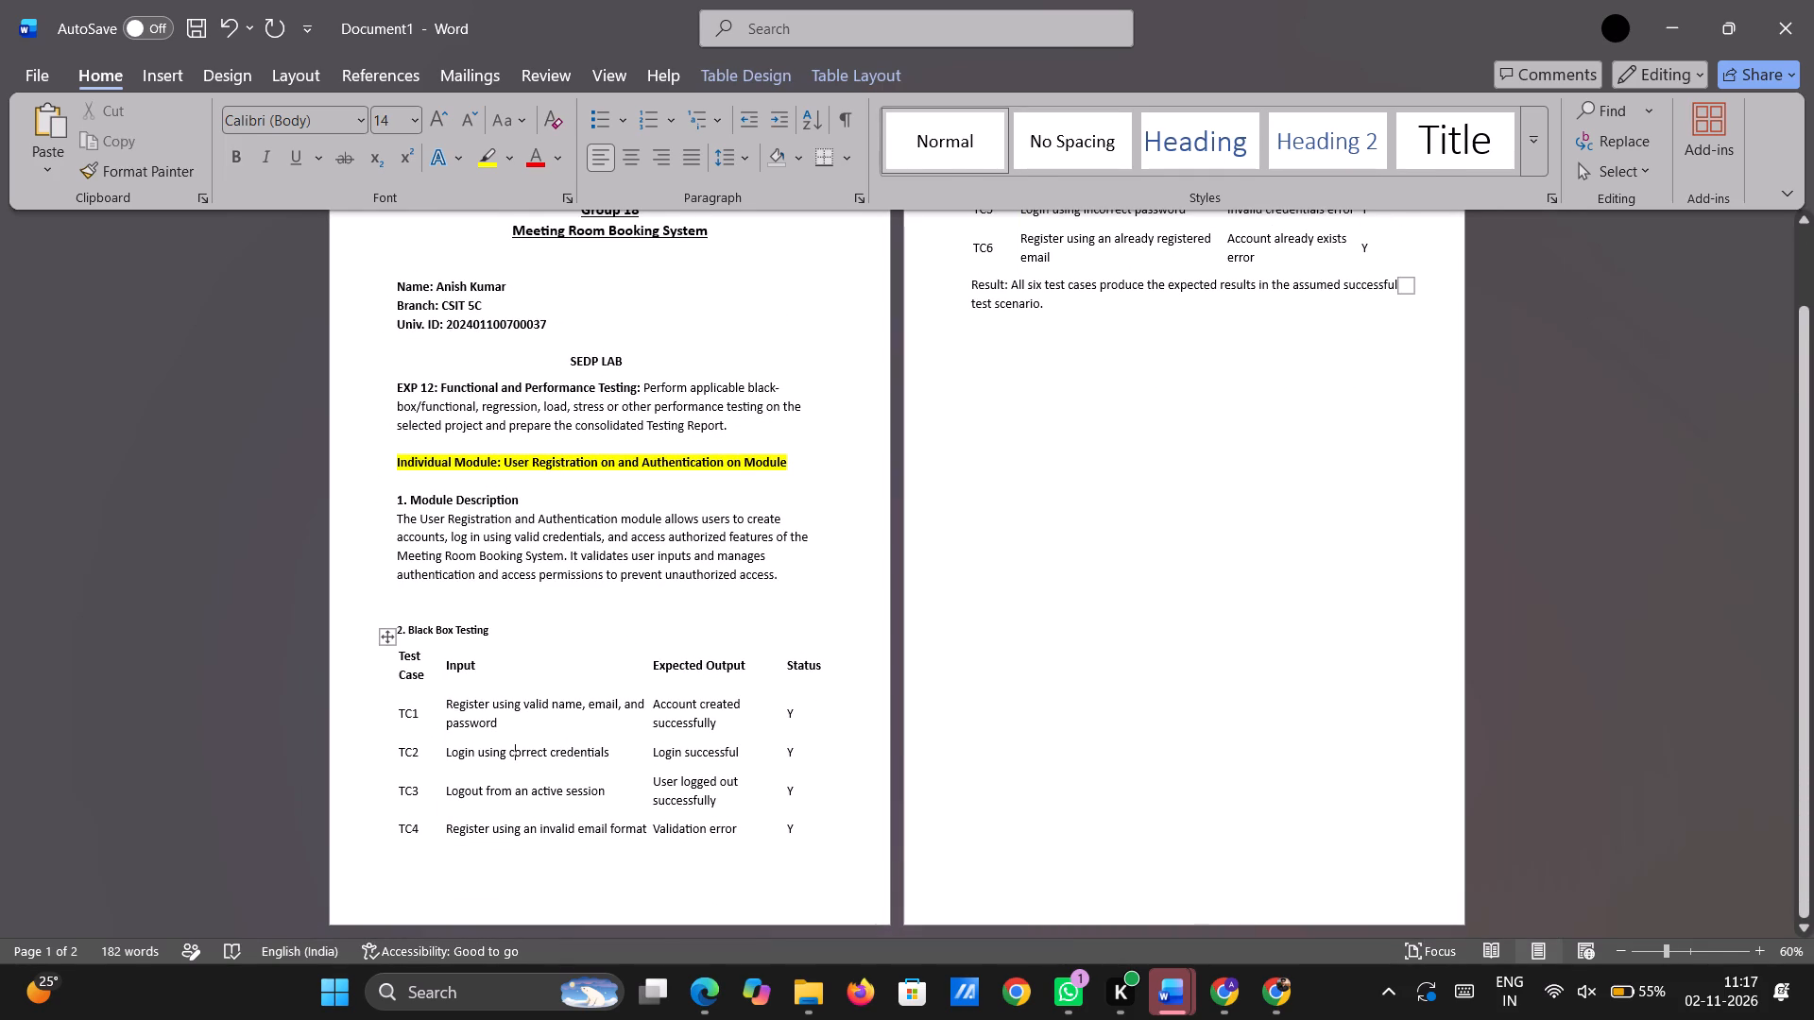
pyautogui.click(386, 635)
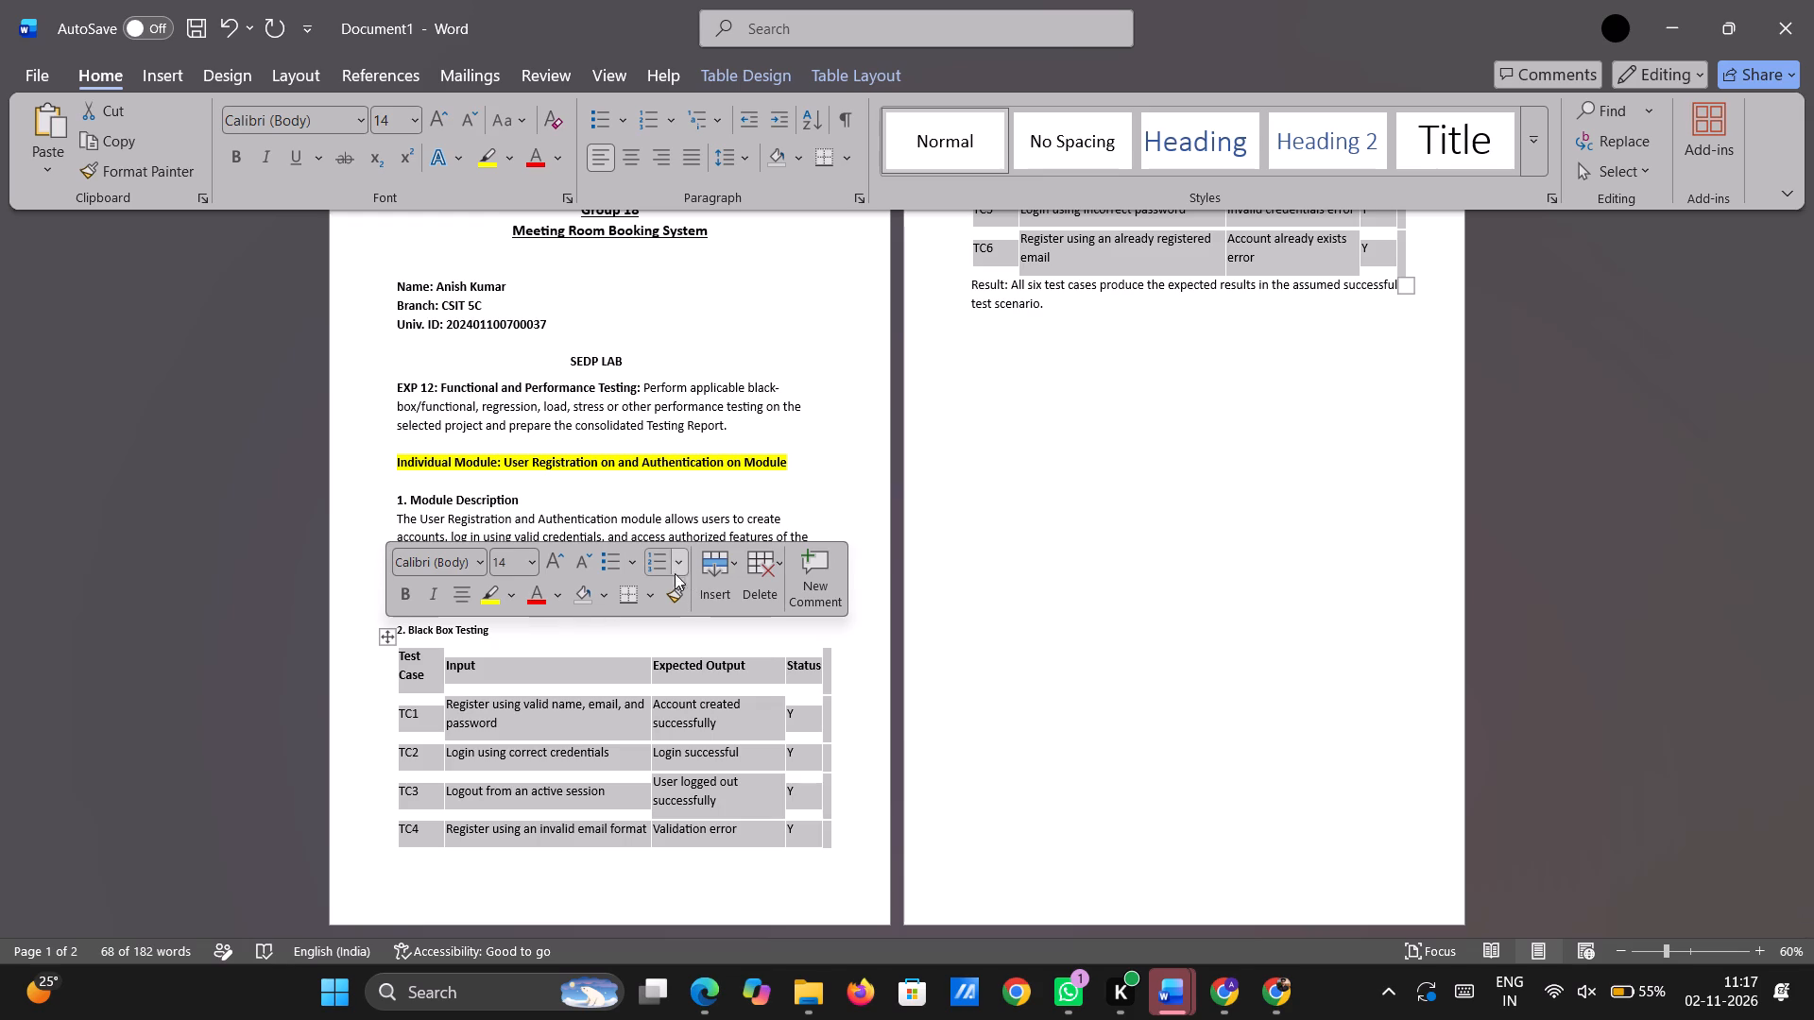
pyautogui.click(625, 602)
pyautogui.click(1058, 727)
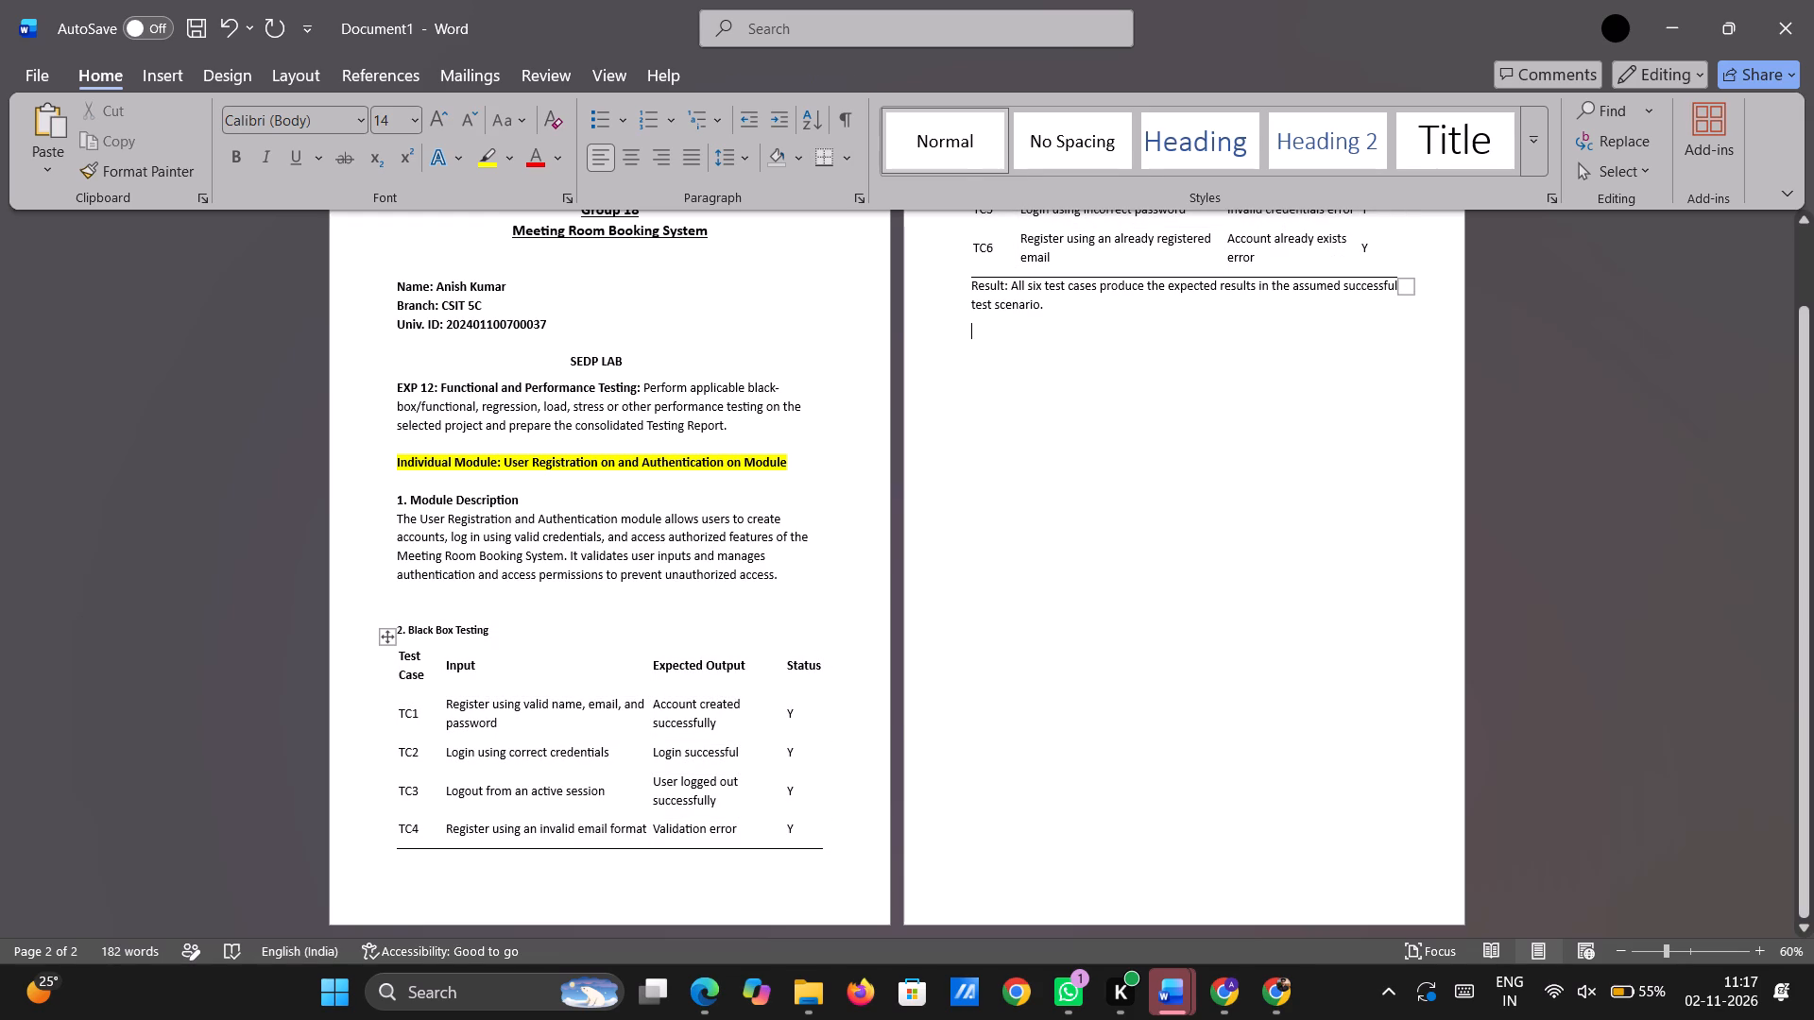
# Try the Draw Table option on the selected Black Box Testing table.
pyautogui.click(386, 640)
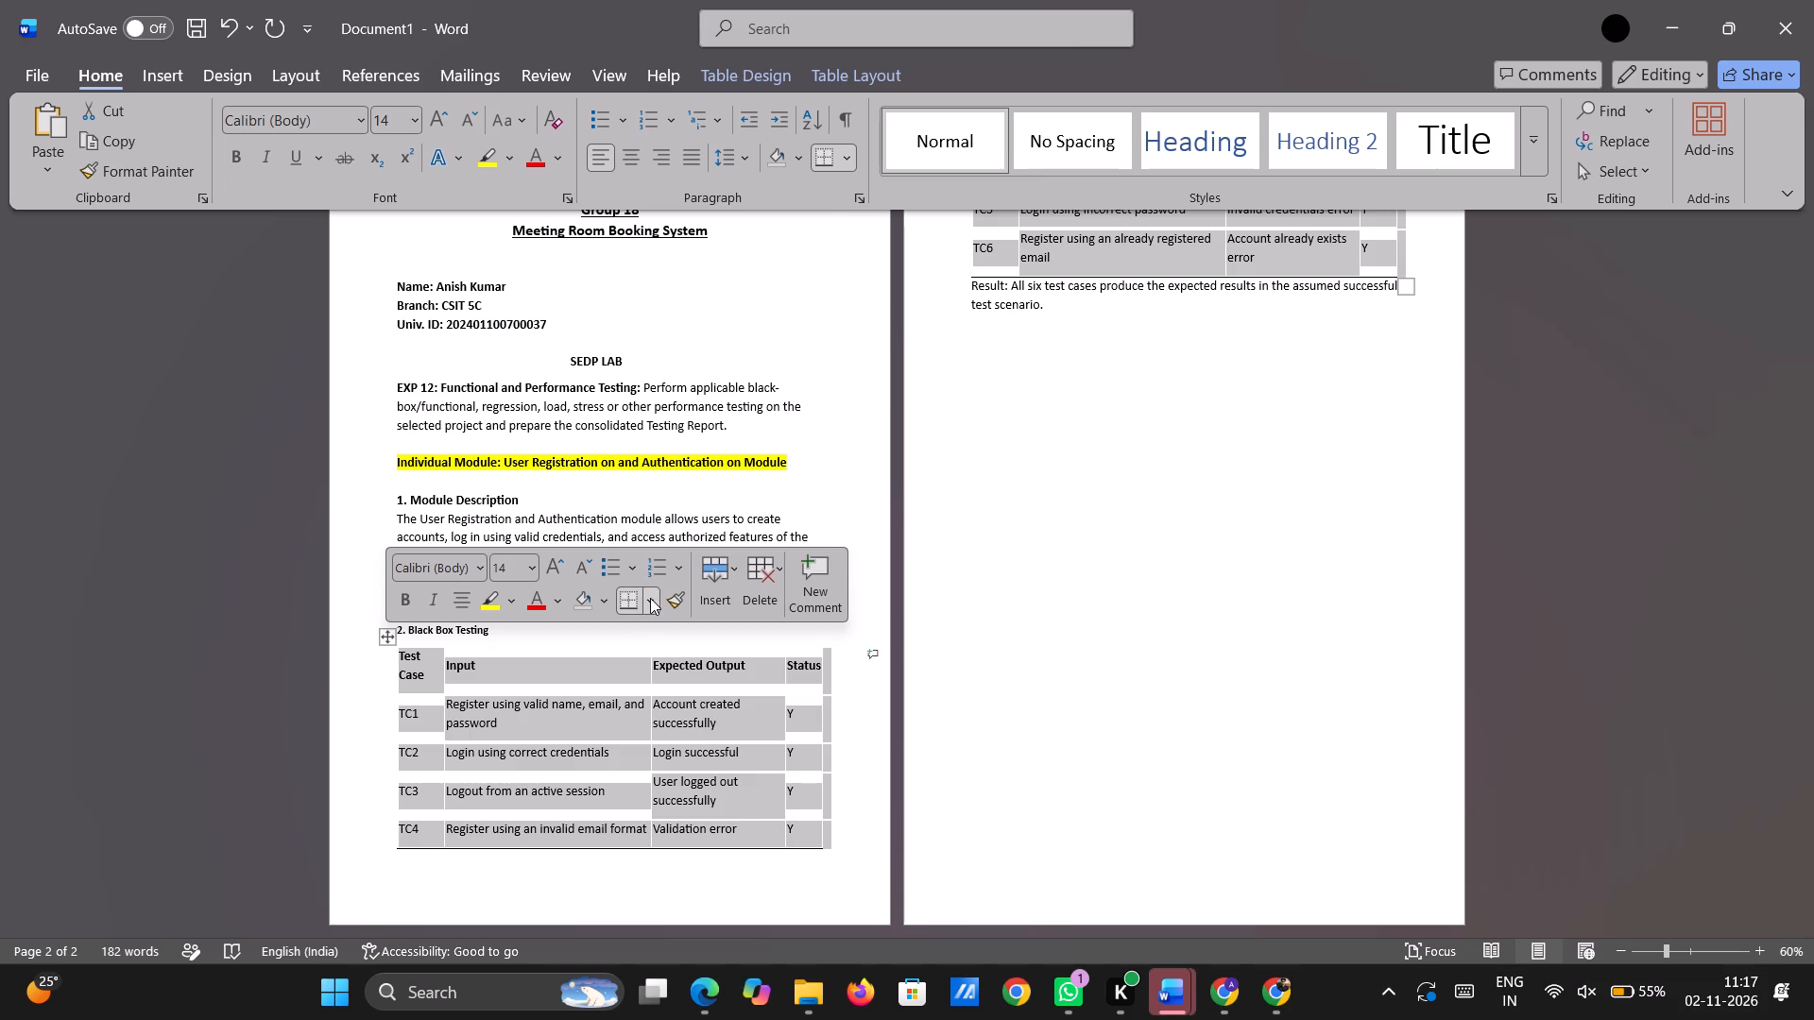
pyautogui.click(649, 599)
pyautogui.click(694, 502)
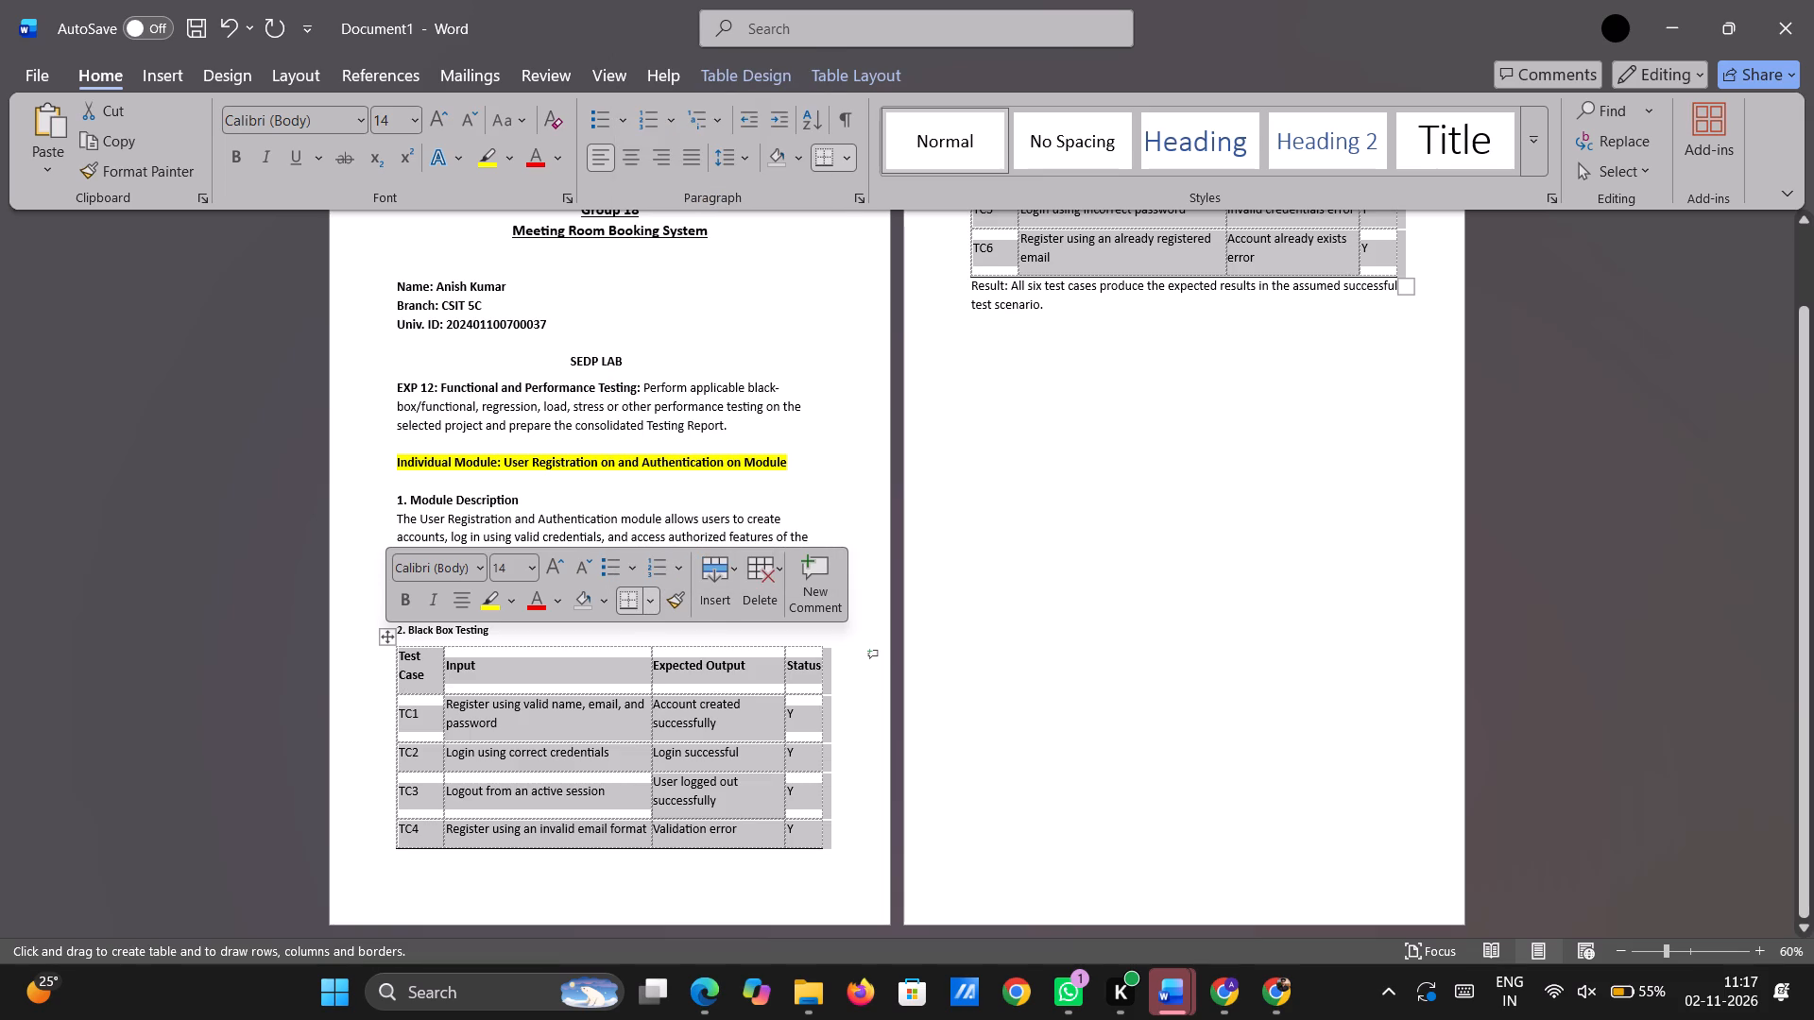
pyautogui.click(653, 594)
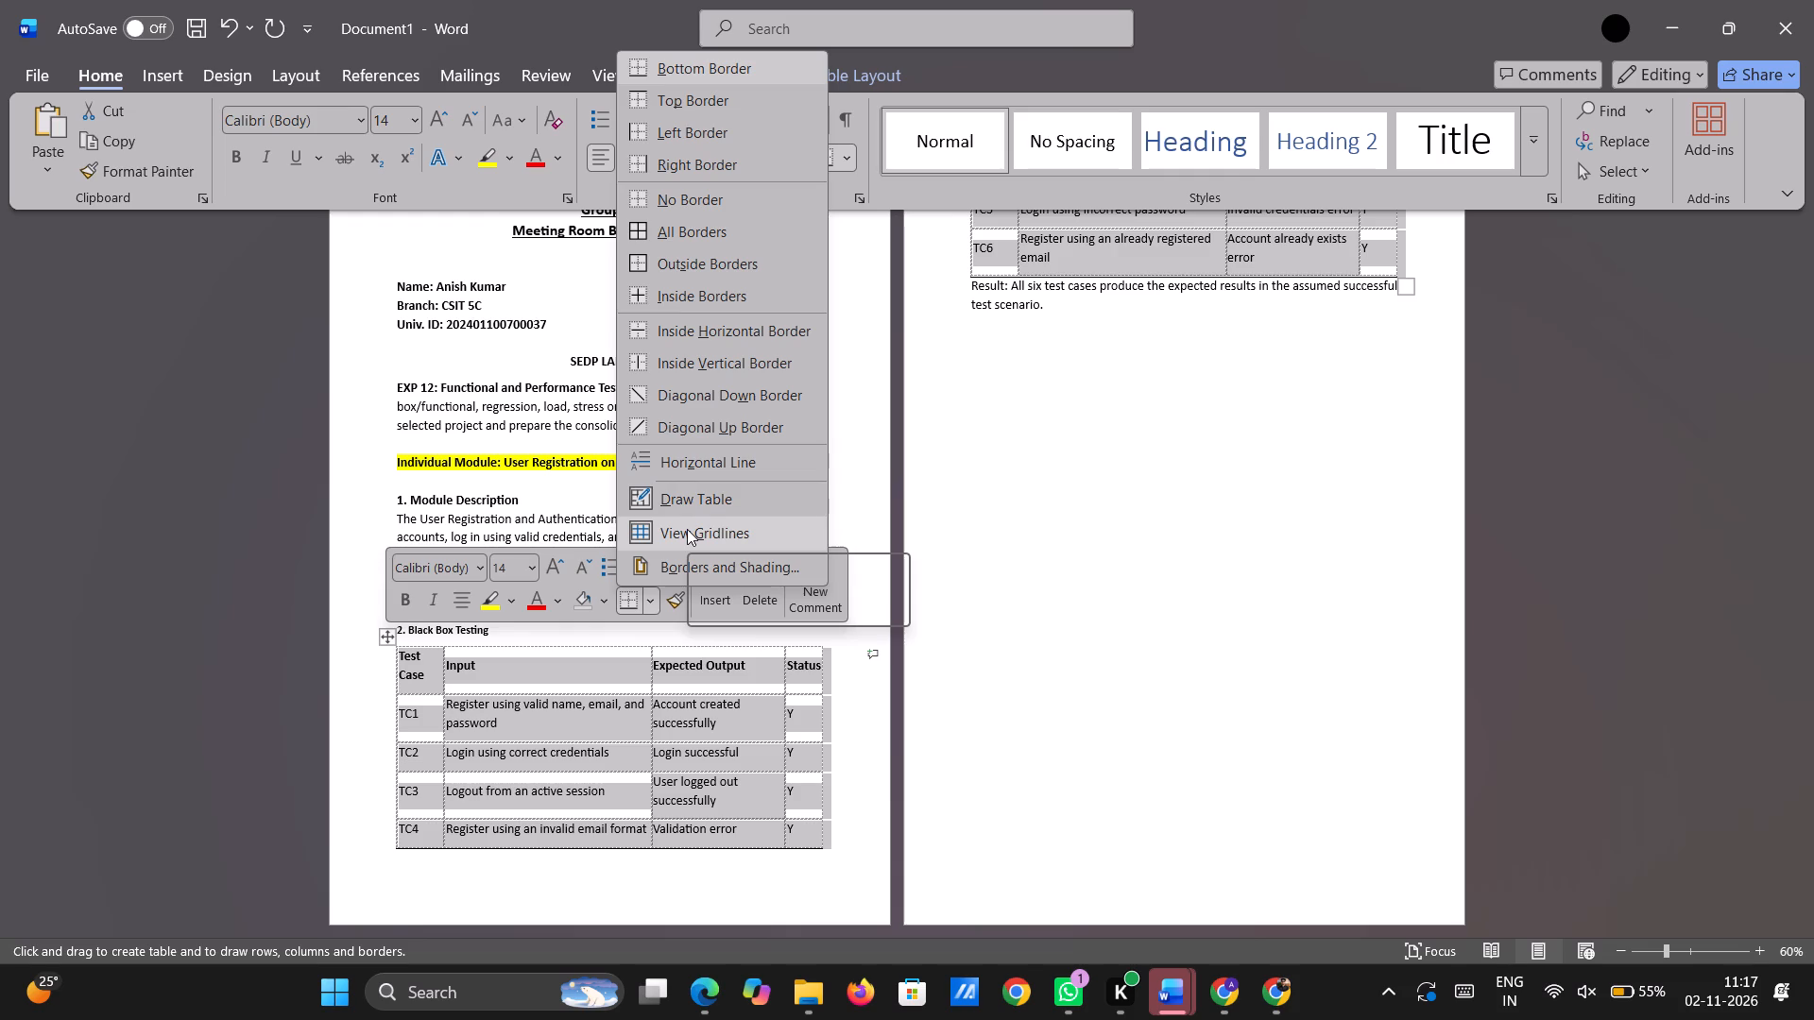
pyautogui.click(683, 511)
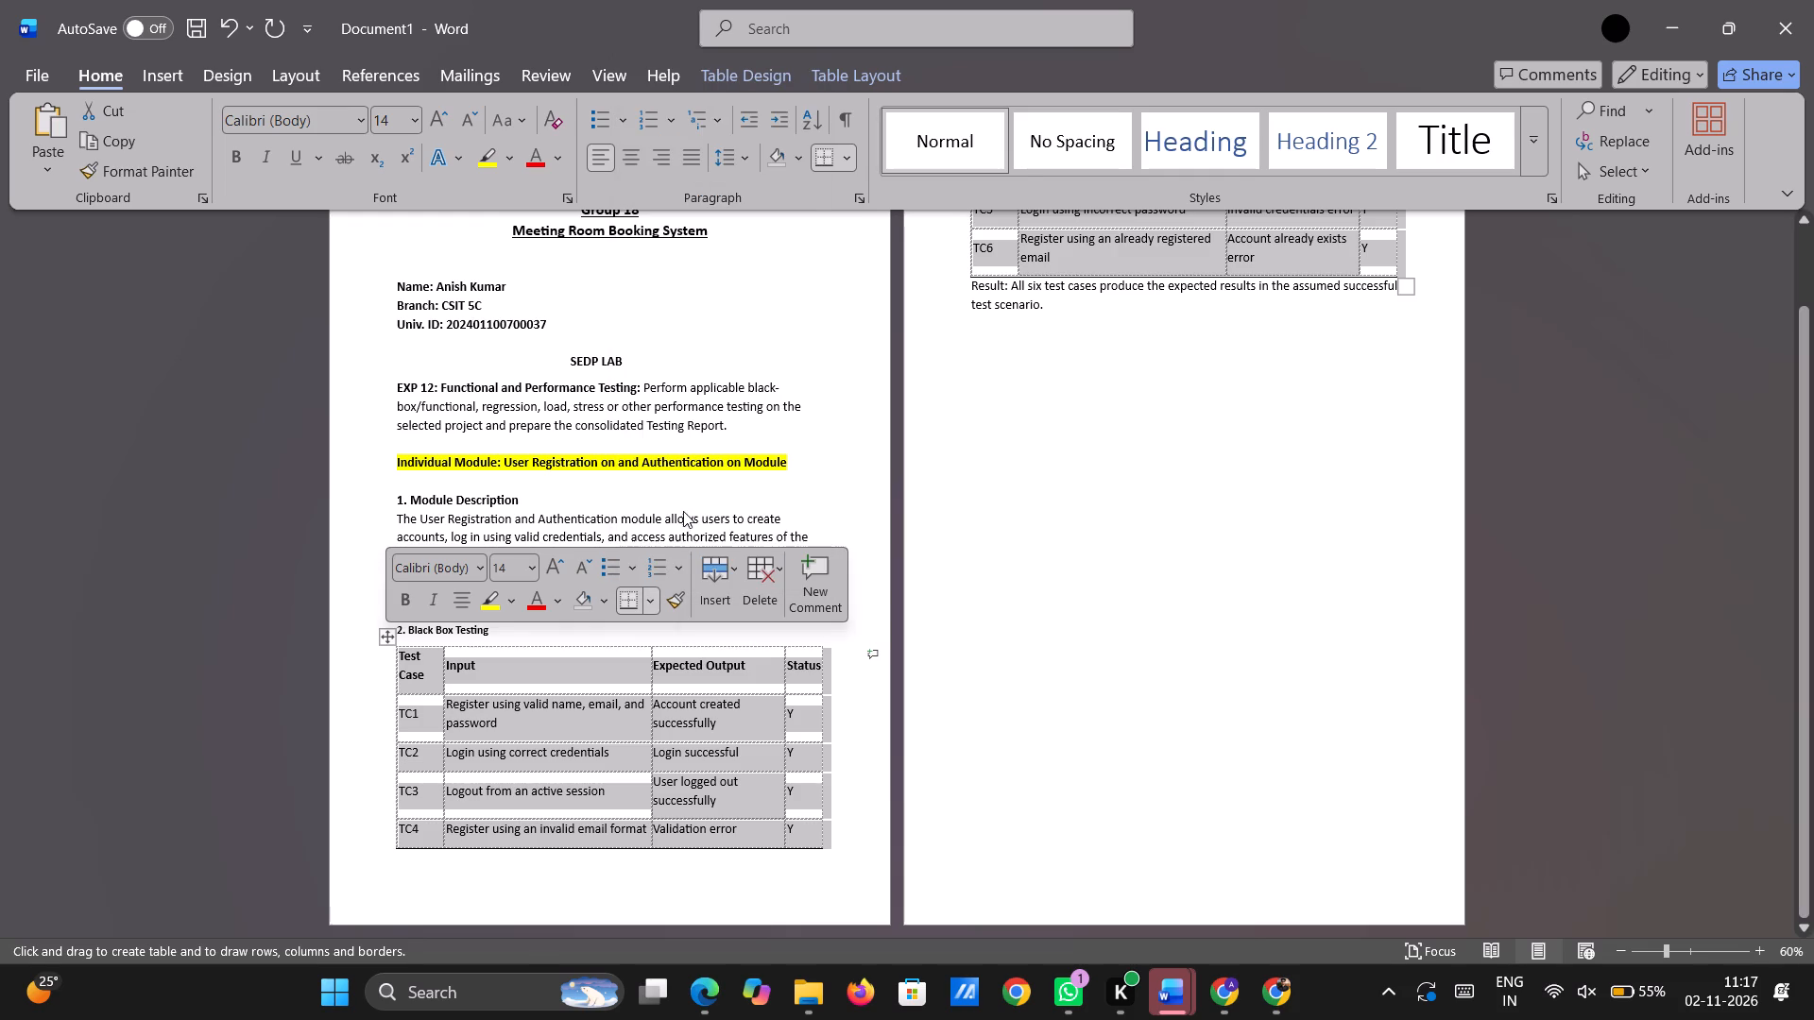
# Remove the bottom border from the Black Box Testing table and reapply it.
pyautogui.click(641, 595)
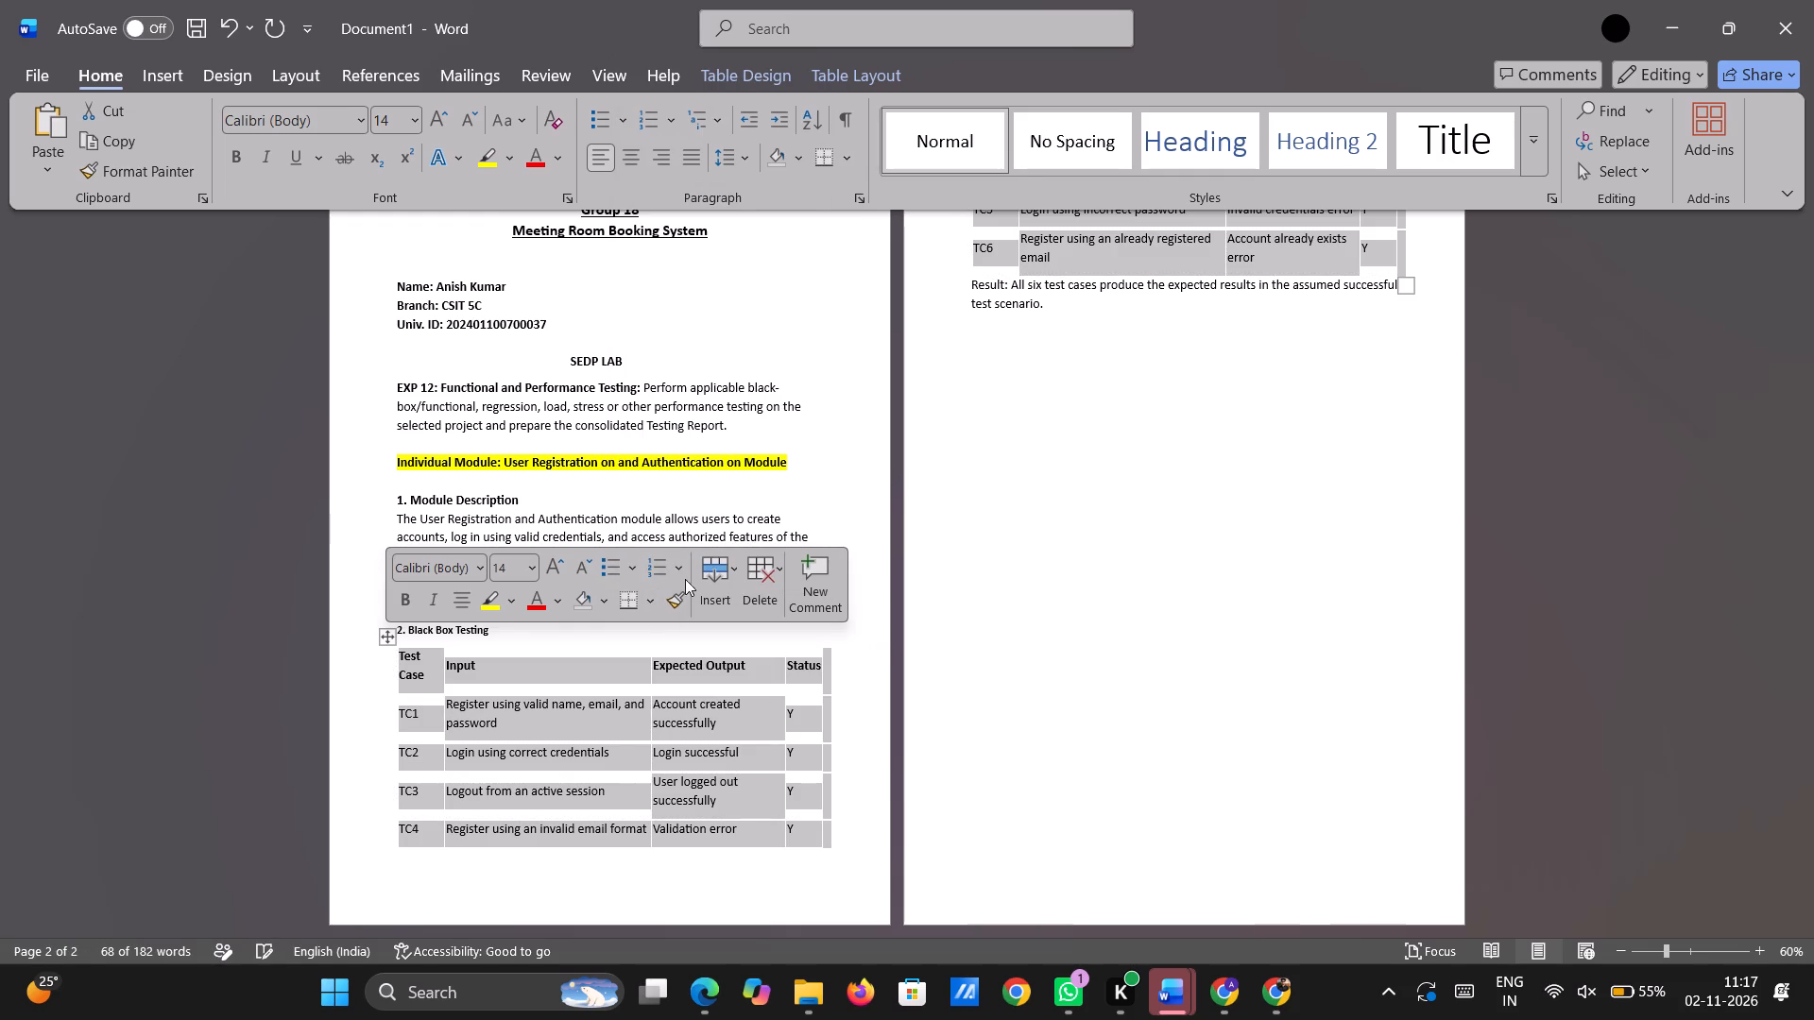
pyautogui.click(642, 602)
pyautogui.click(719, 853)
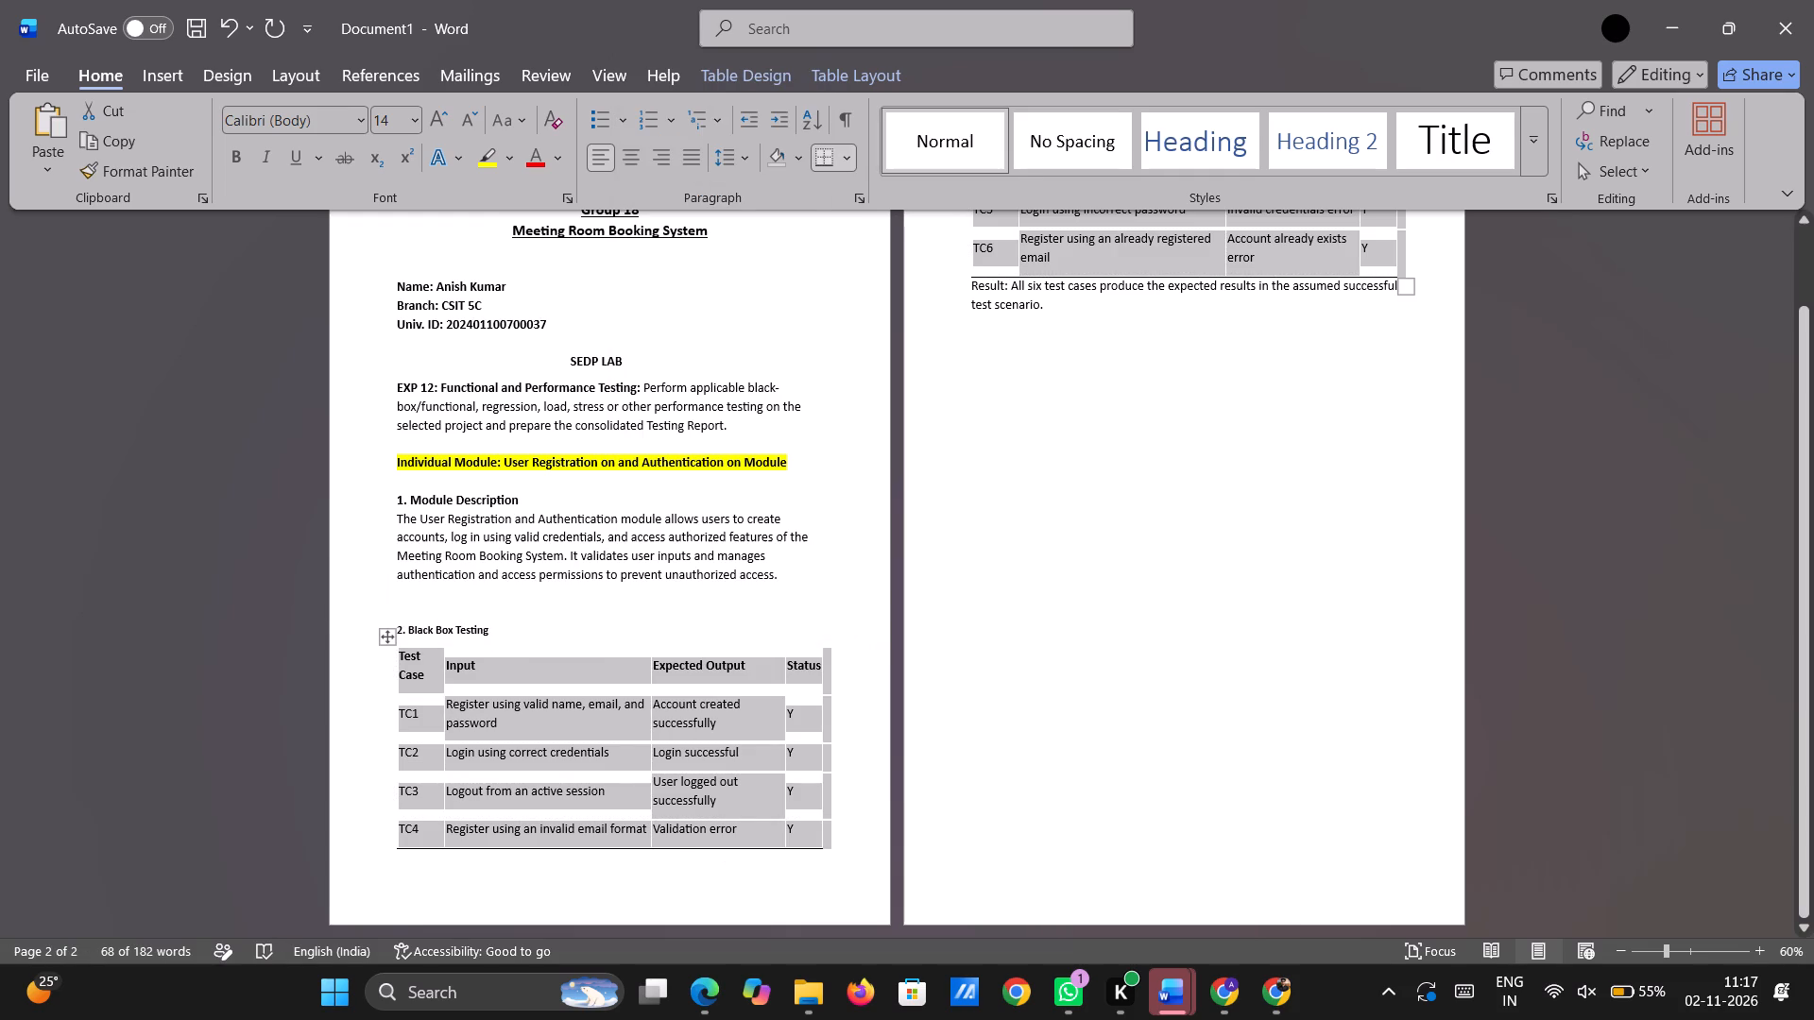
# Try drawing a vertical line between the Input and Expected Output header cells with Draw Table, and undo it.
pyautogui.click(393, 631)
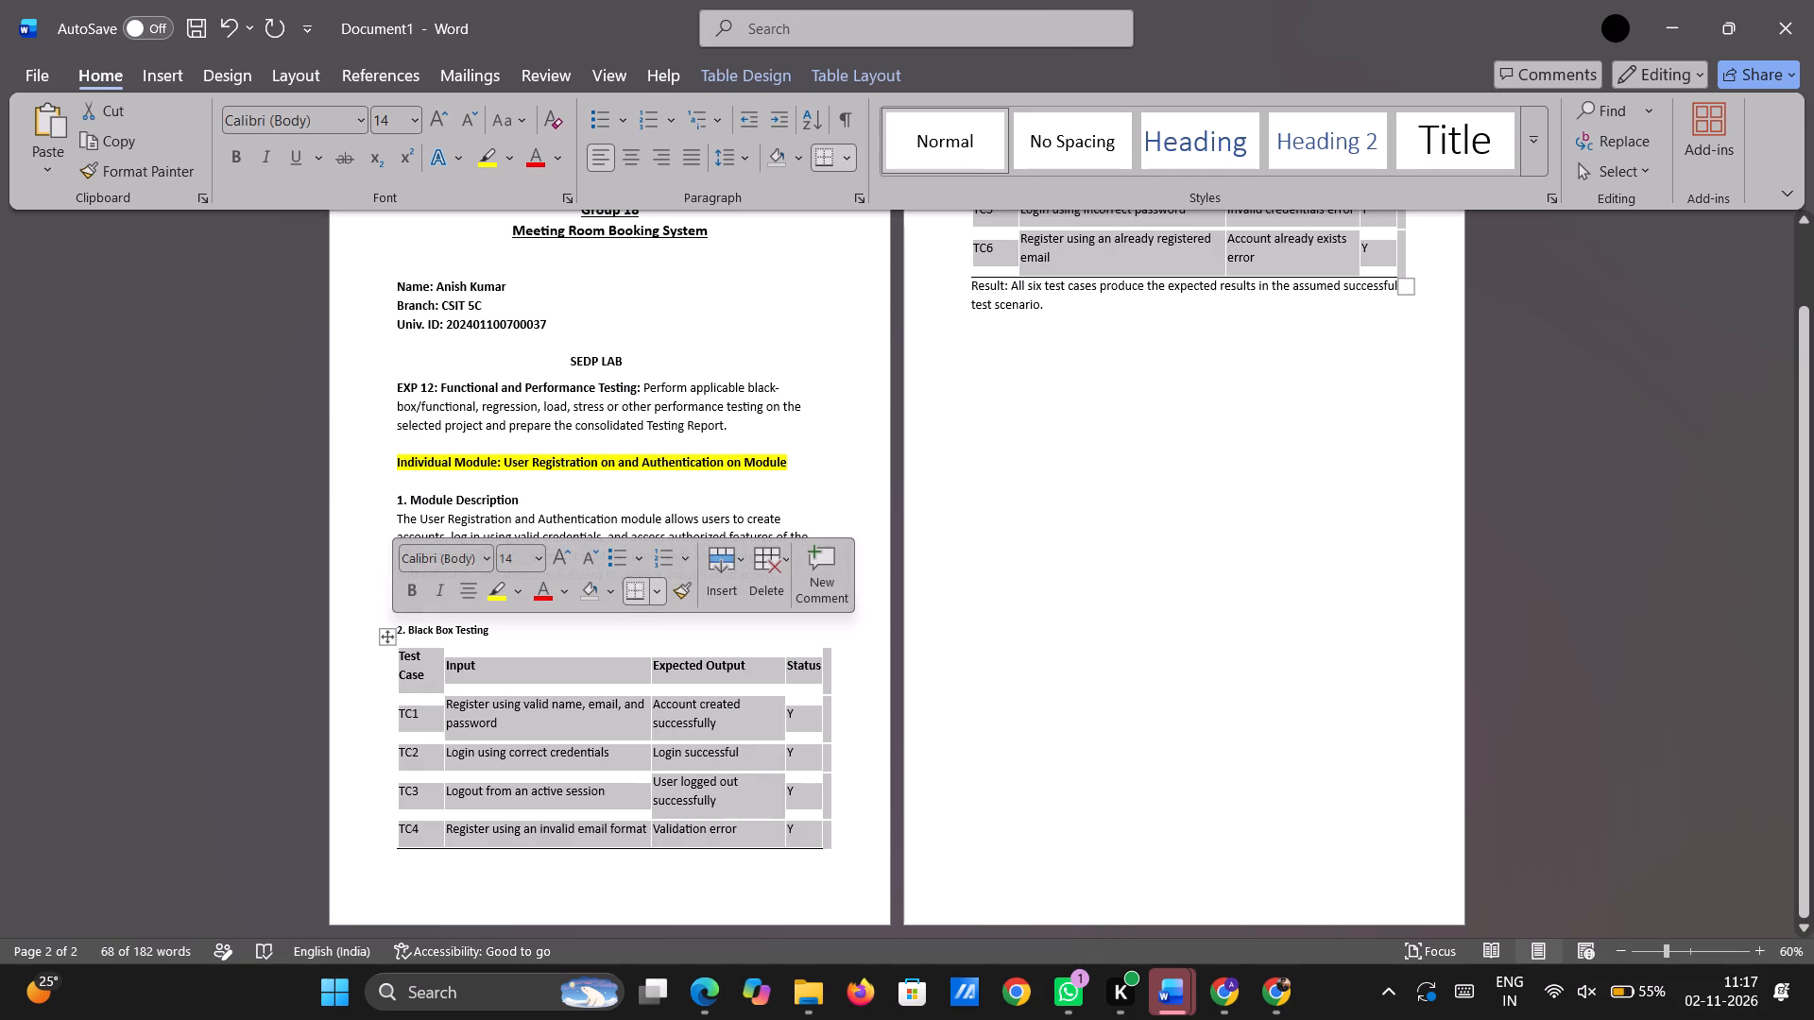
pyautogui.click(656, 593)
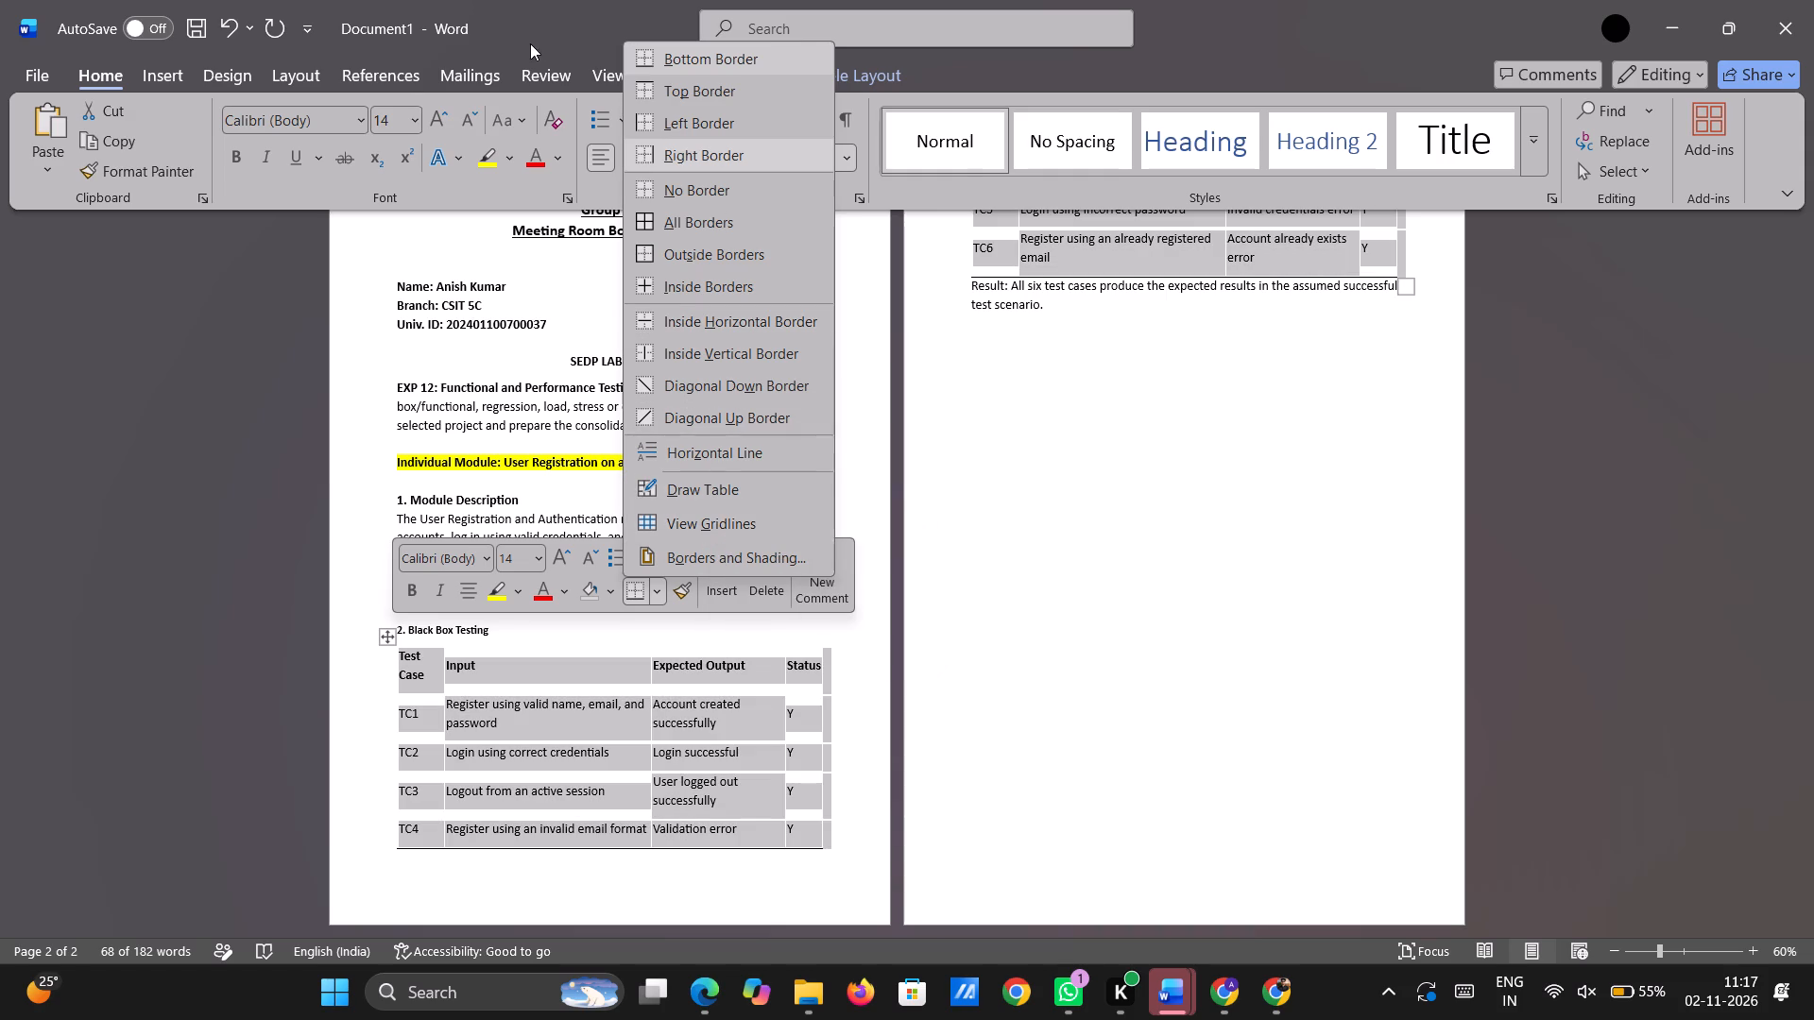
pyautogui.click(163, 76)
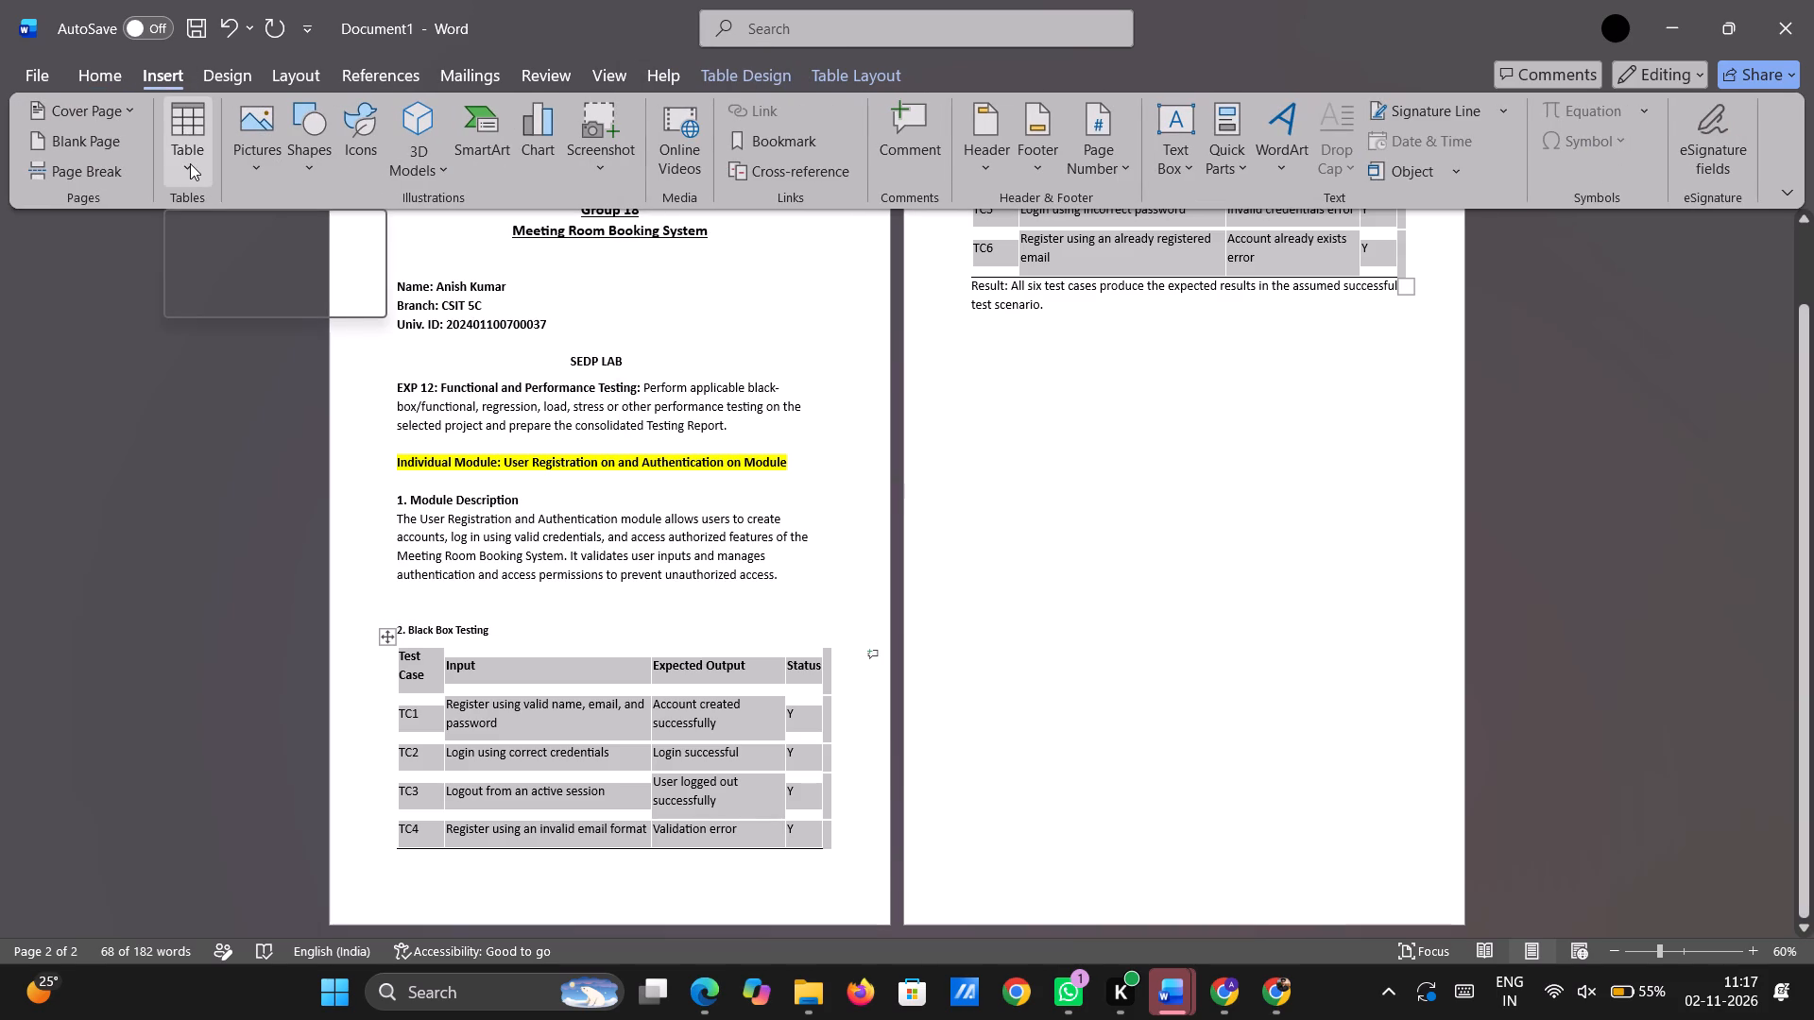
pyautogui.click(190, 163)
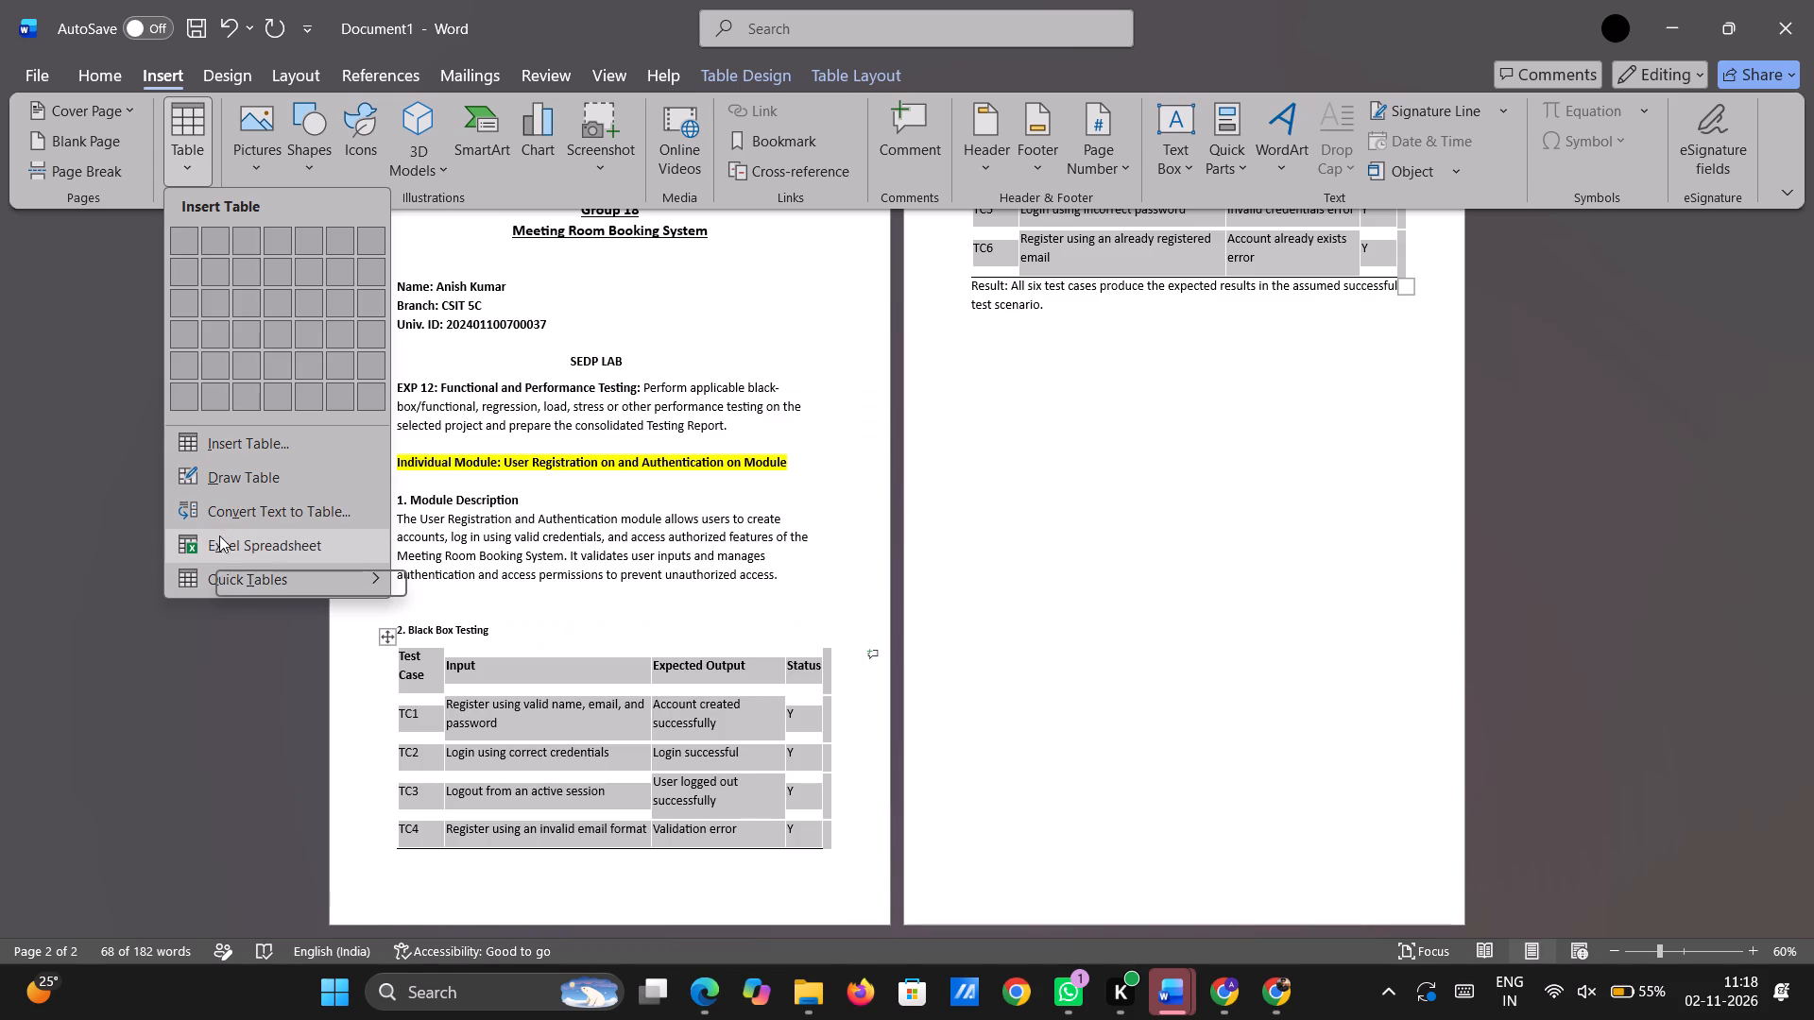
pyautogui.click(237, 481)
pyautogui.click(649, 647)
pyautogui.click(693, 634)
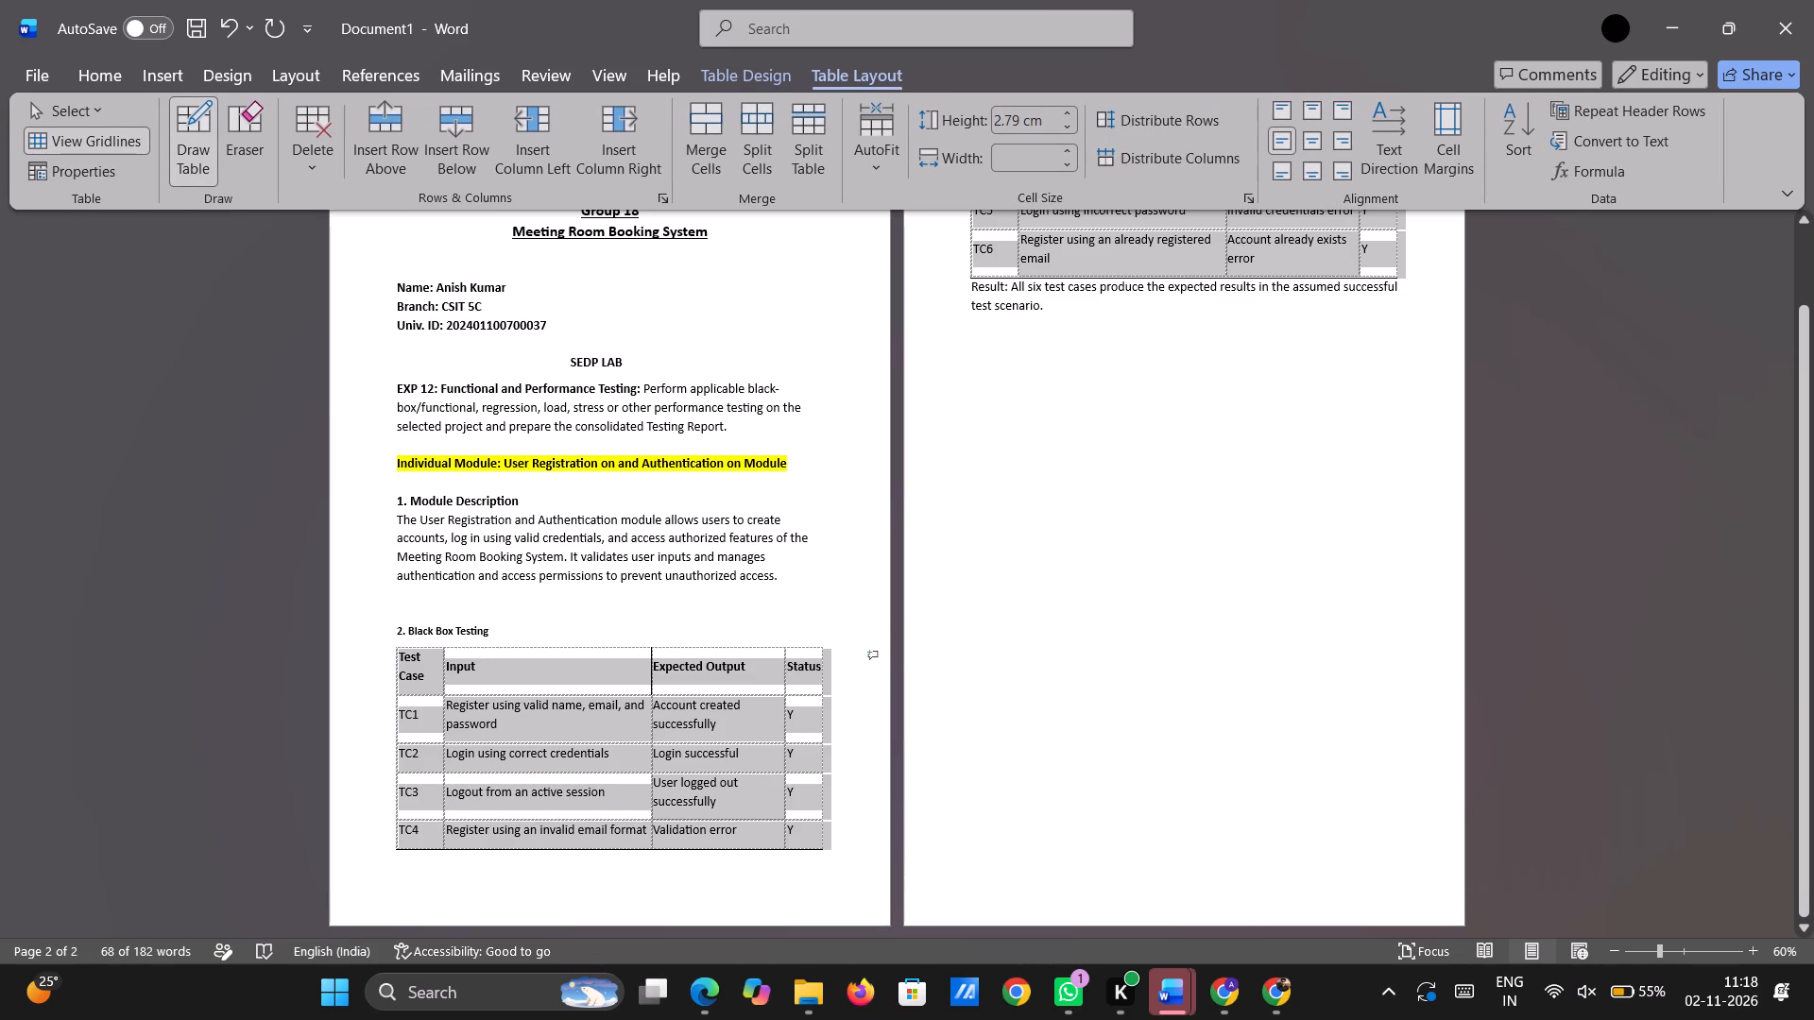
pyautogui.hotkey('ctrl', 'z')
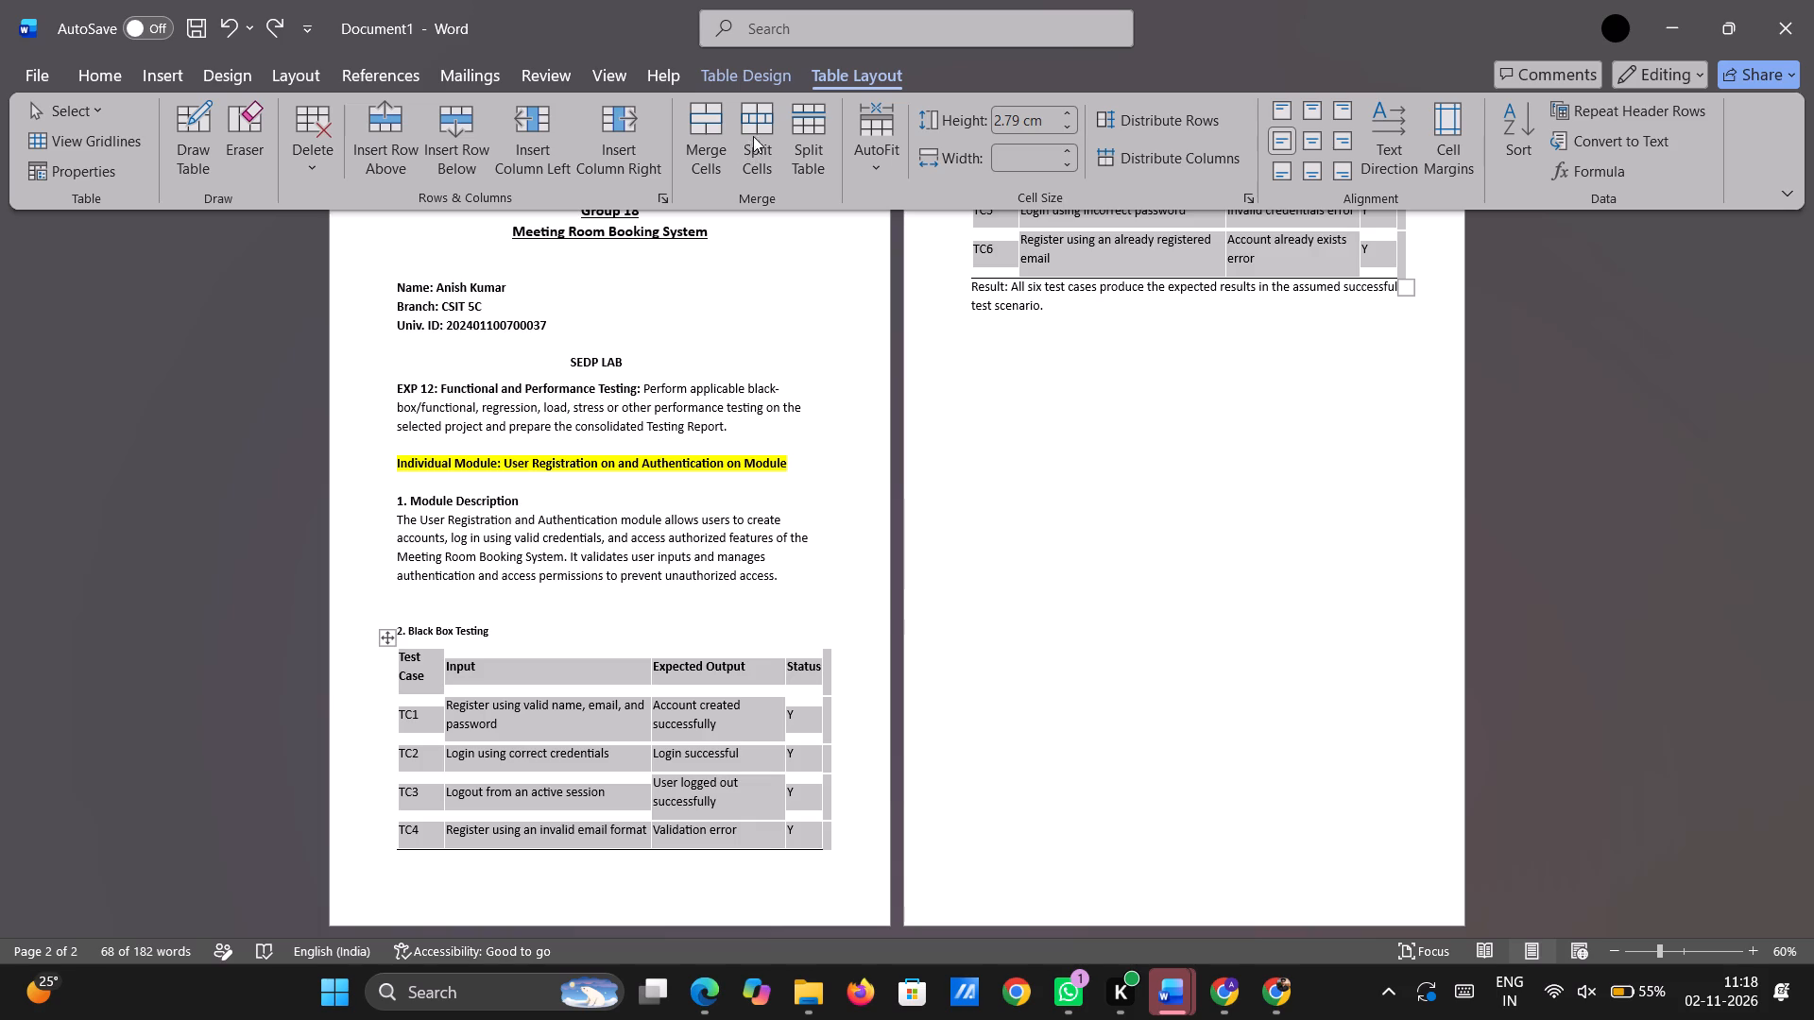
# AutoFit the Black Box Testing table to its contents.
pyautogui.click(881, 160)
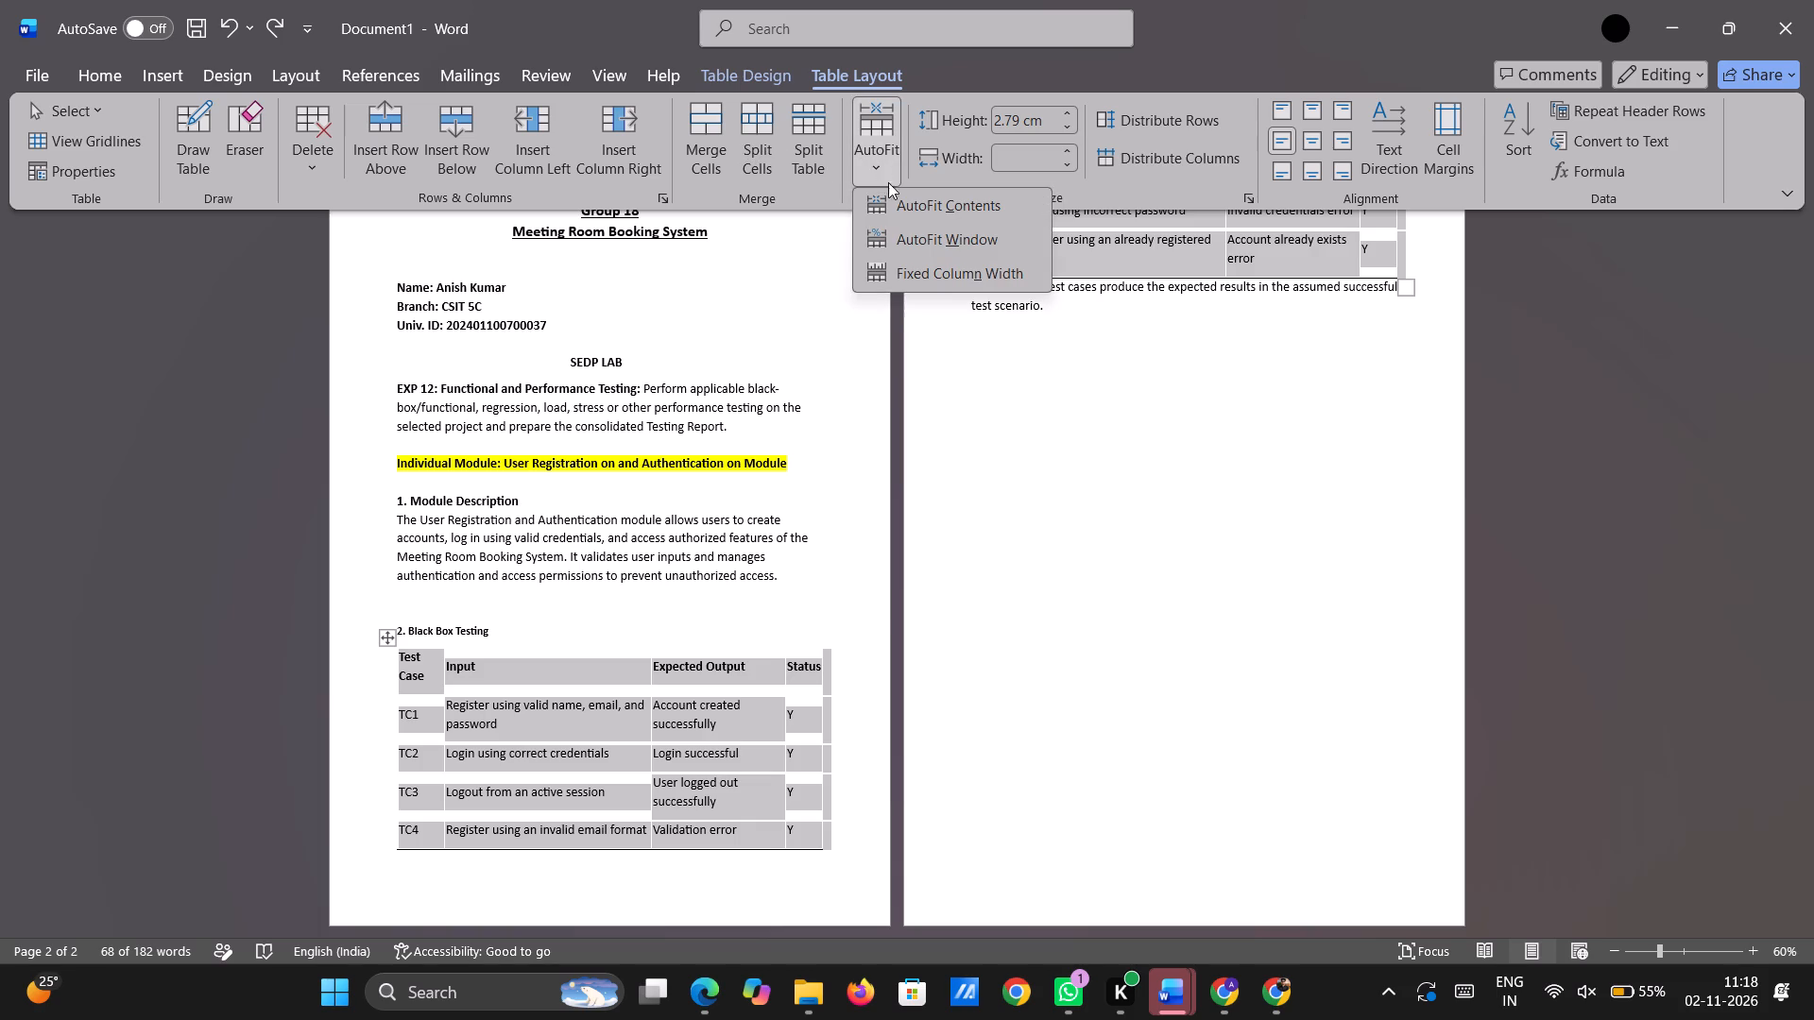
pyautogui.click(910, 204)
pyautogui.click(831, 530)
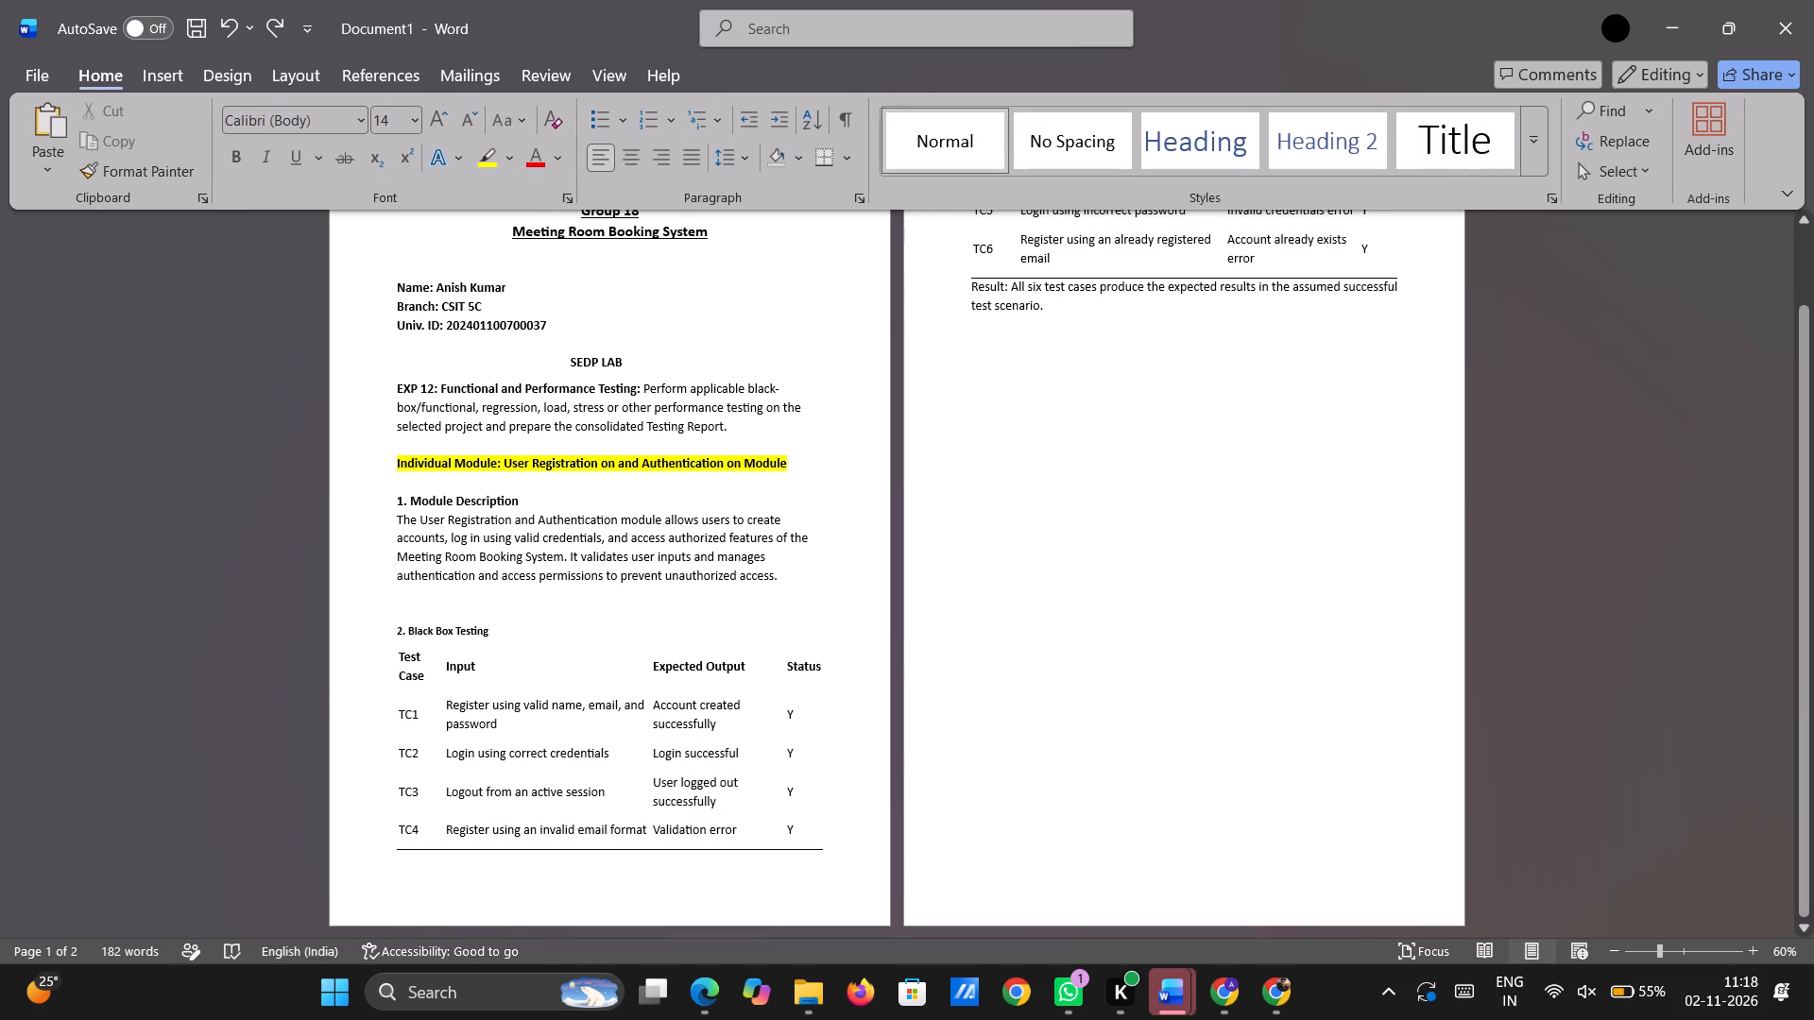
# Set the font size of the "2. Black Box Testing" heading to 14, matching the Module Description heading.
pyautogui.click(439, 633)
pyautogui.moveTo(490, 631); pyautogui.dragTo(403, 630)
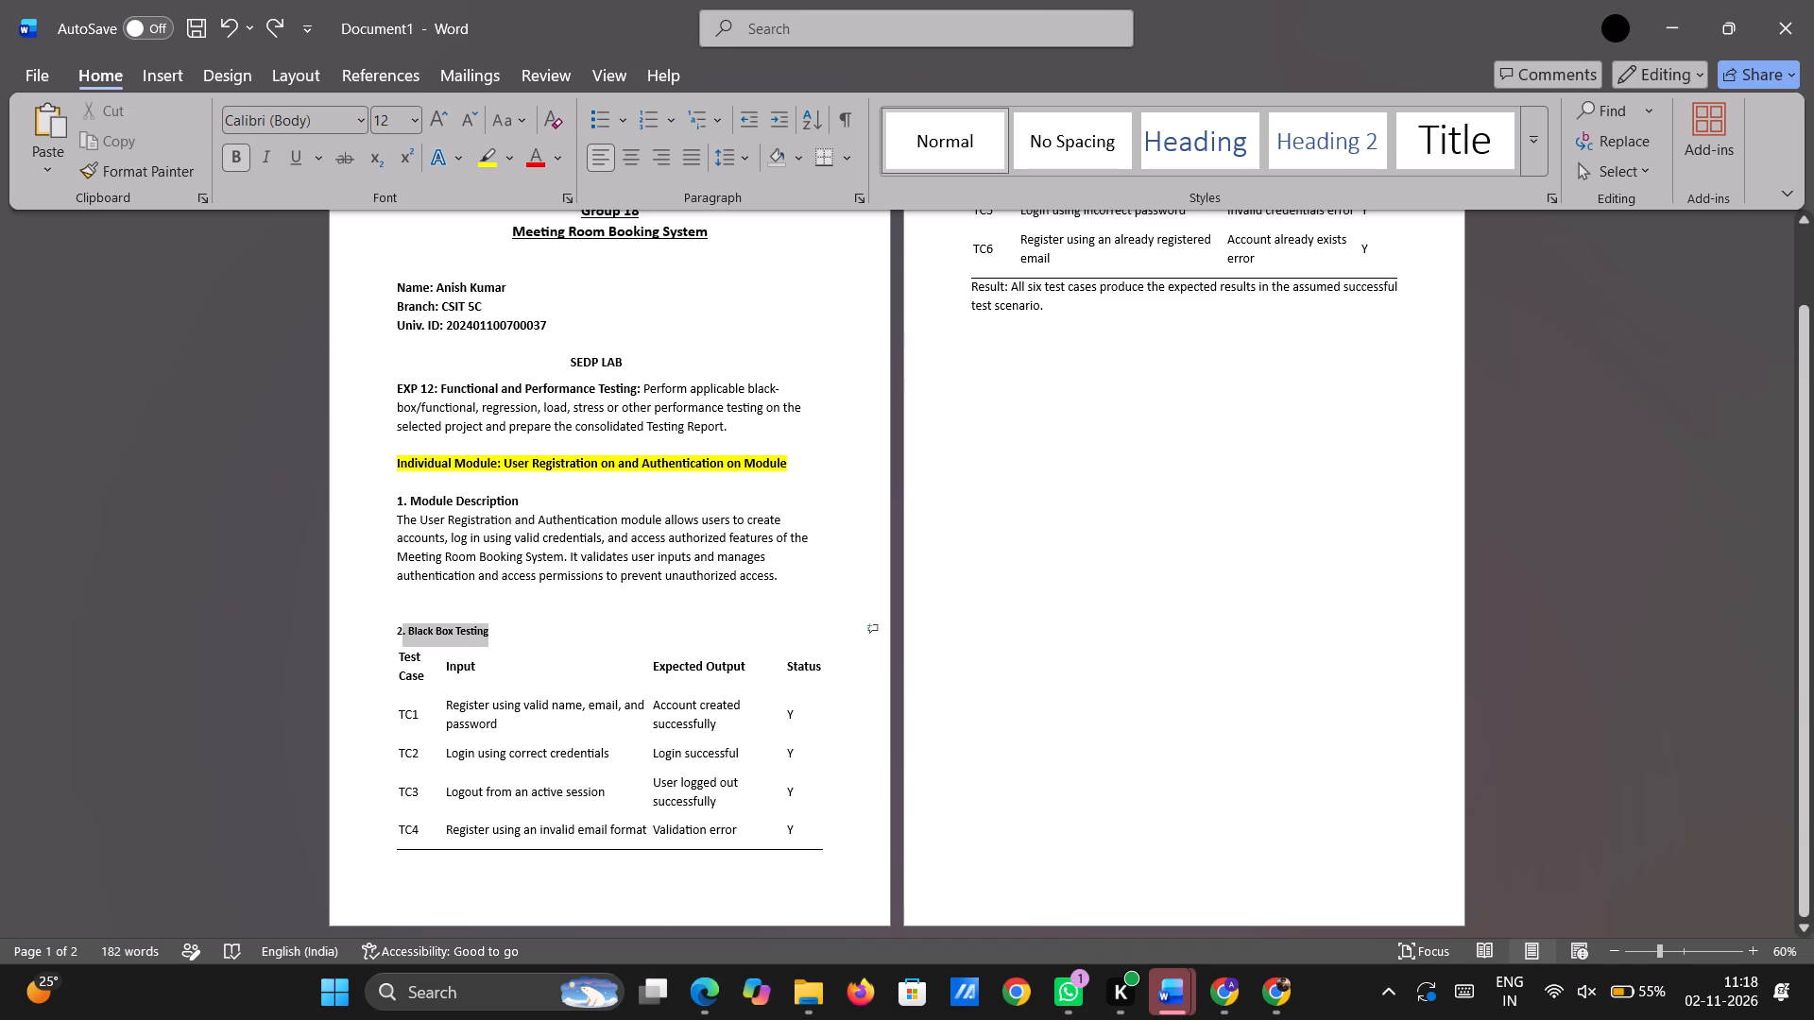
pyautogui.moveTo(403, 630); pyautogui.dragTo(403, 629)
pyautogui.click(453, 672)
pyautogui.keyDown('ctrl'); pyautogui.scroll(3, 453, 672); pyautogui.keyUp('ctrl')
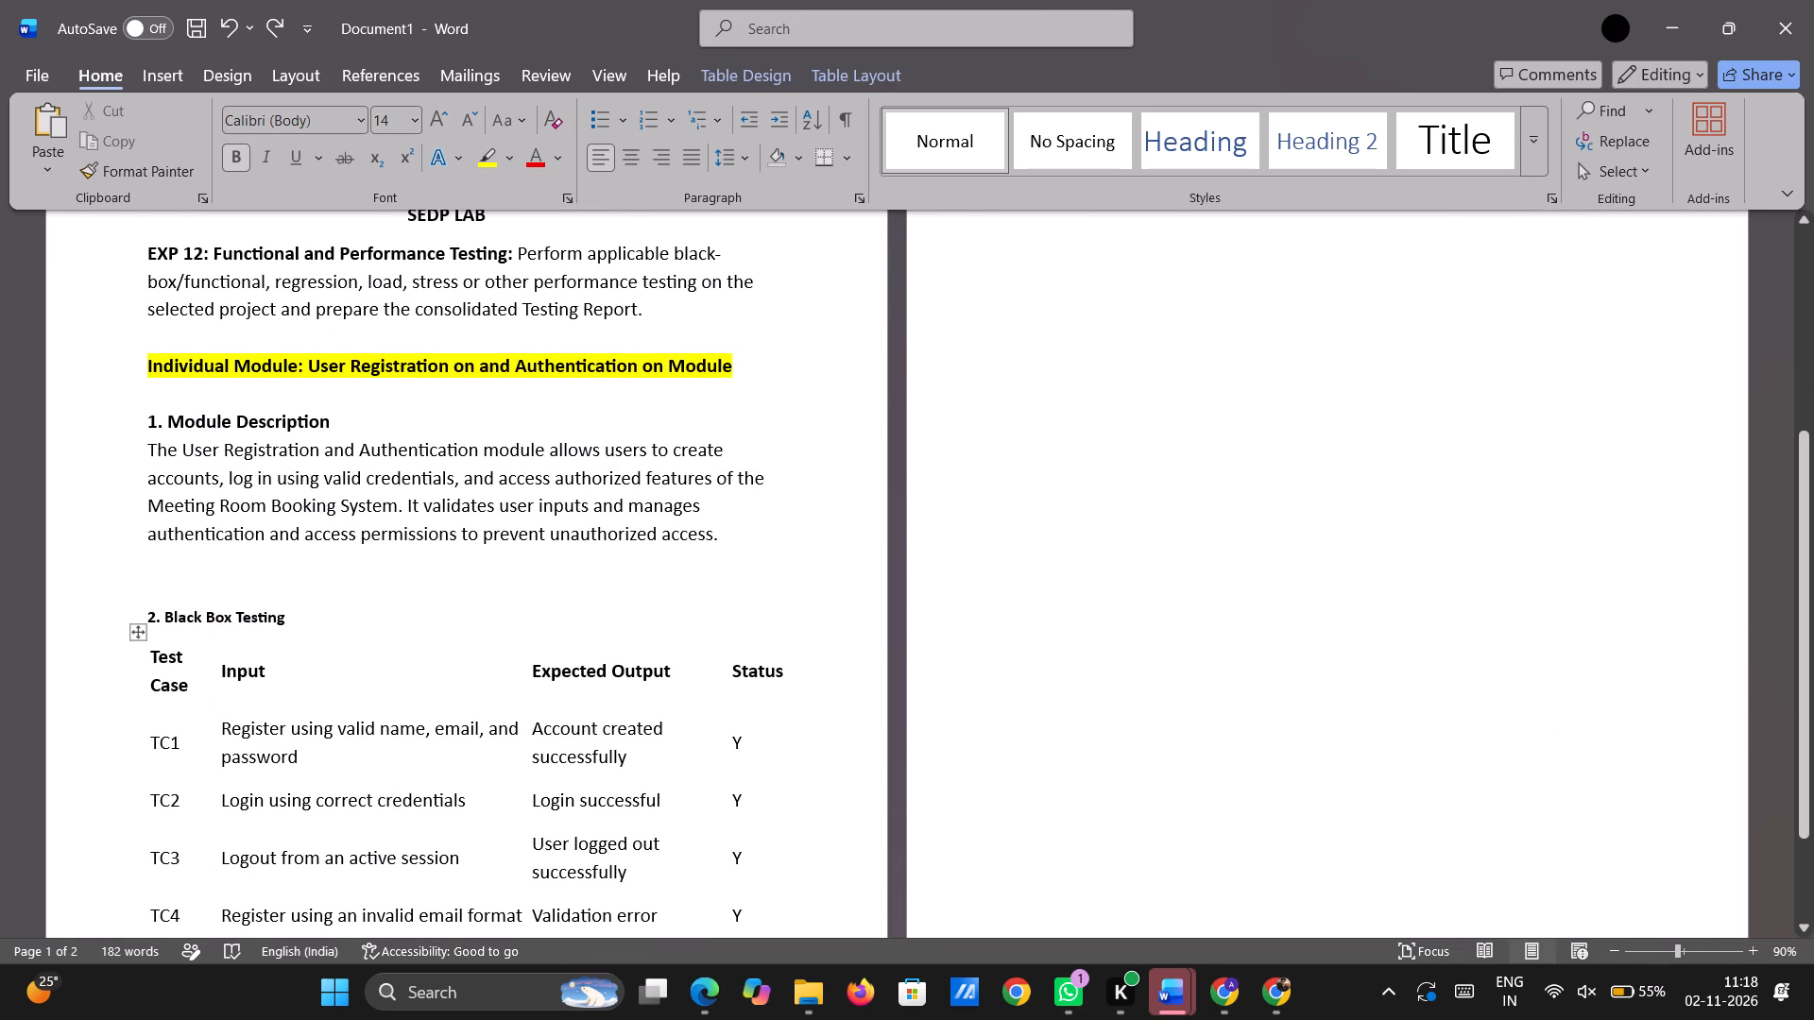
pyautogui.click(176, 617)
pyautogui.click(226, 590)
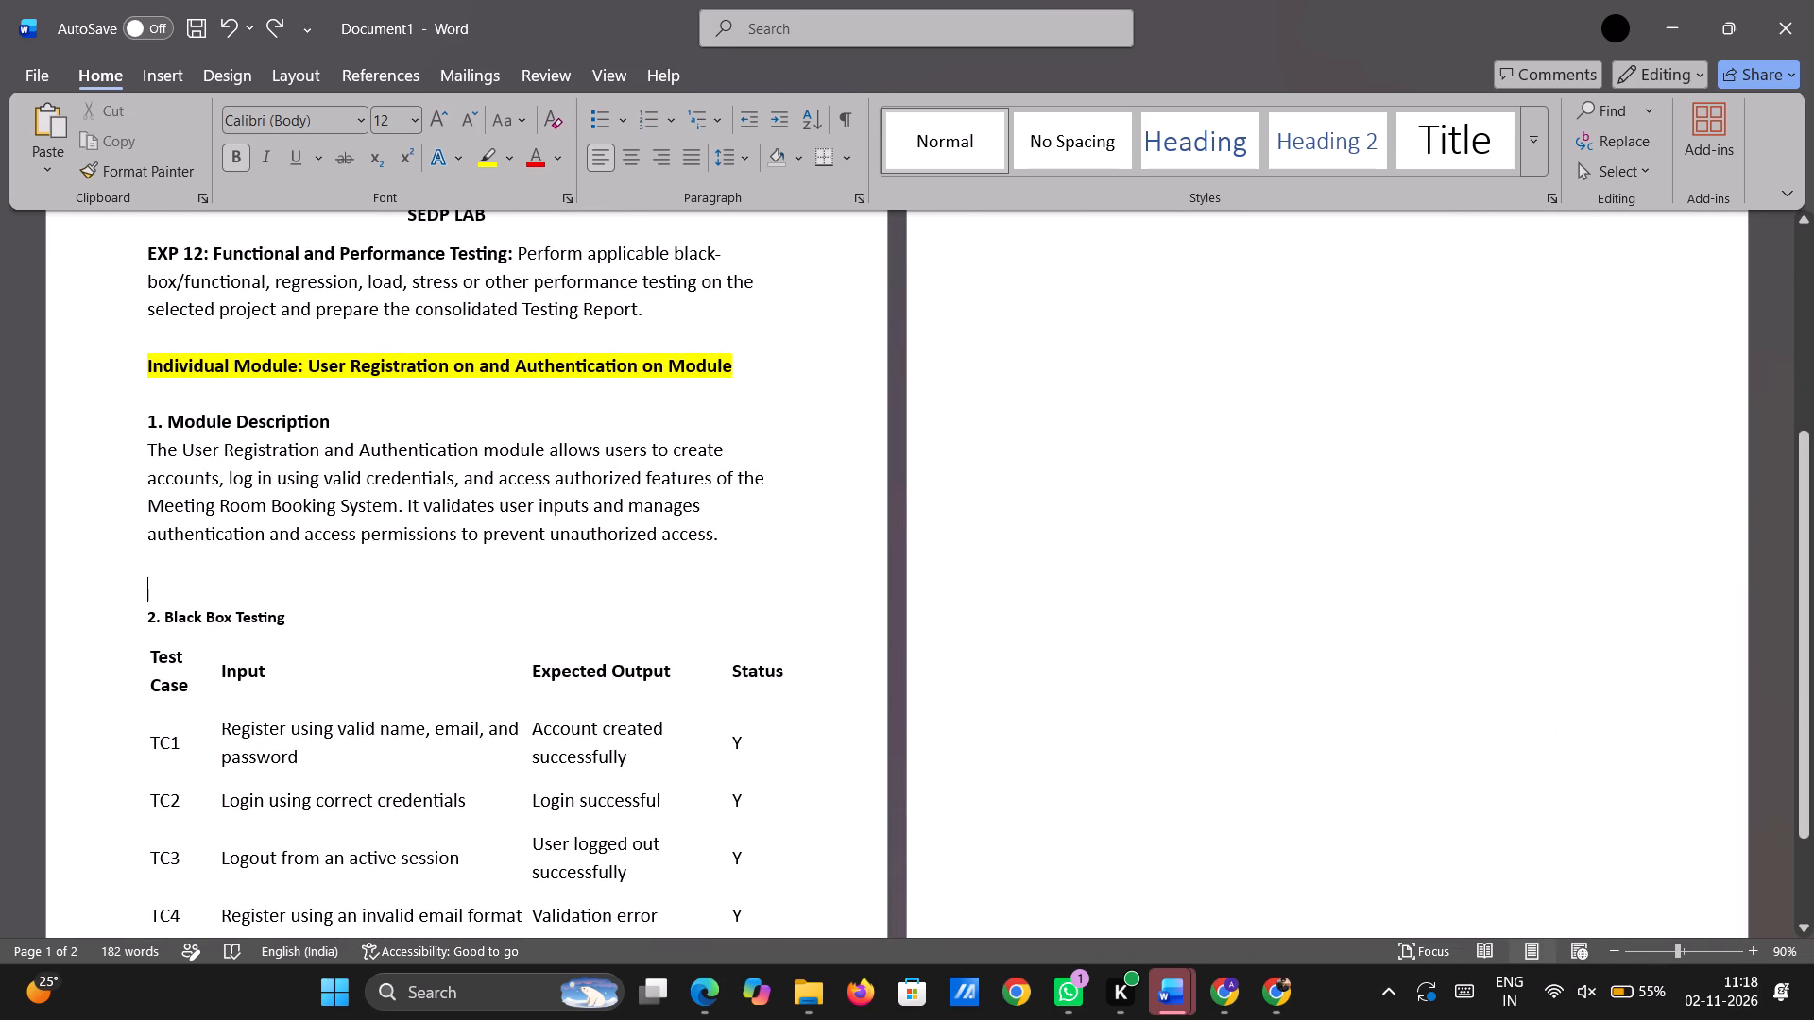
pyautogui.moveTo(299, 620); pyautogui.dragTo(166, 625)
pyautogui.click(243, 678)
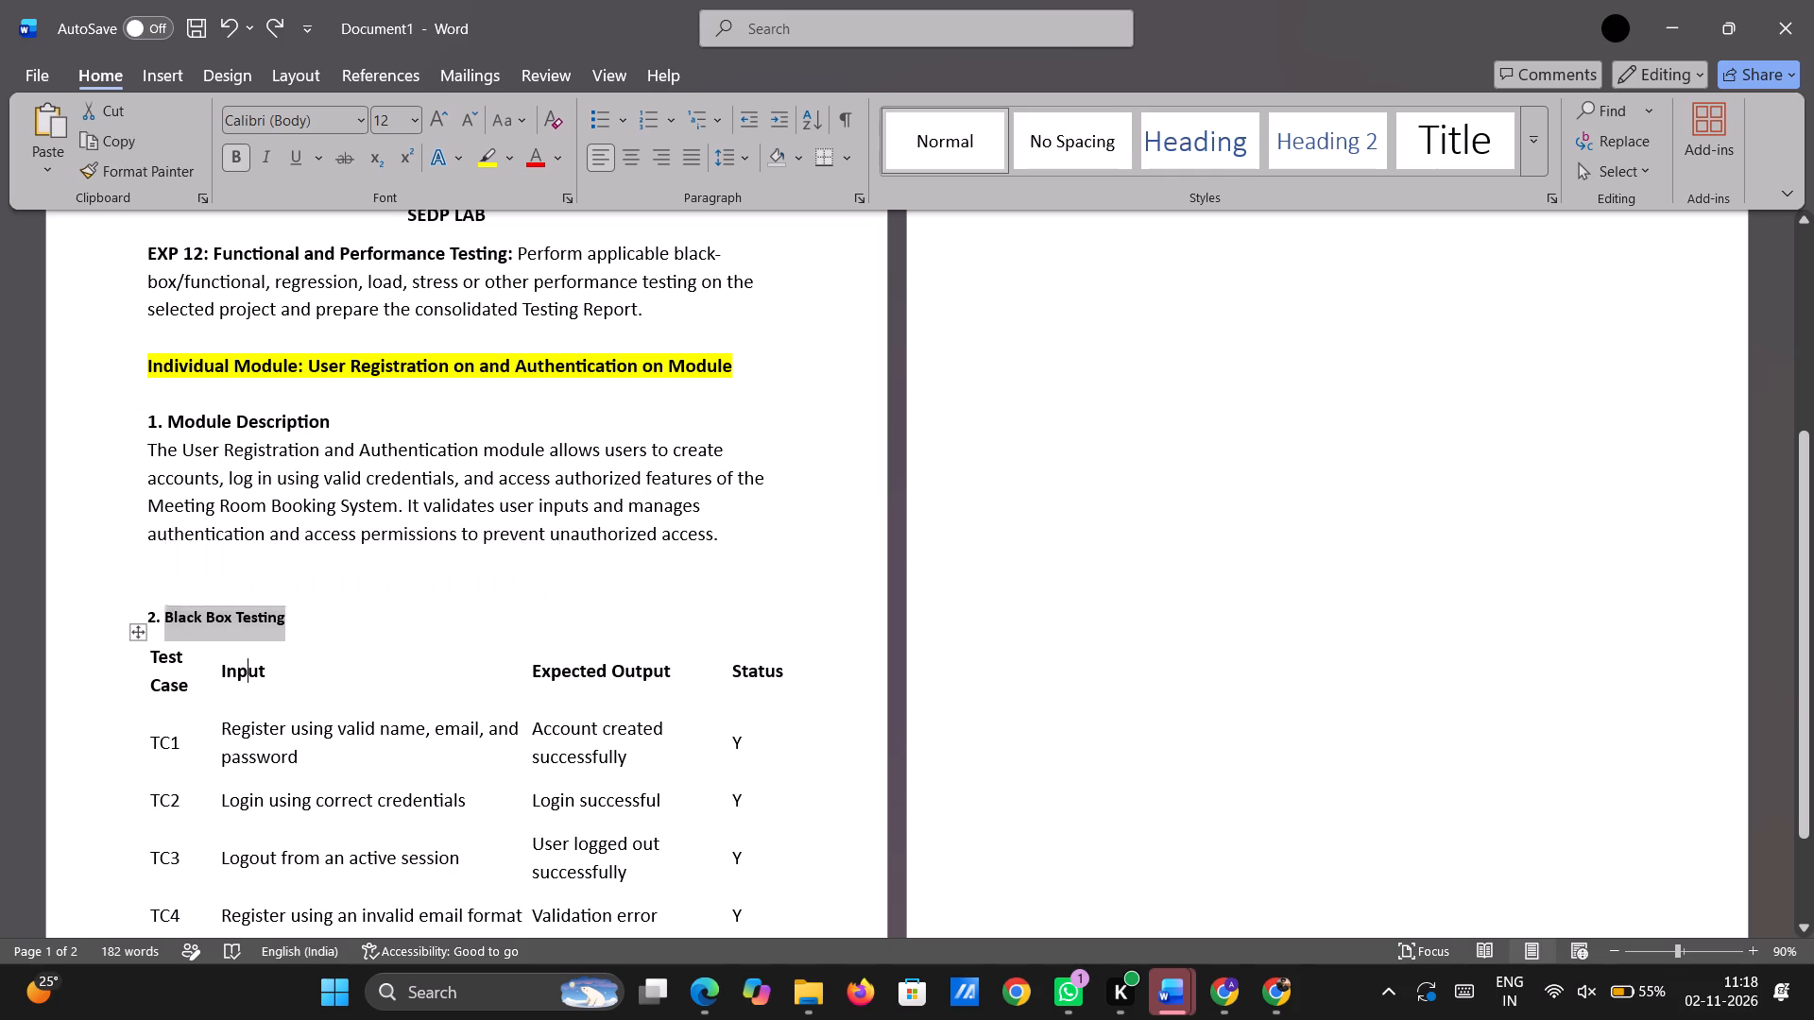
pyautogui.moveTo(332, 419); pyautogui.dragTo(227, 421)
pyautogui.click(285, 653)
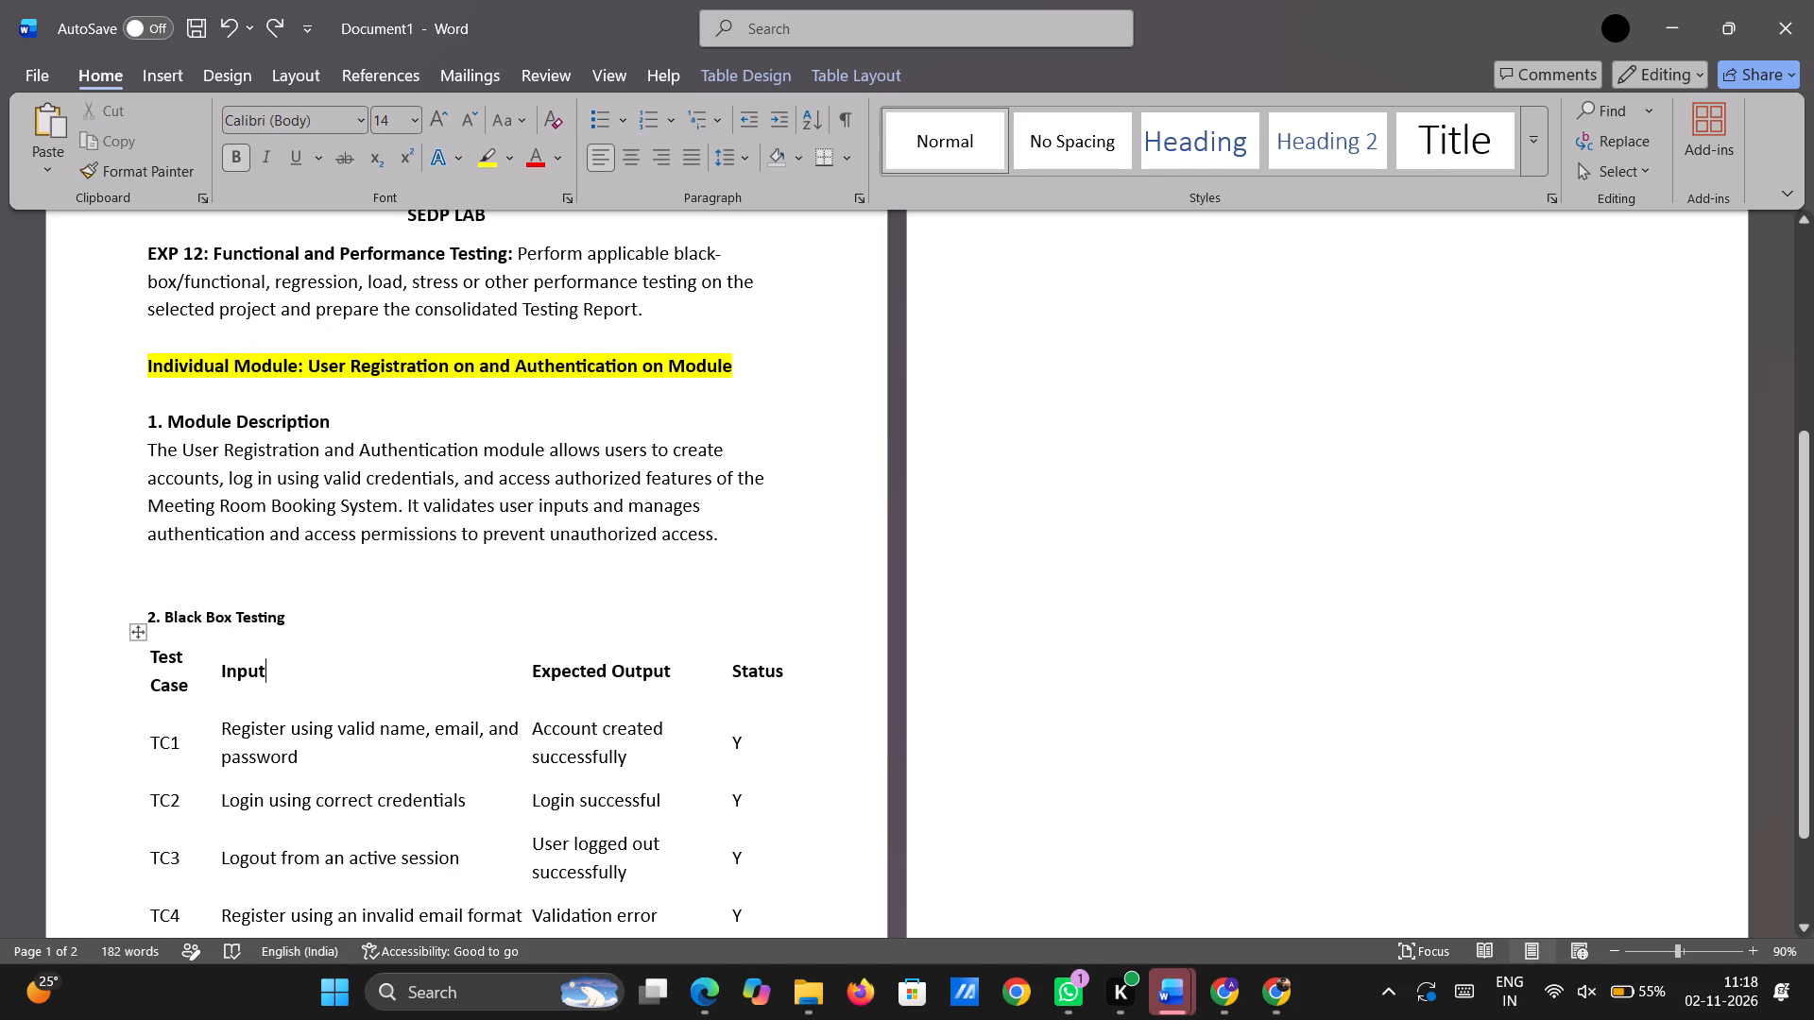
pyautogui.moveTo(291, 614); pyautogui.dragTo(142, 608)
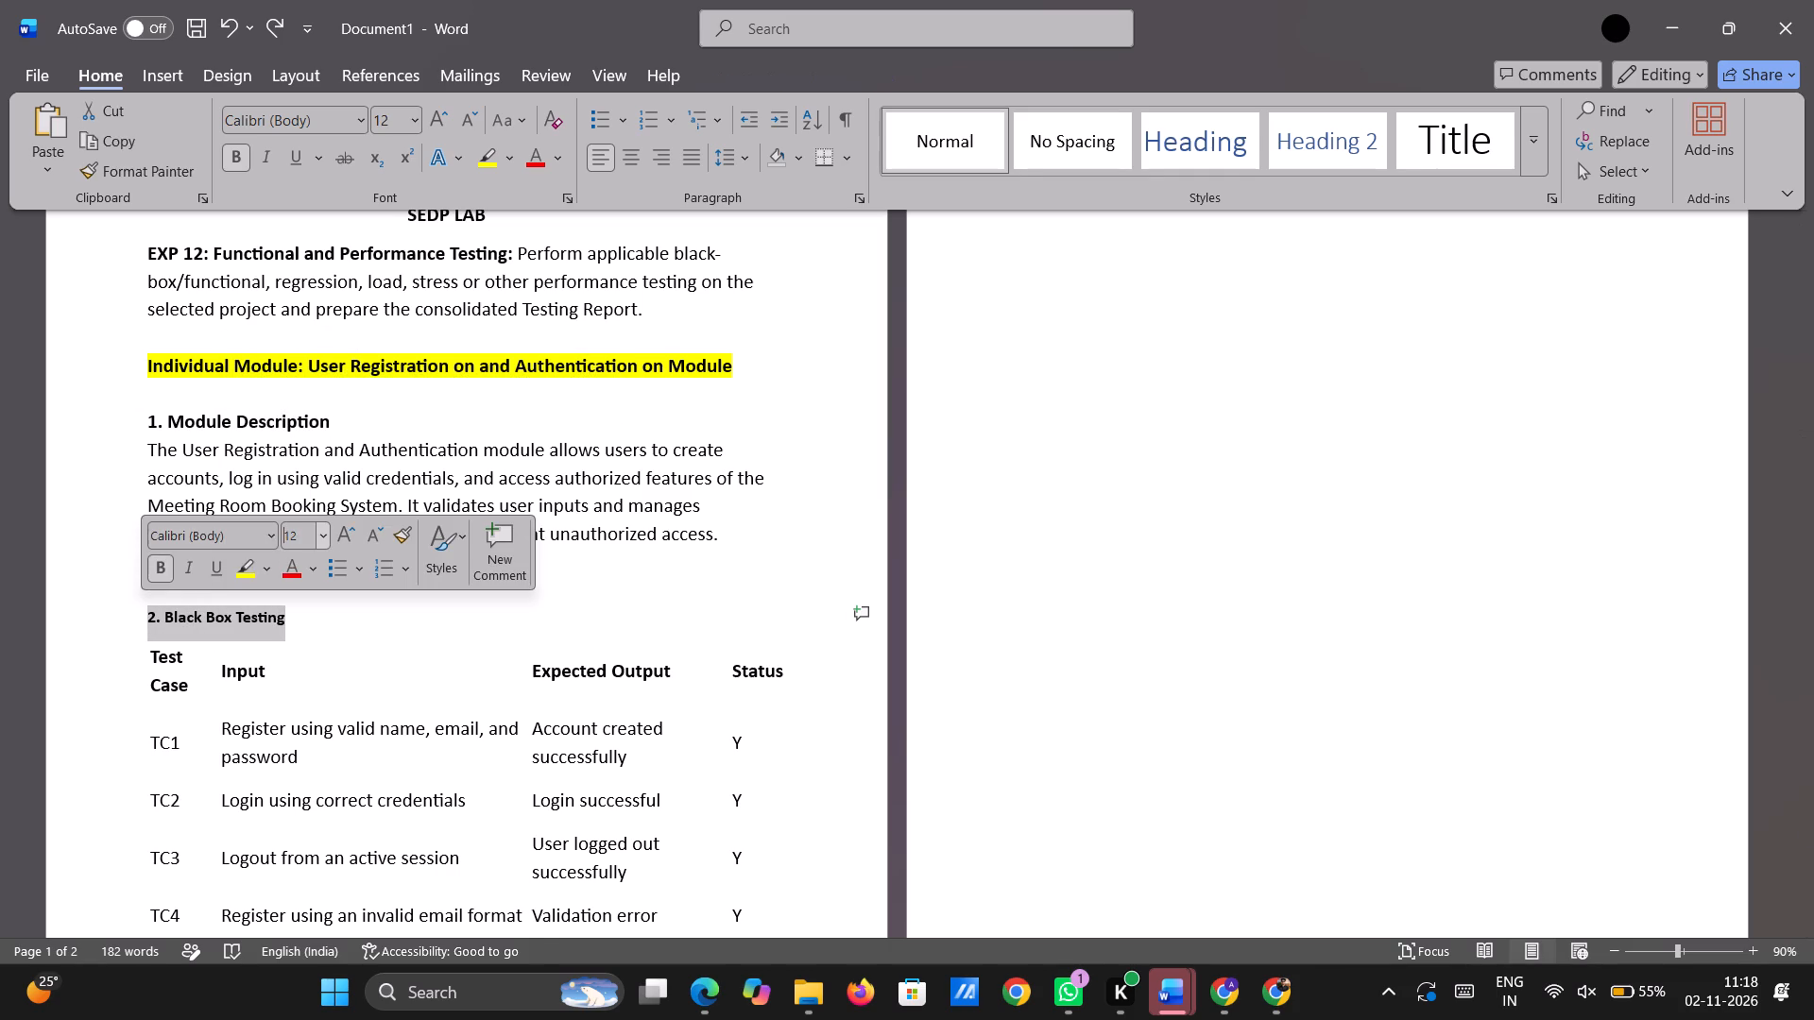
pyautogui.click(295, 536)
pyautogui.press('BackSpace')
pyautogui.write('14')
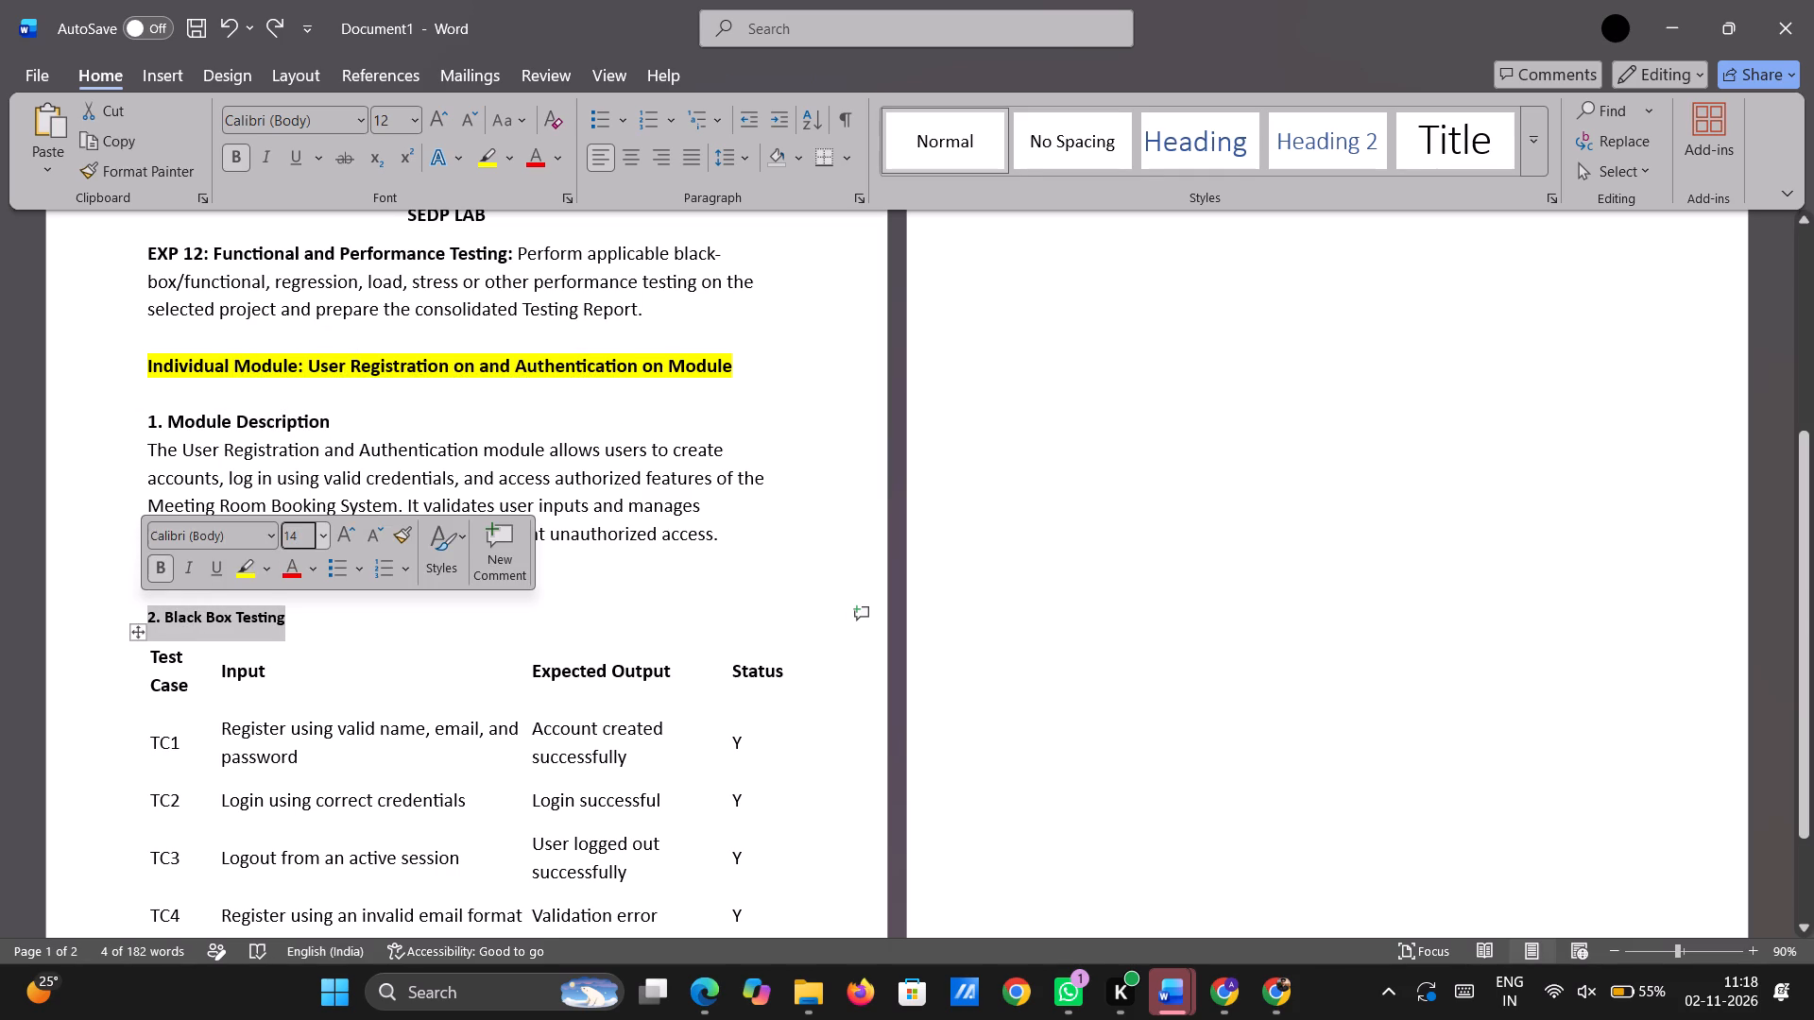
pyautogui.click(411, 758)
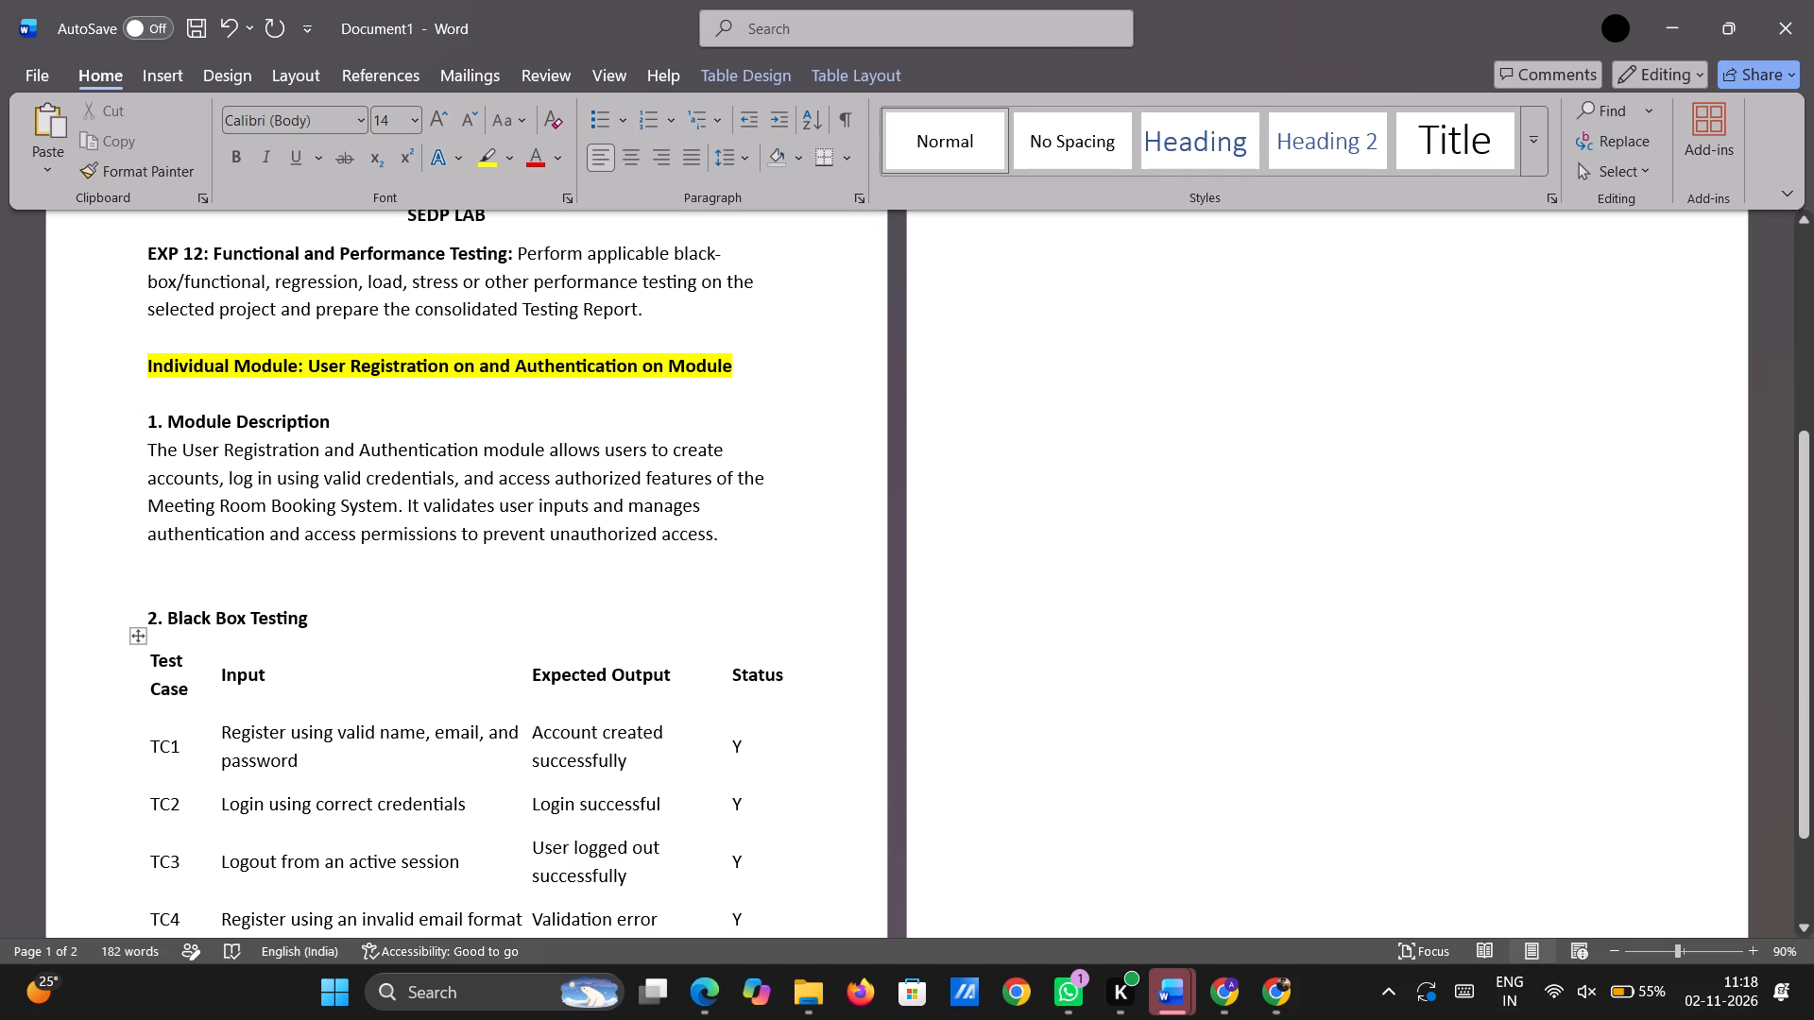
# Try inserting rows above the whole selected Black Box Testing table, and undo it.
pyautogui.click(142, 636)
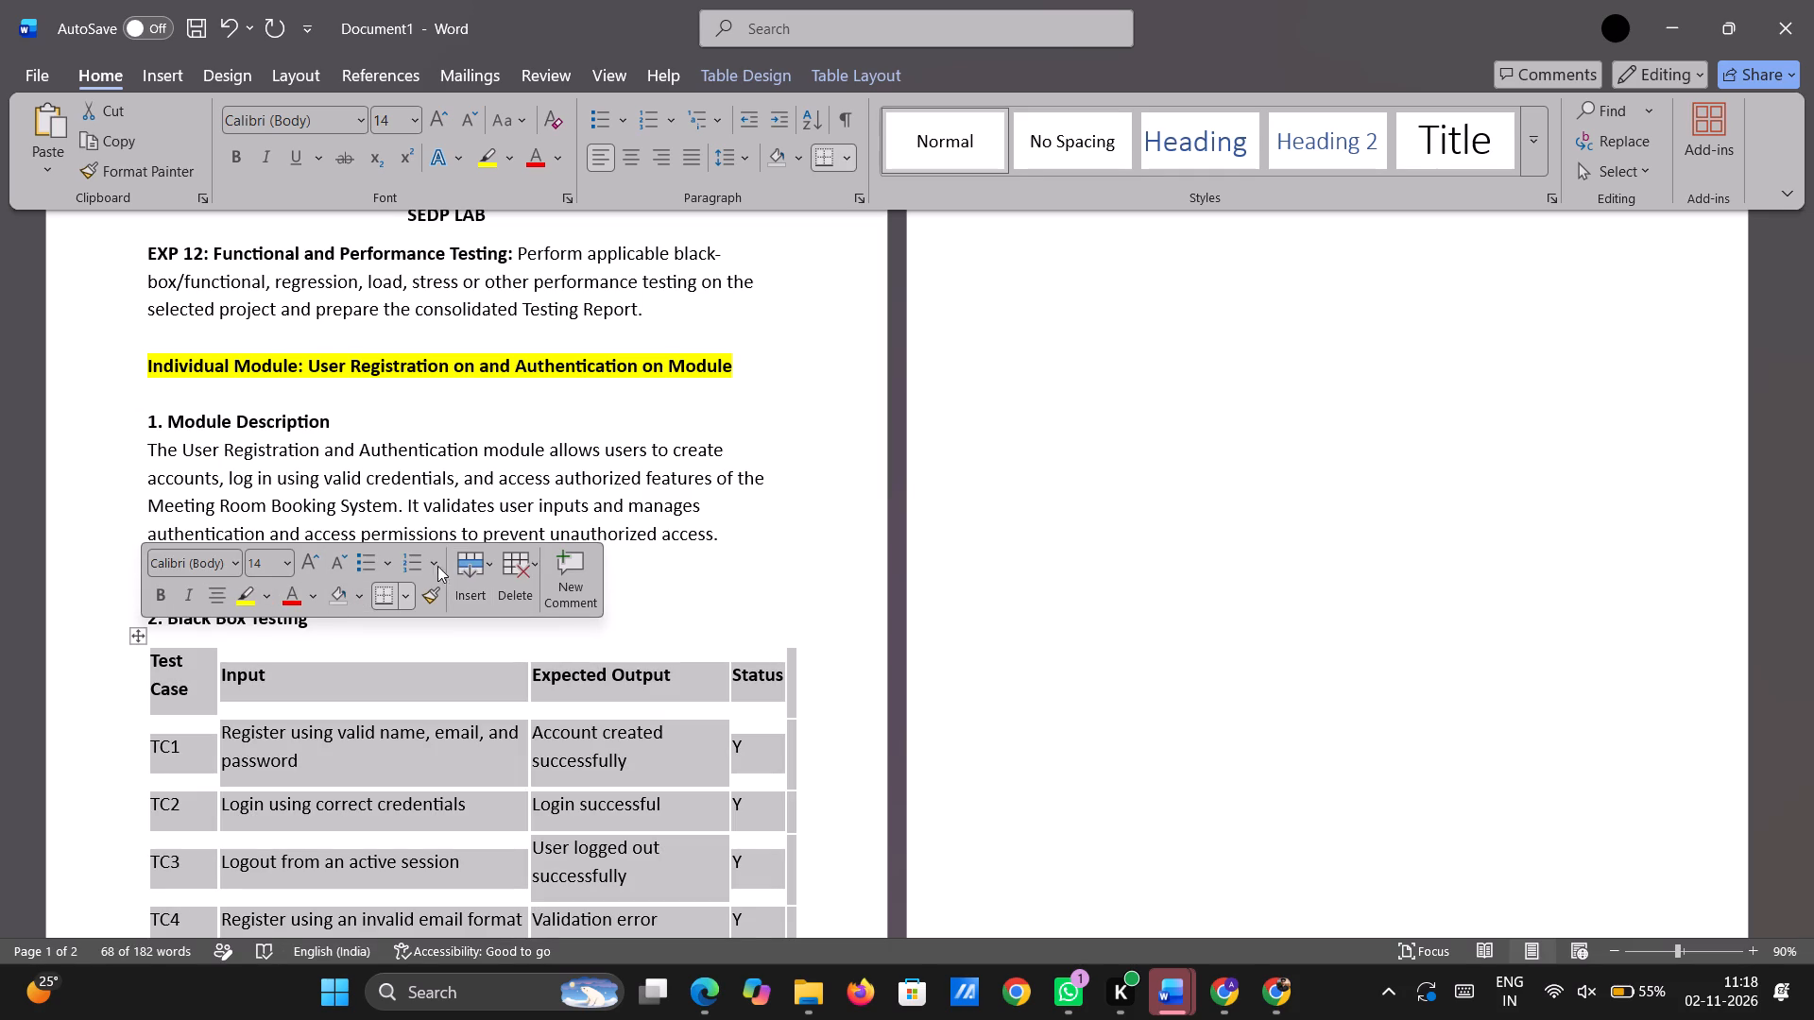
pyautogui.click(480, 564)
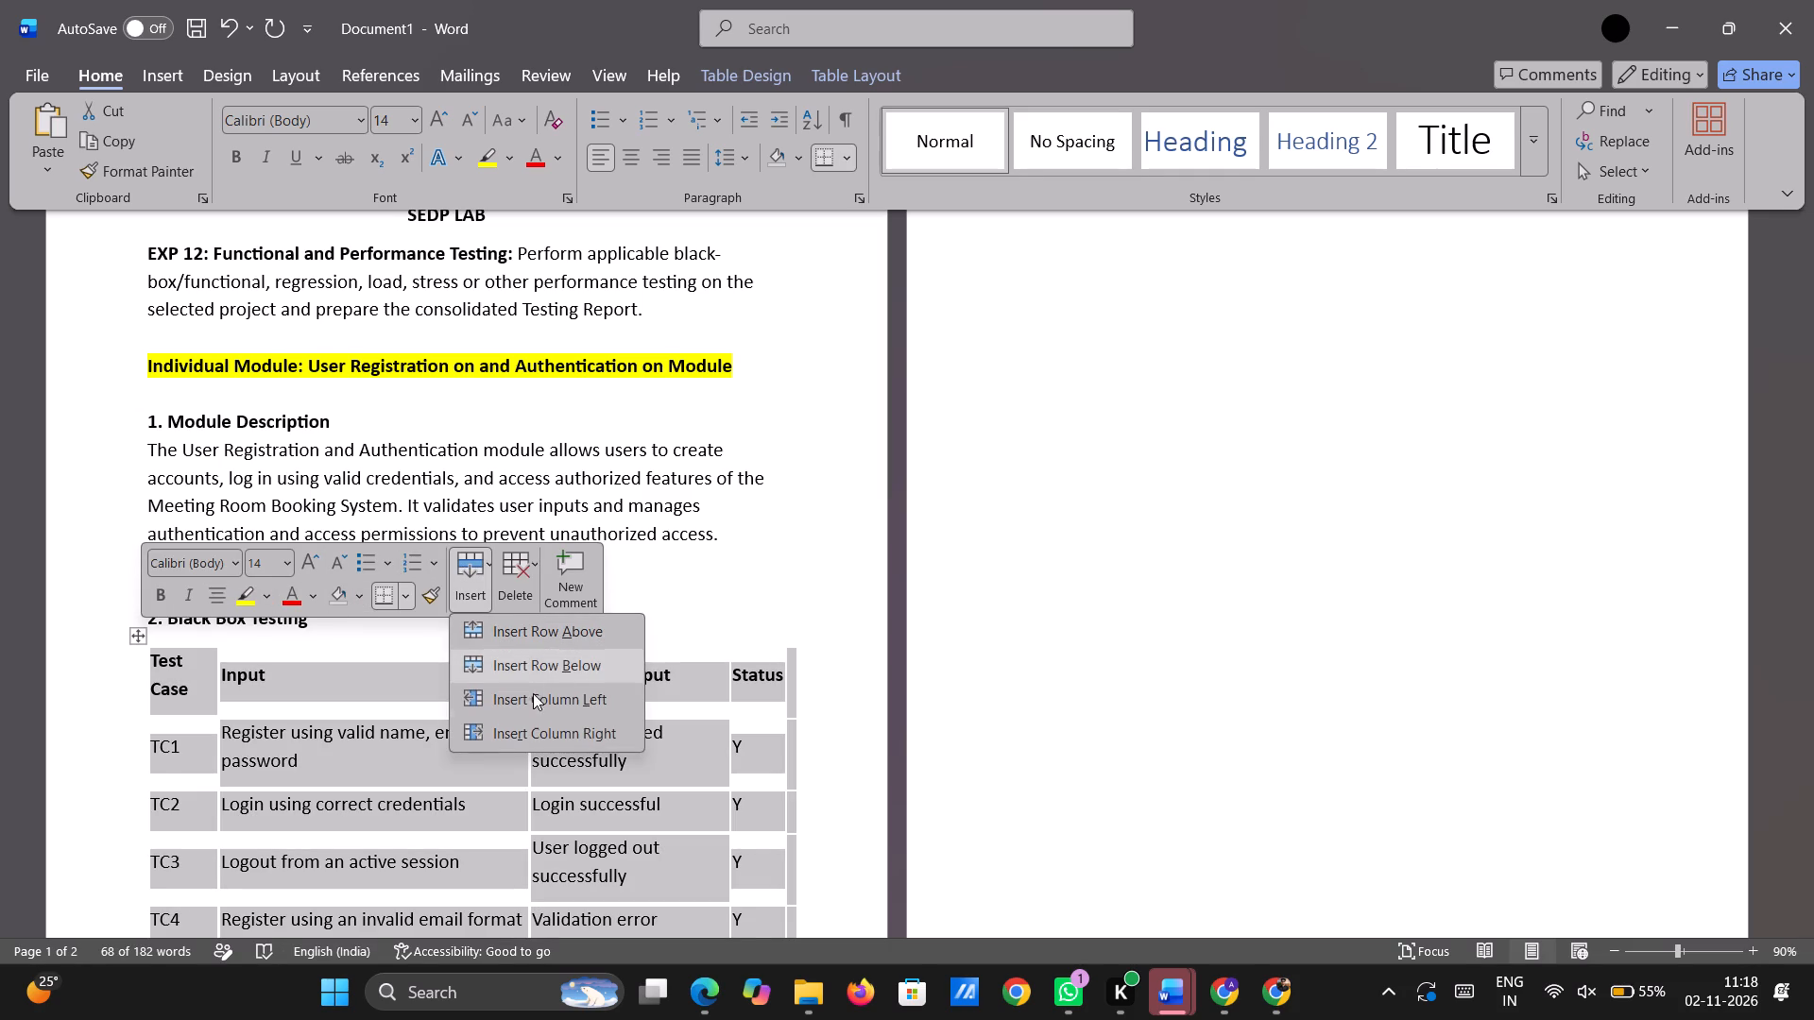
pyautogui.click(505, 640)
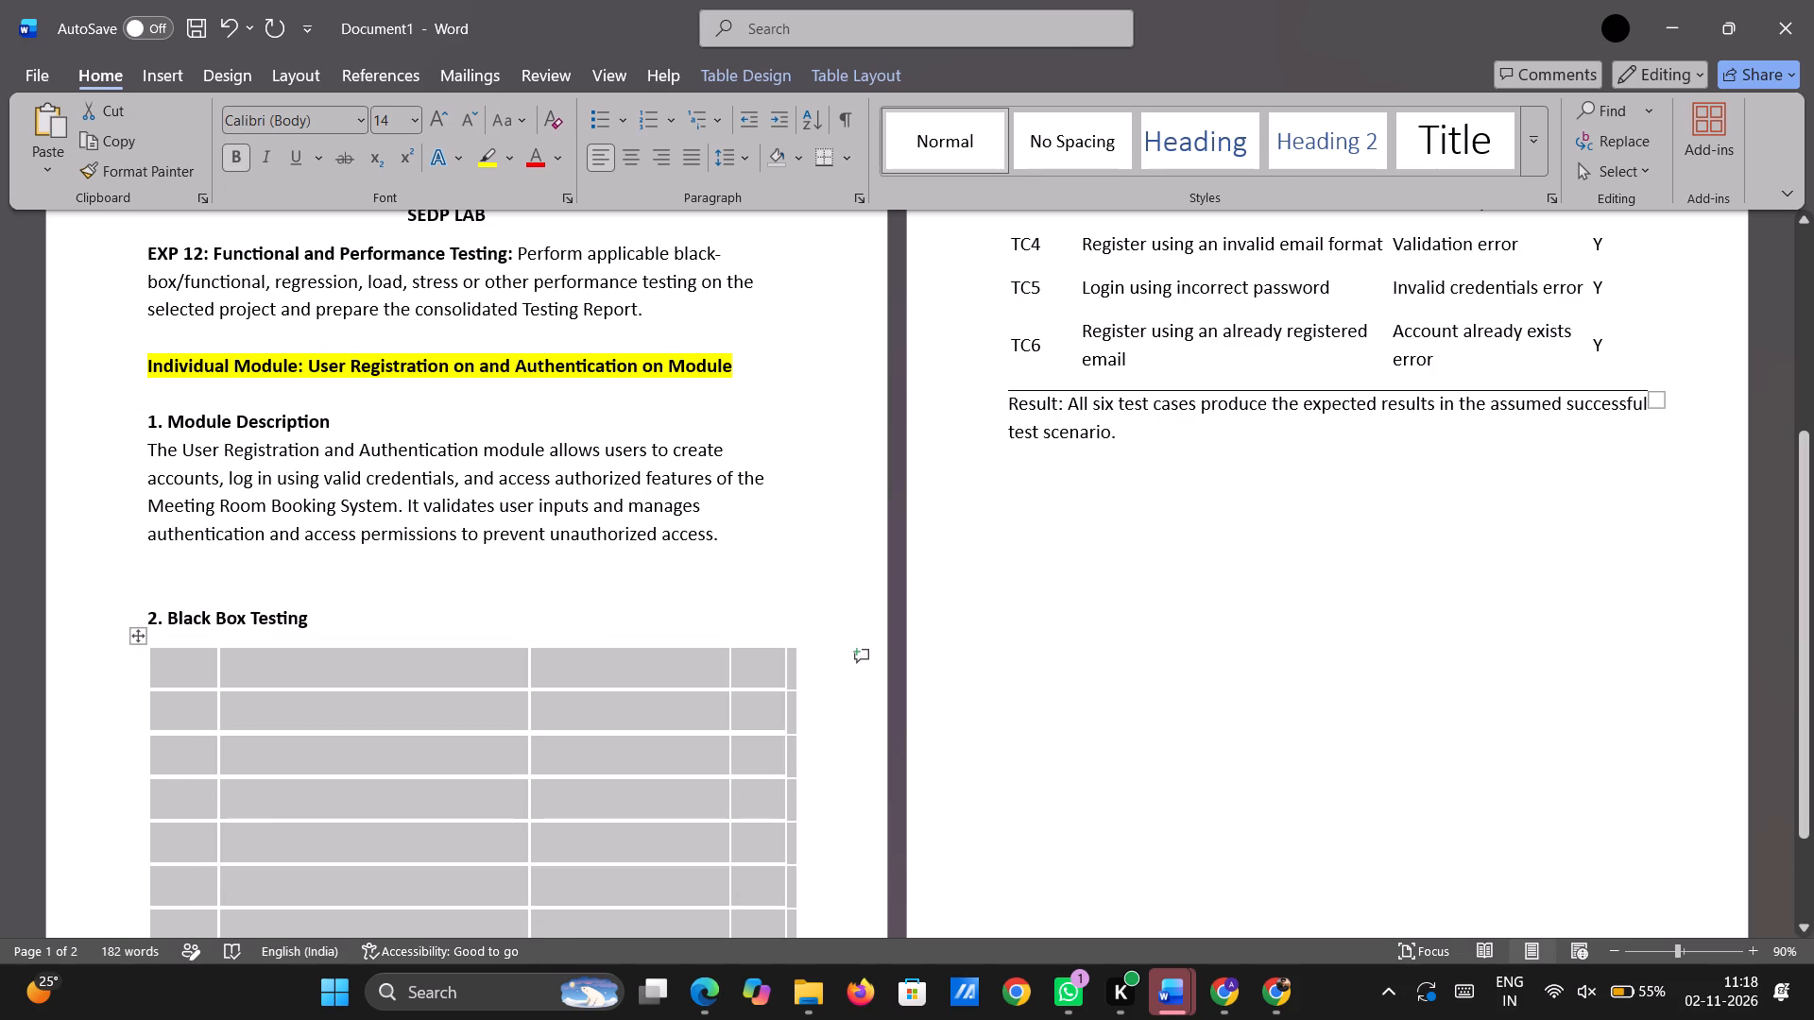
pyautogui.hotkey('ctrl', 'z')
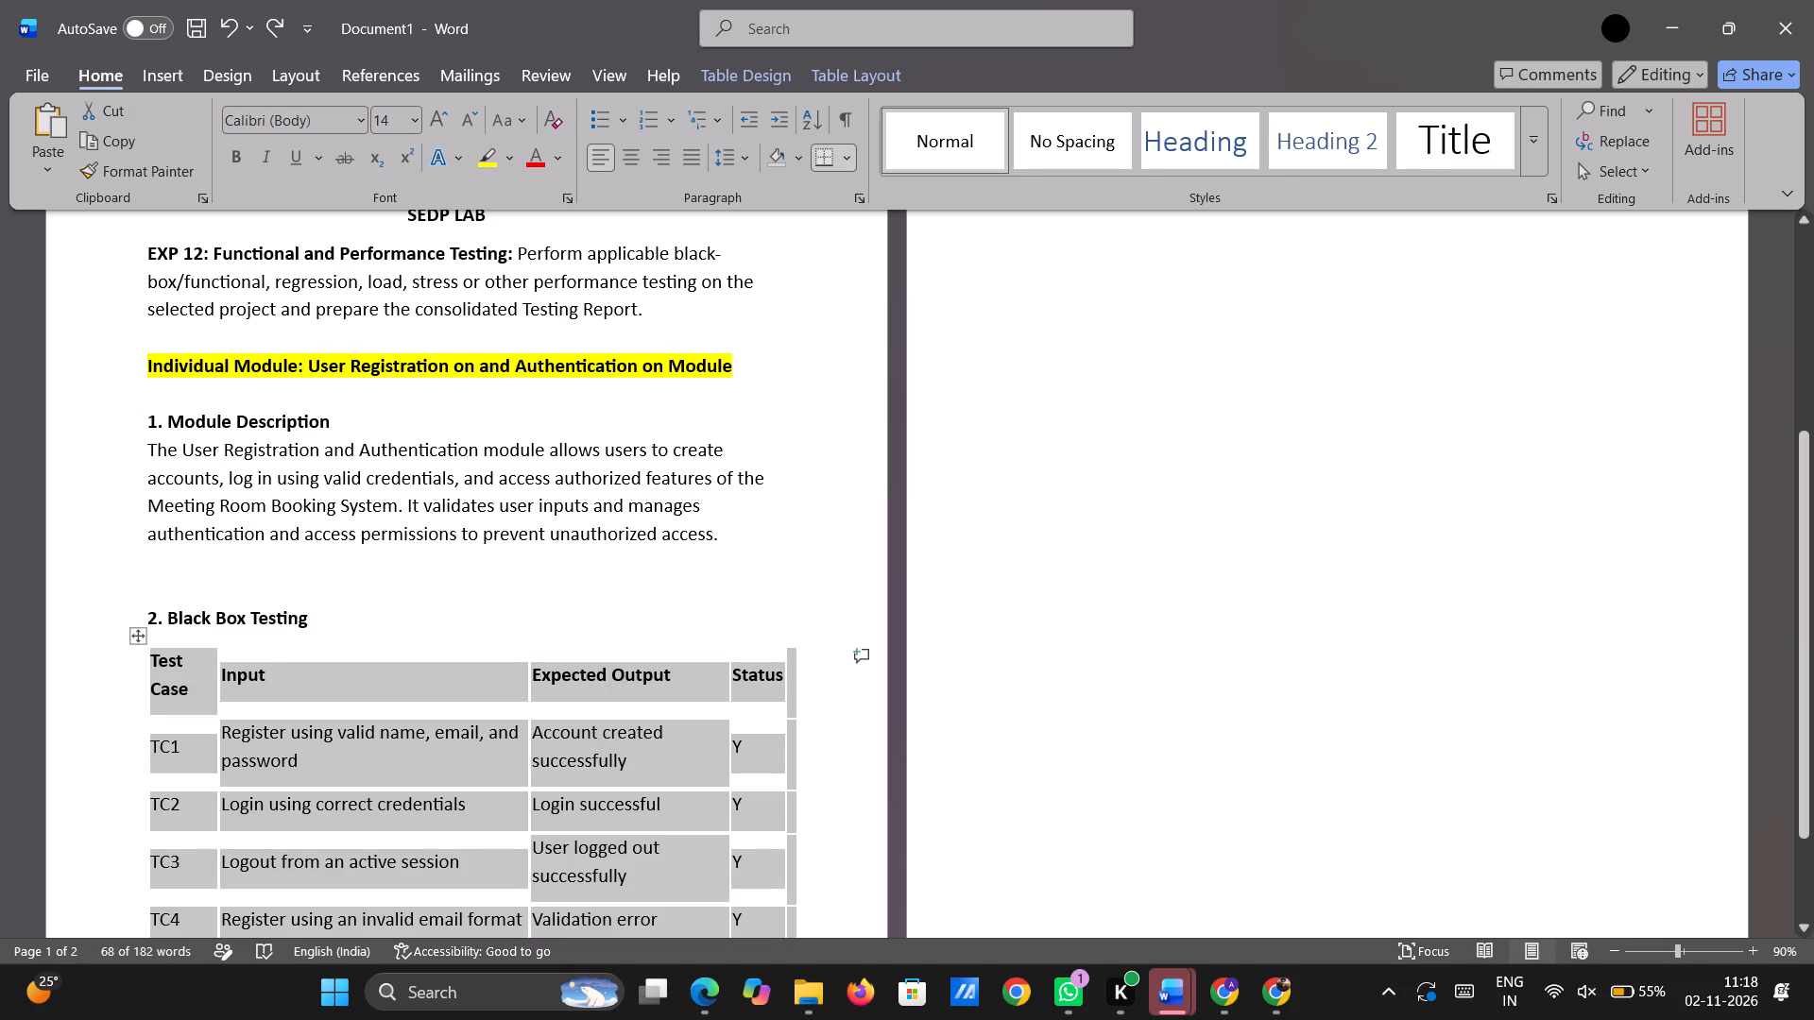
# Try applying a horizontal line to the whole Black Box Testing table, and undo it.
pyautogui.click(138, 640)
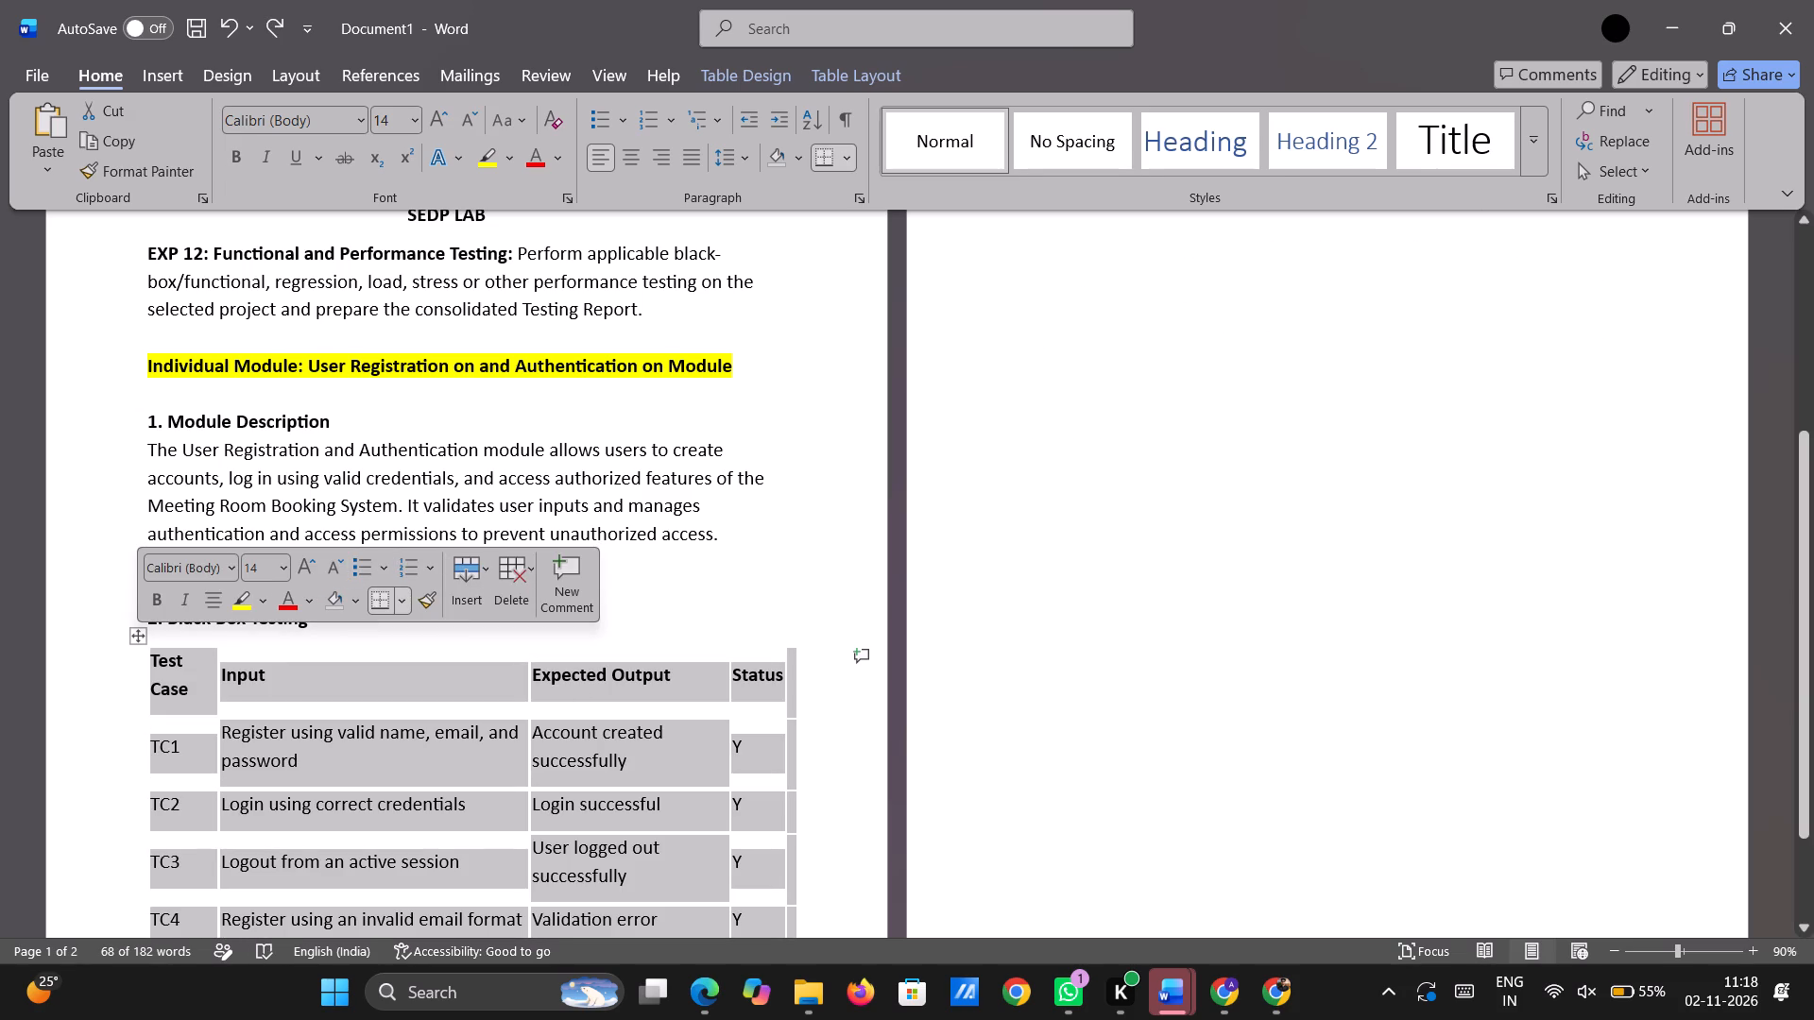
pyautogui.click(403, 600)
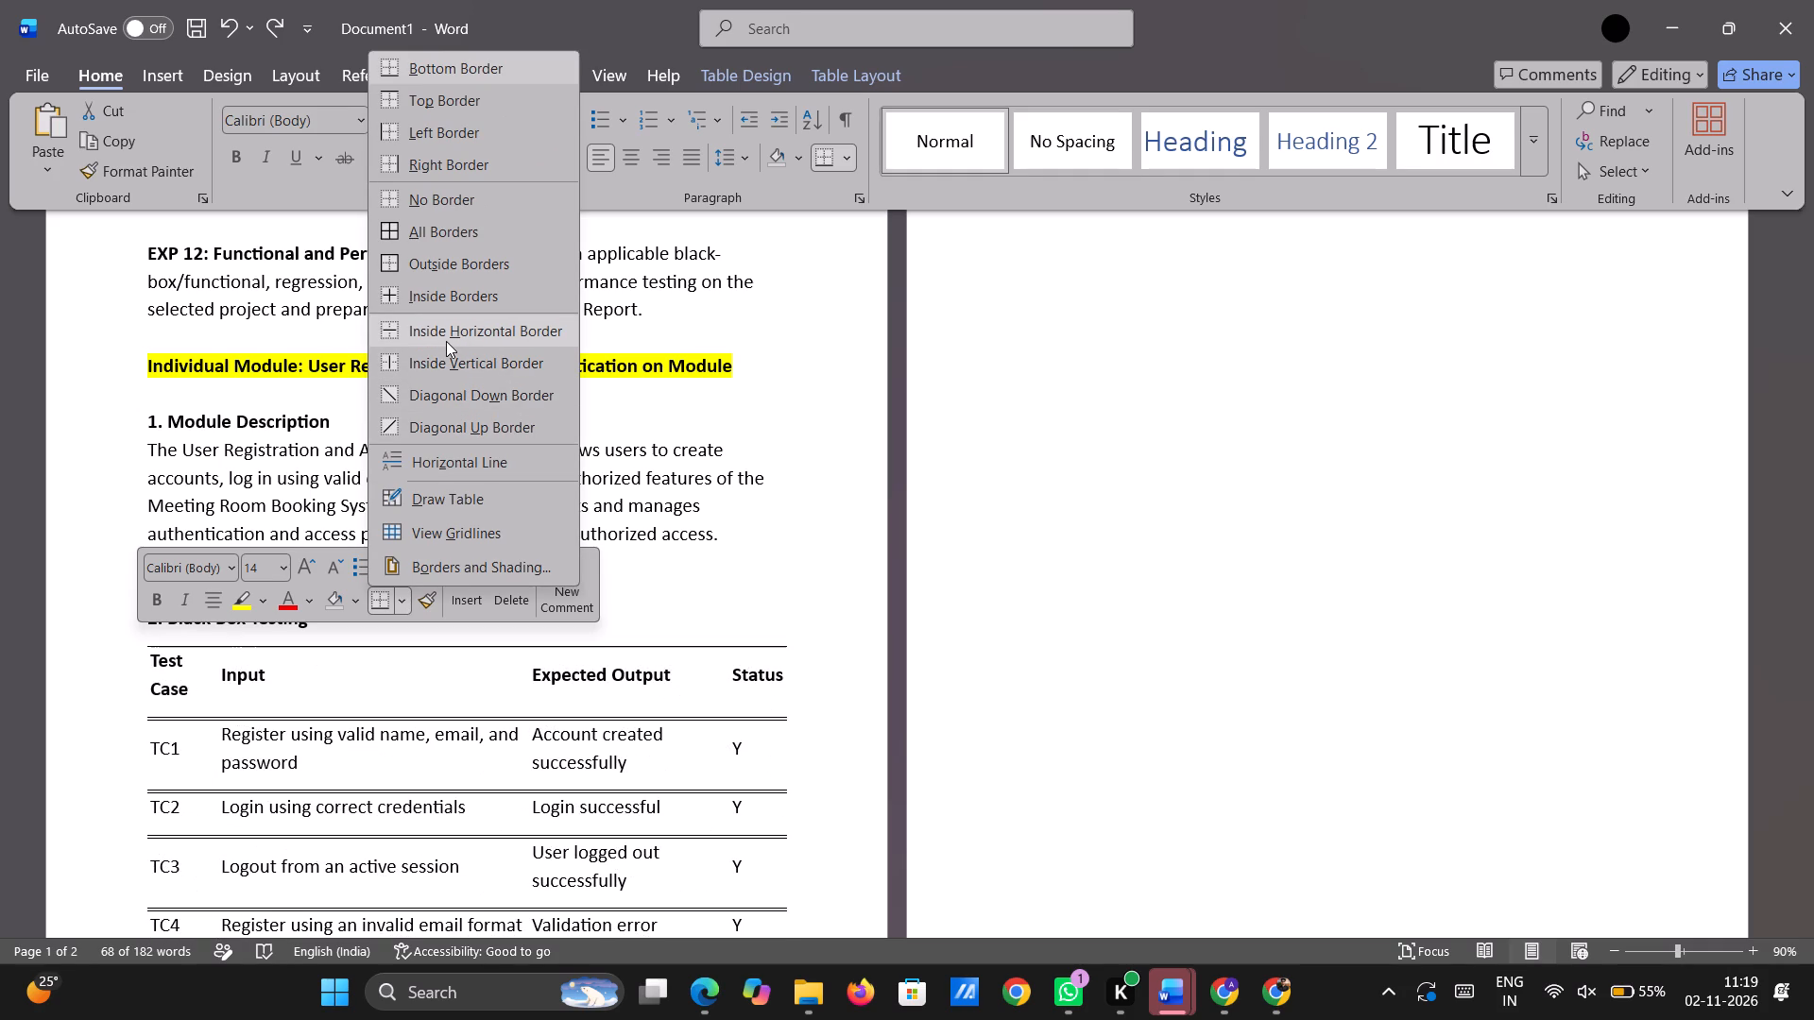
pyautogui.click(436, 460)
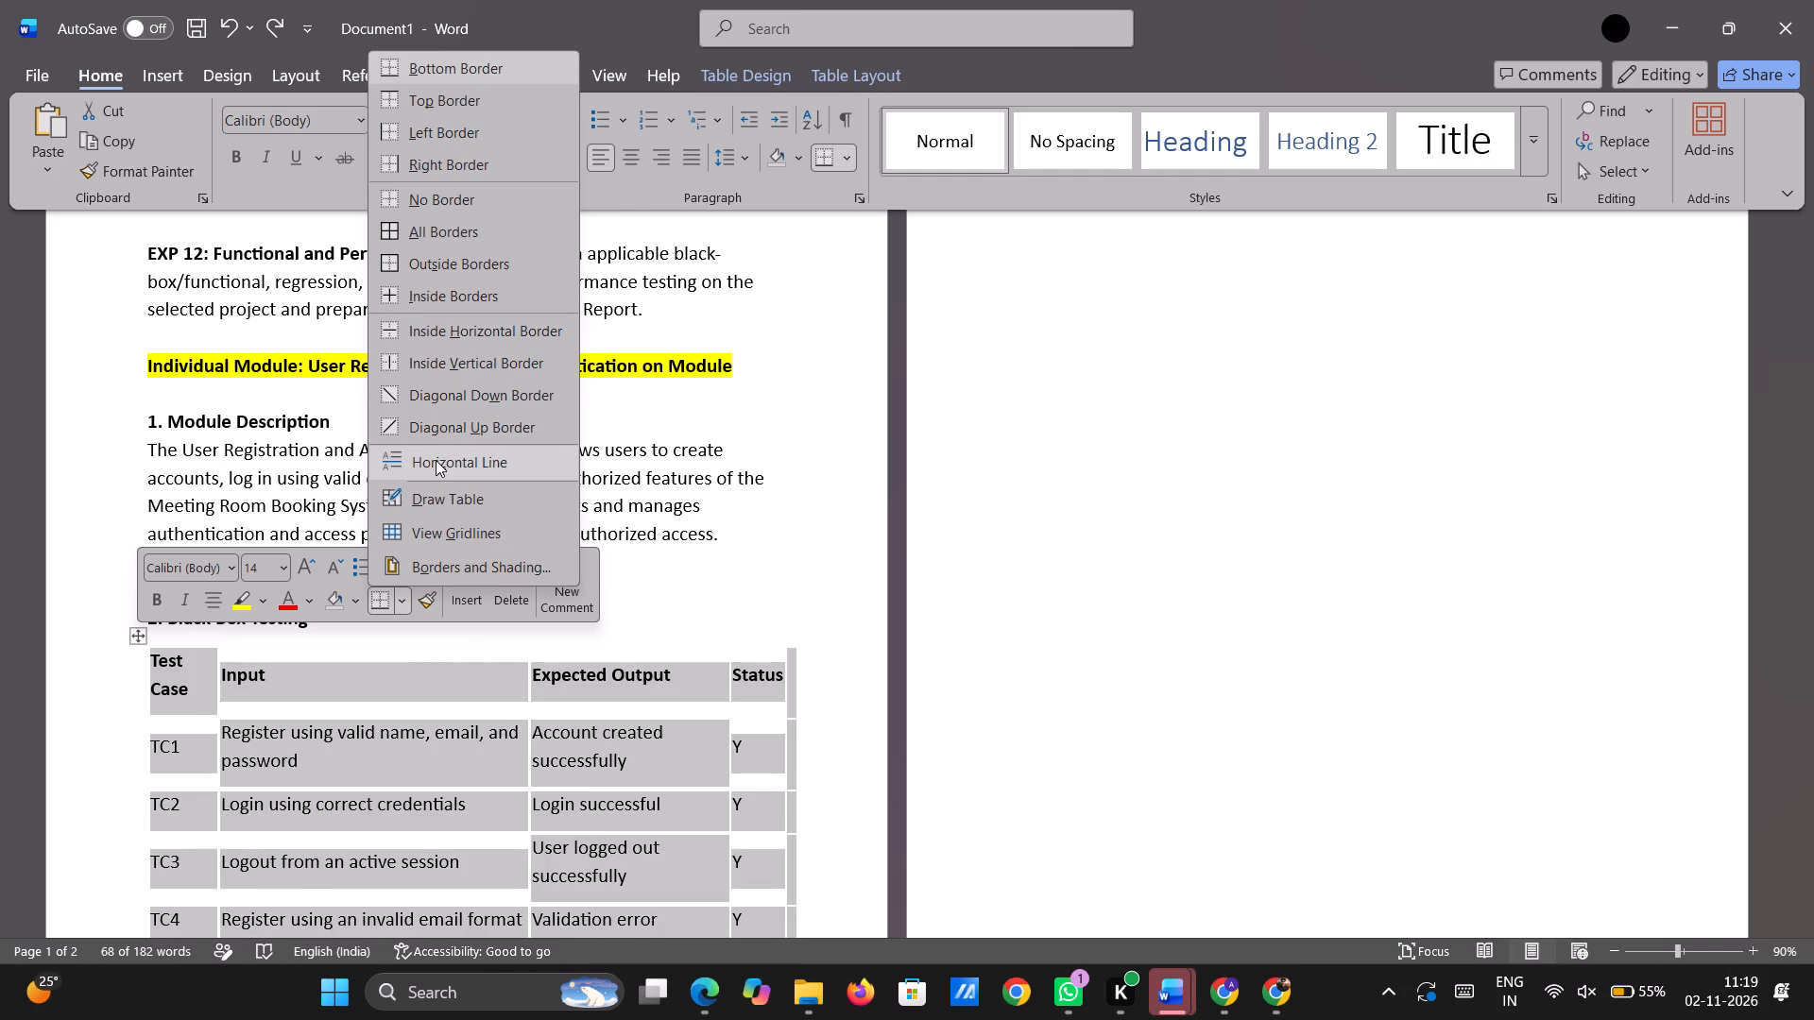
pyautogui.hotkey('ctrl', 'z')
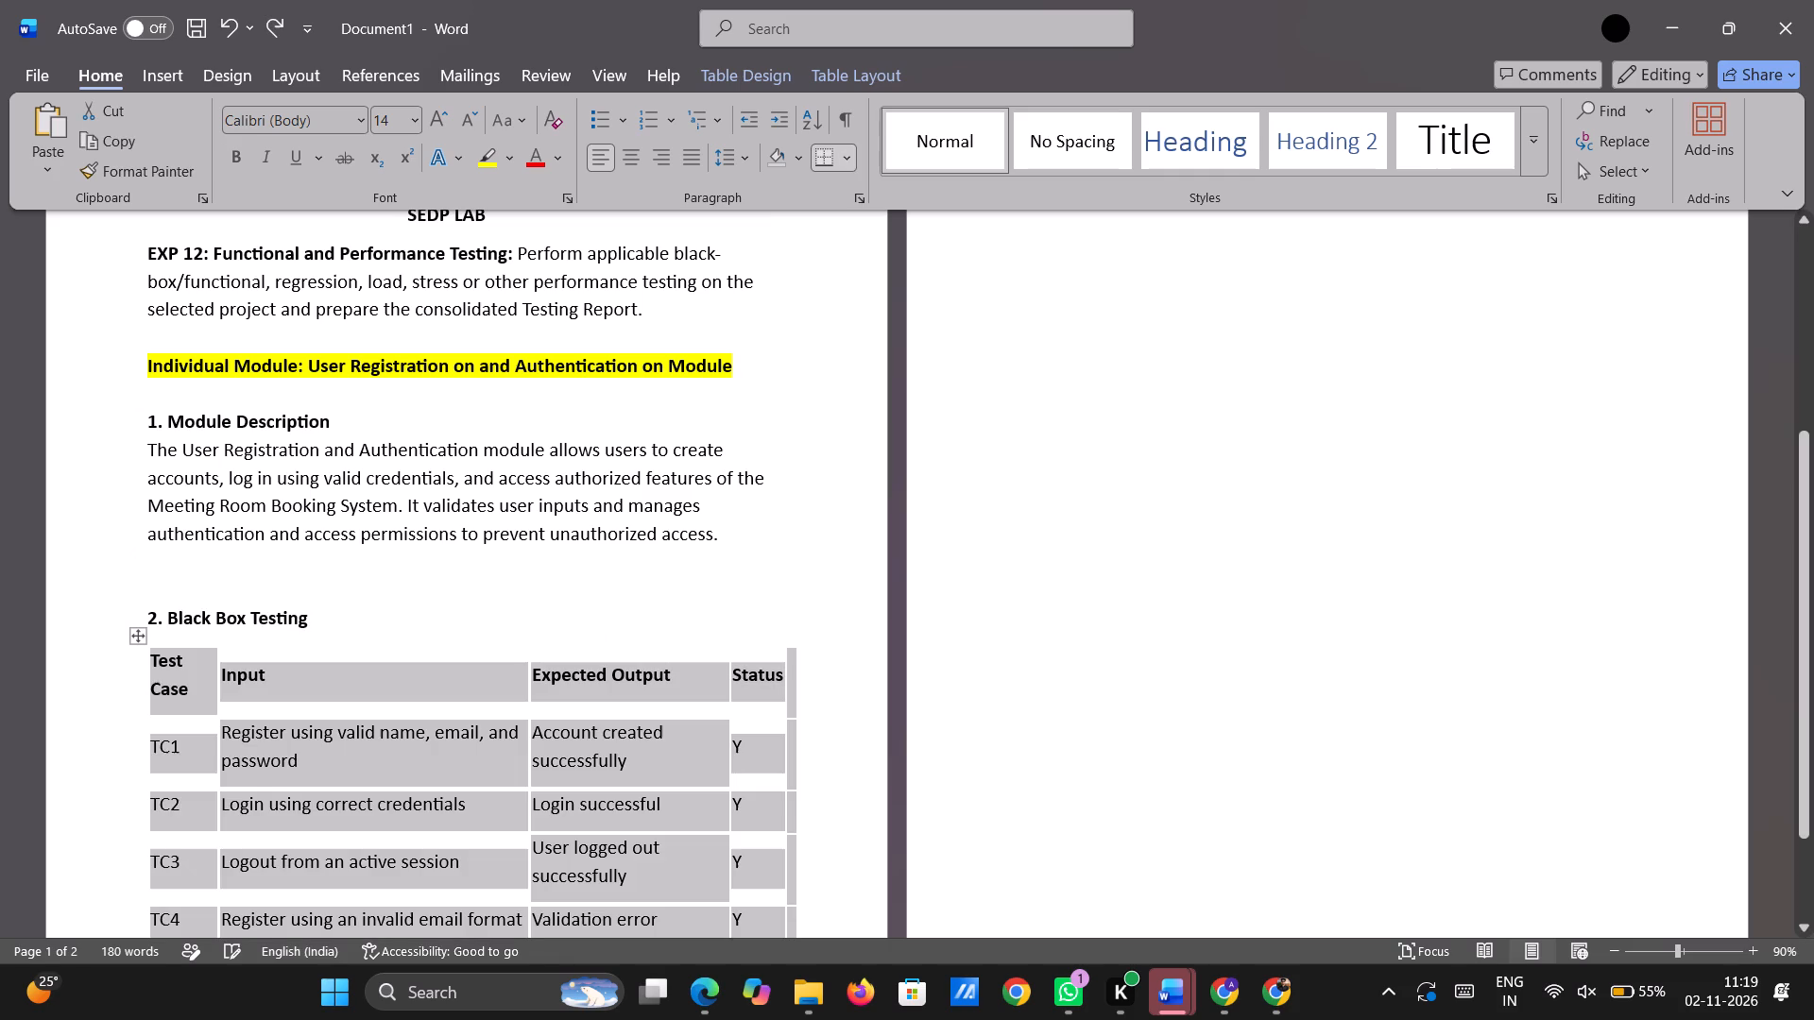
# Apply inside borders to the whole Black Box Testing table.
pyautogui.click(138, 638)
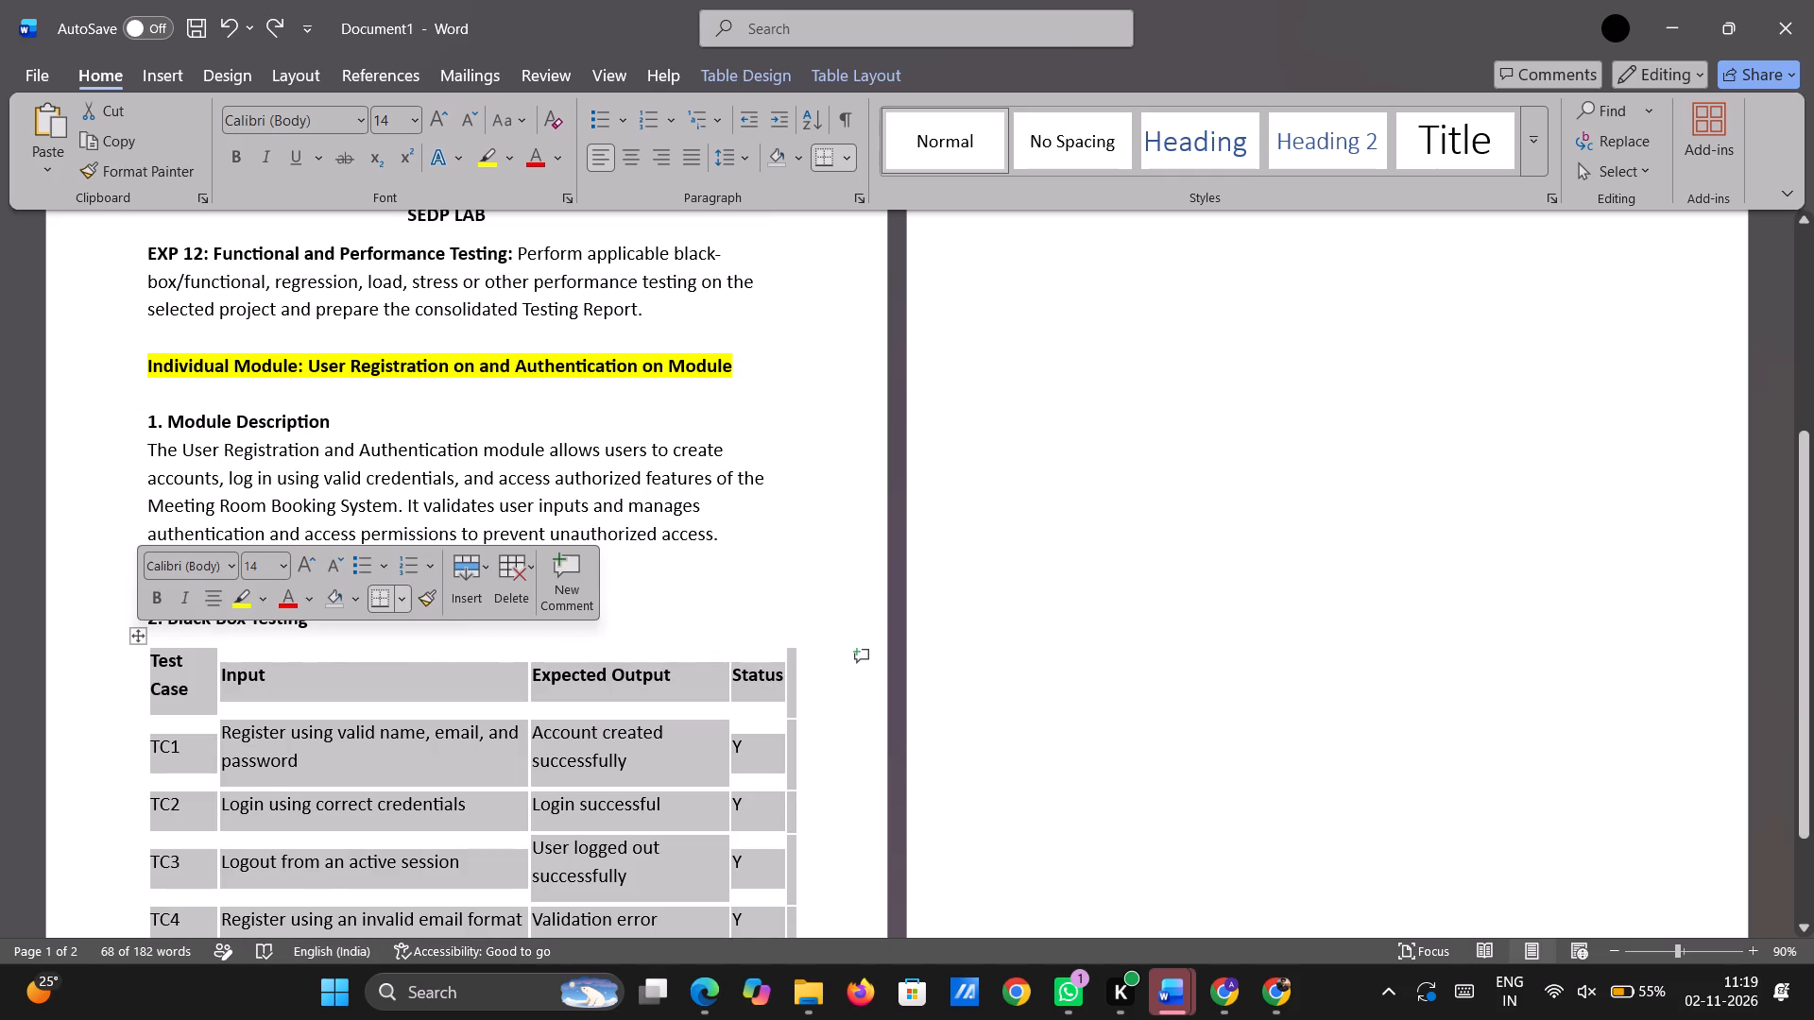
pyautogui.click(402, 600)
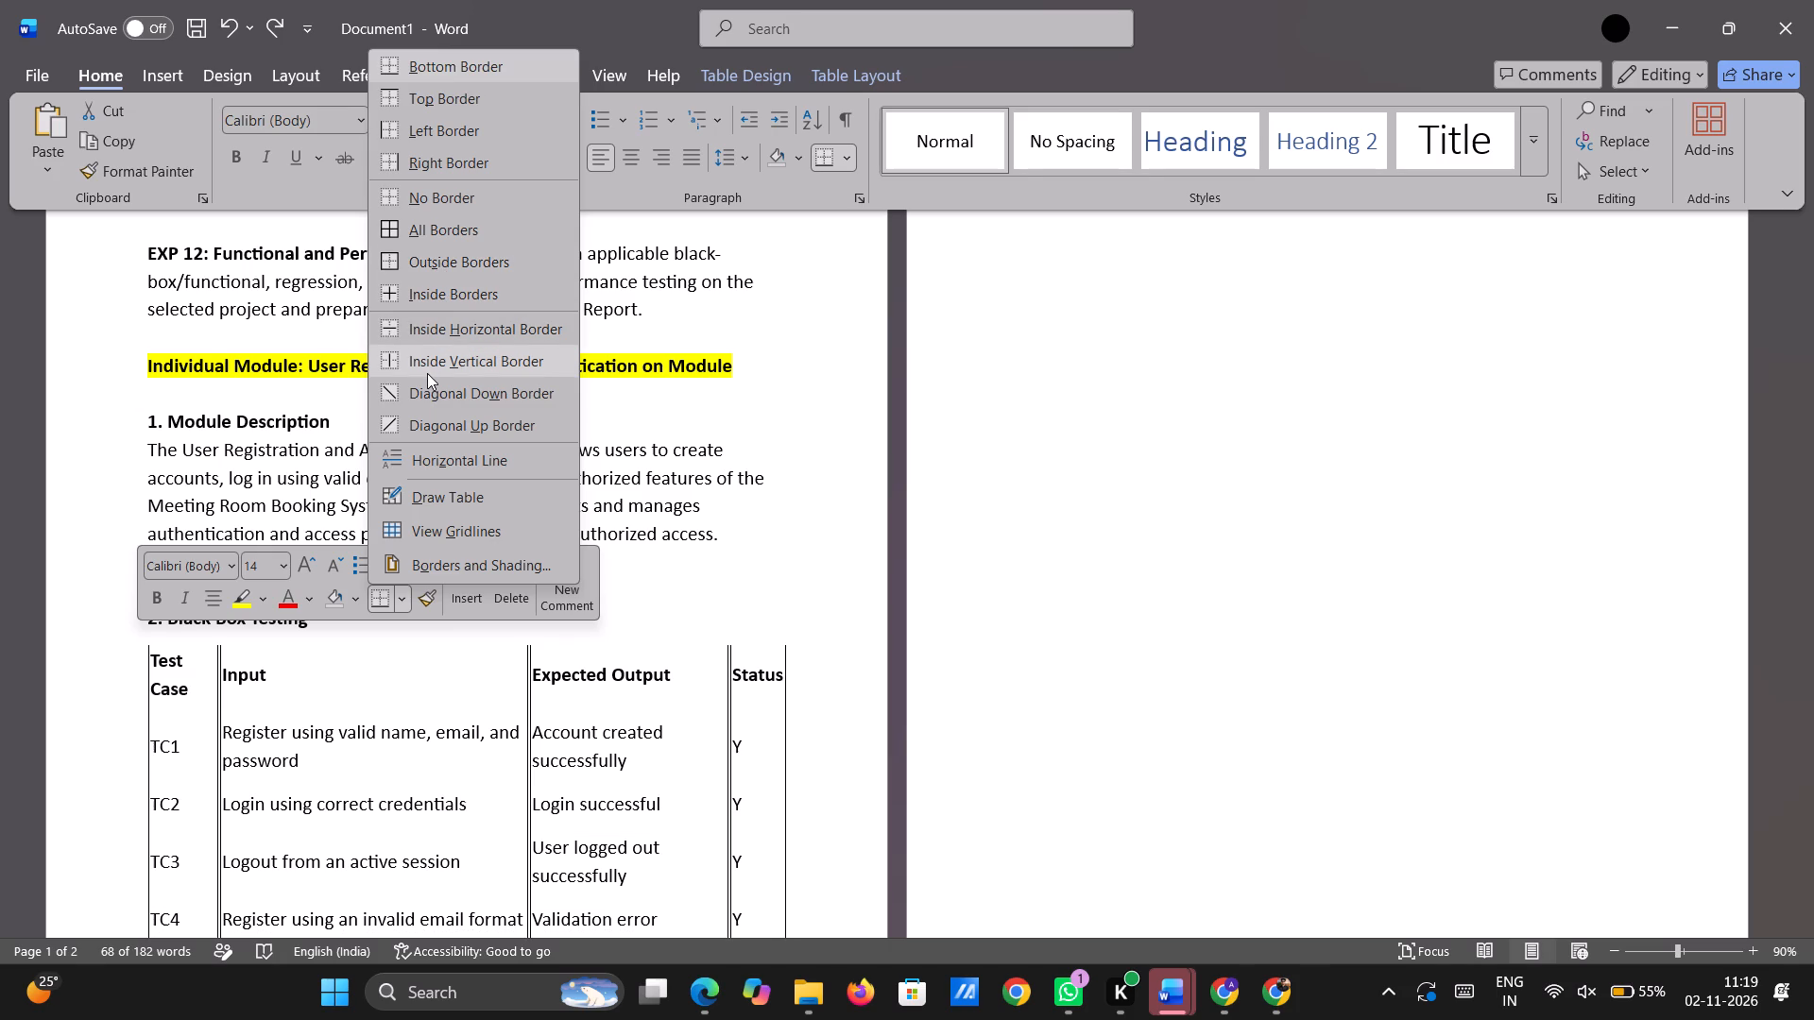
pyautogui.click(452, 280)
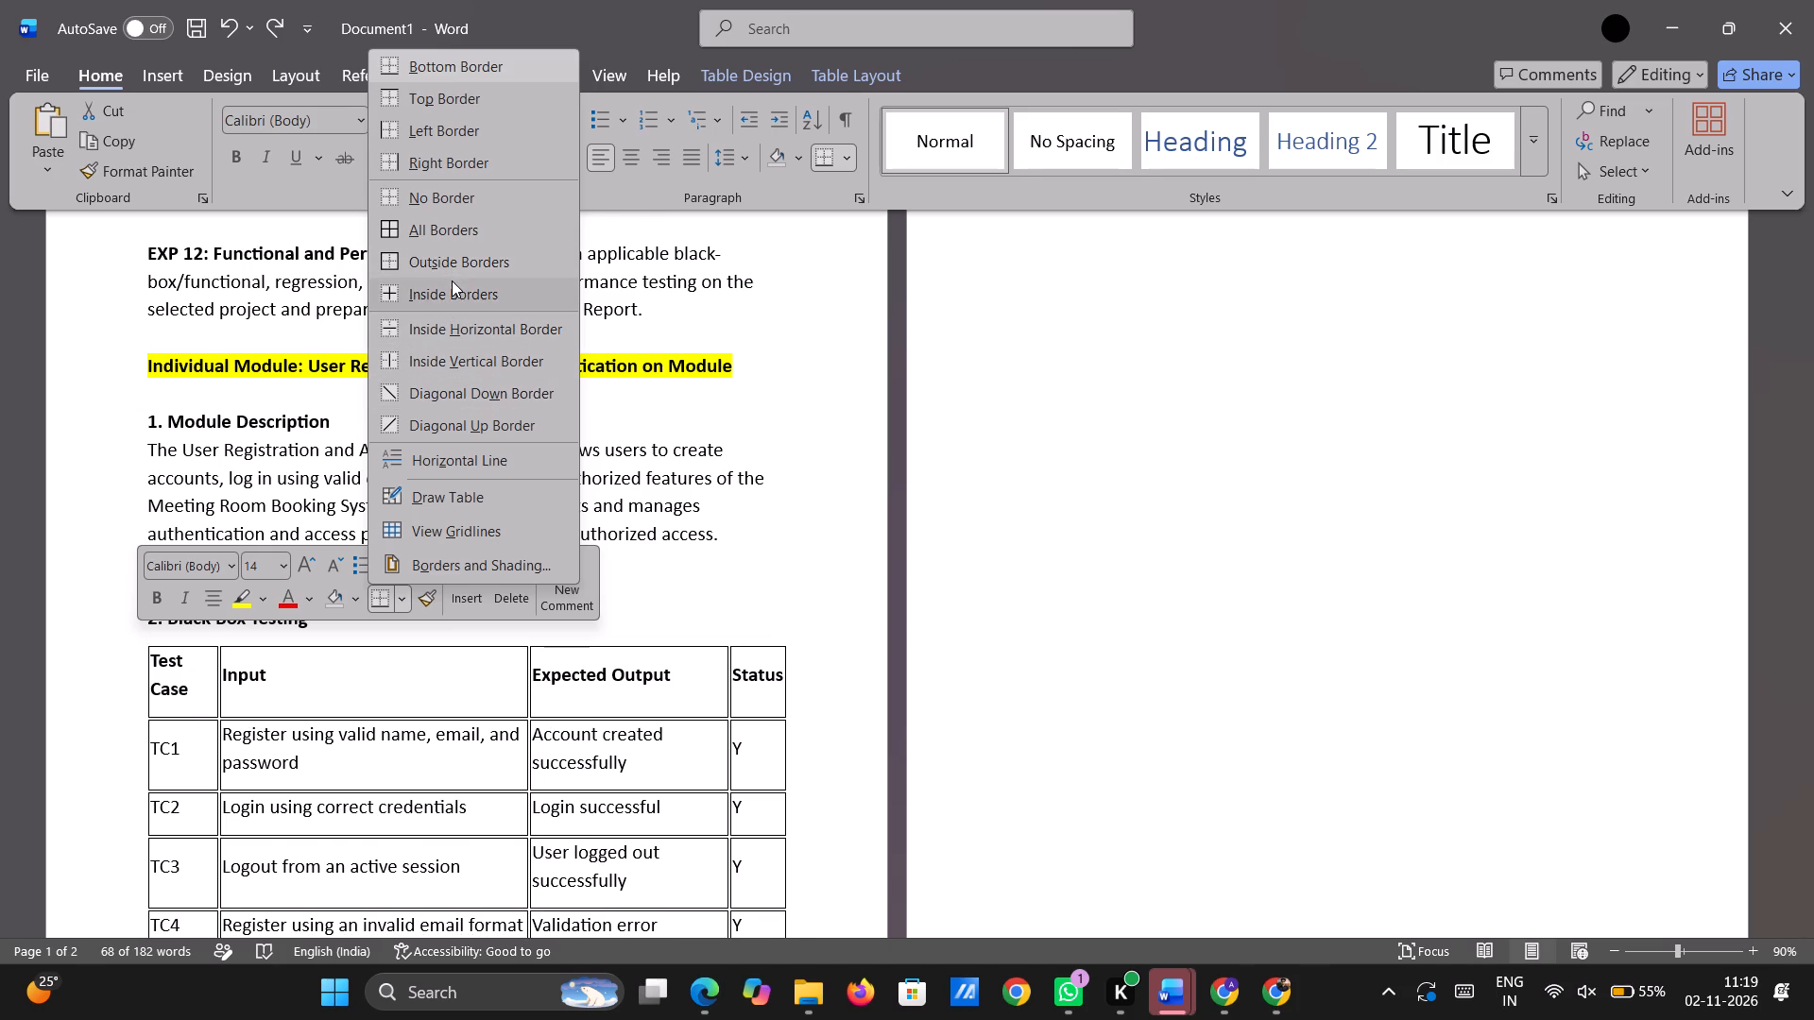
pyautogui.click(1112, 670)
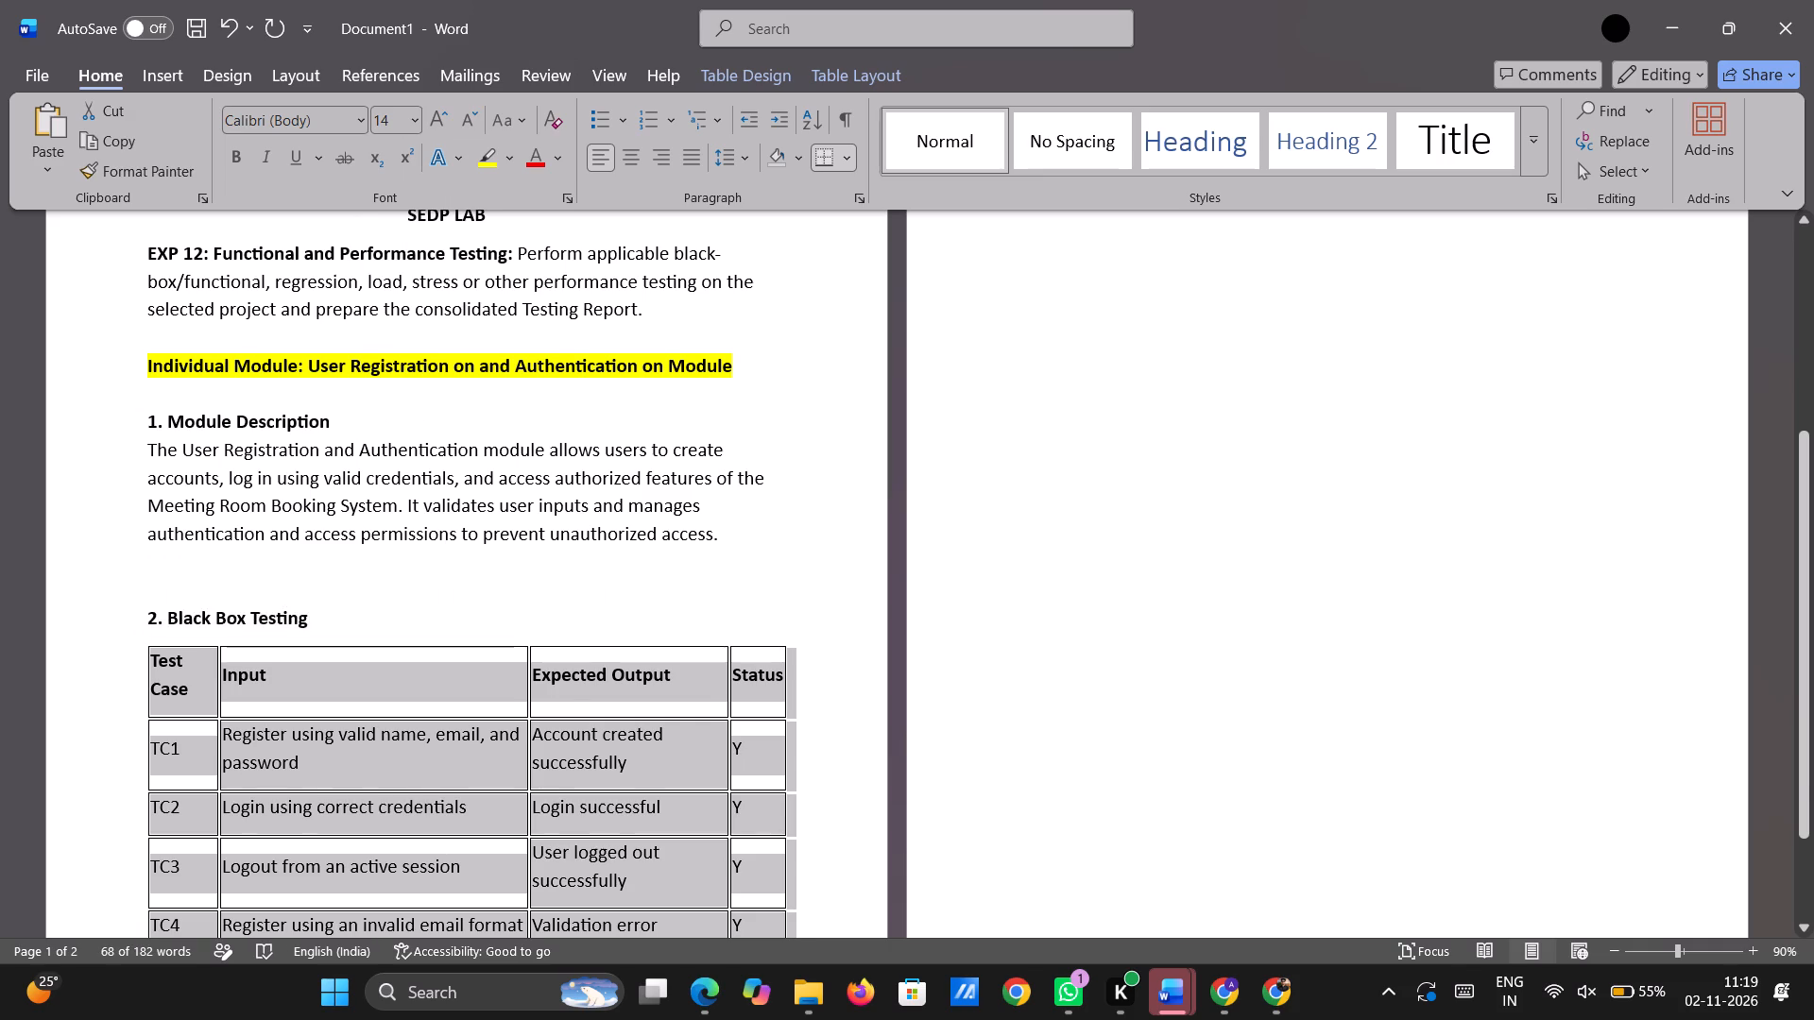
pyautogui.keyDown('ctrl'); pyautogui.scroll(-1, 667, 605); pyautogui.keyUp('ctrl')
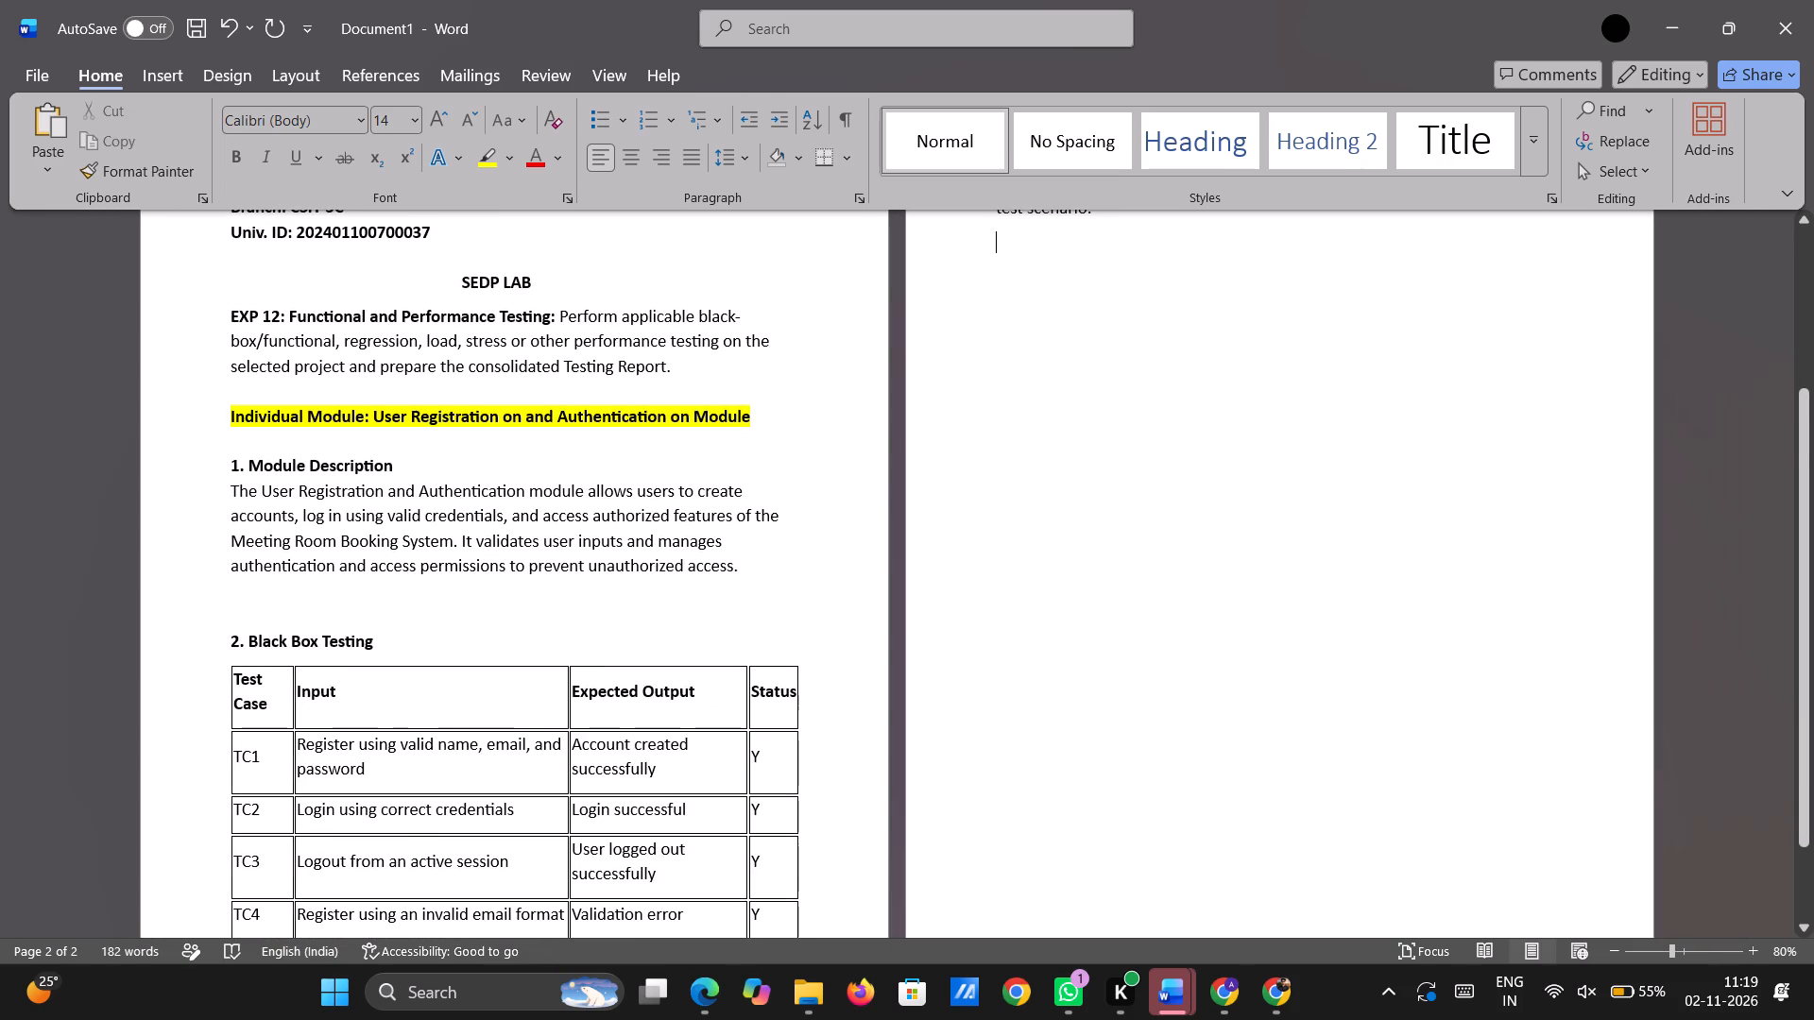
pyautogui.scroll(-2, 667, 605)
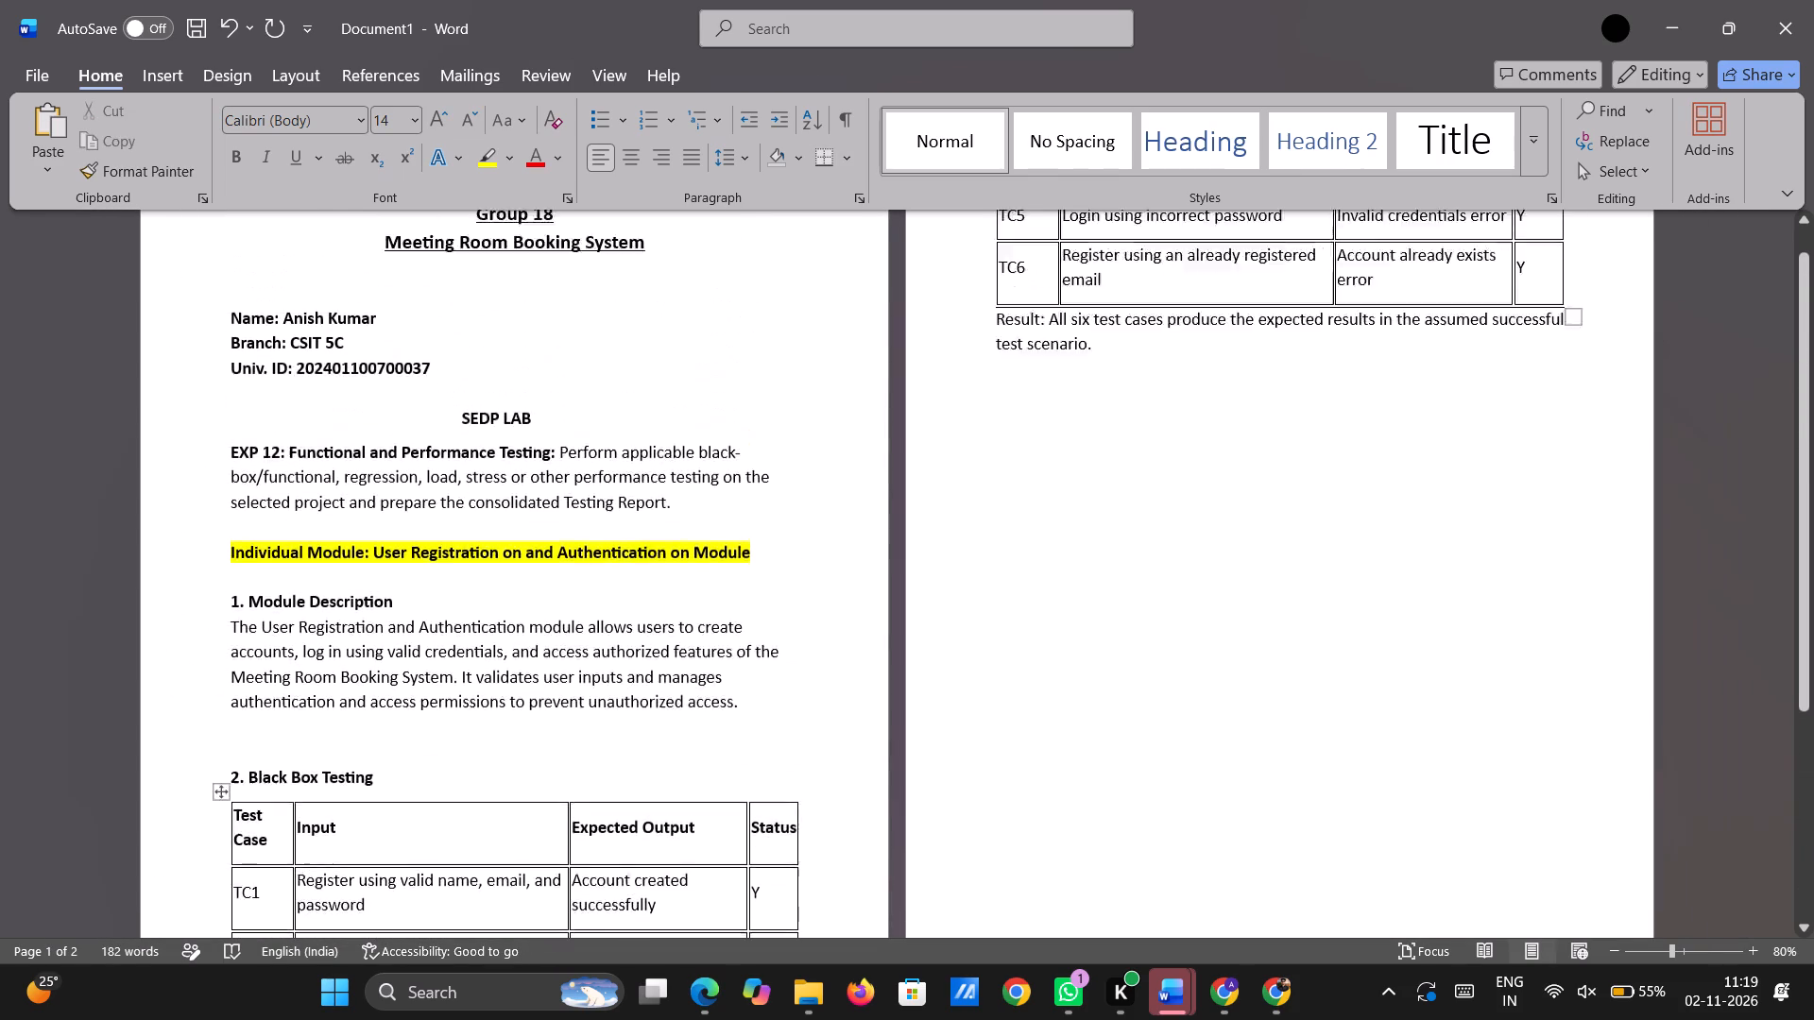
pyautogui.scroll(-2, 667, 605)
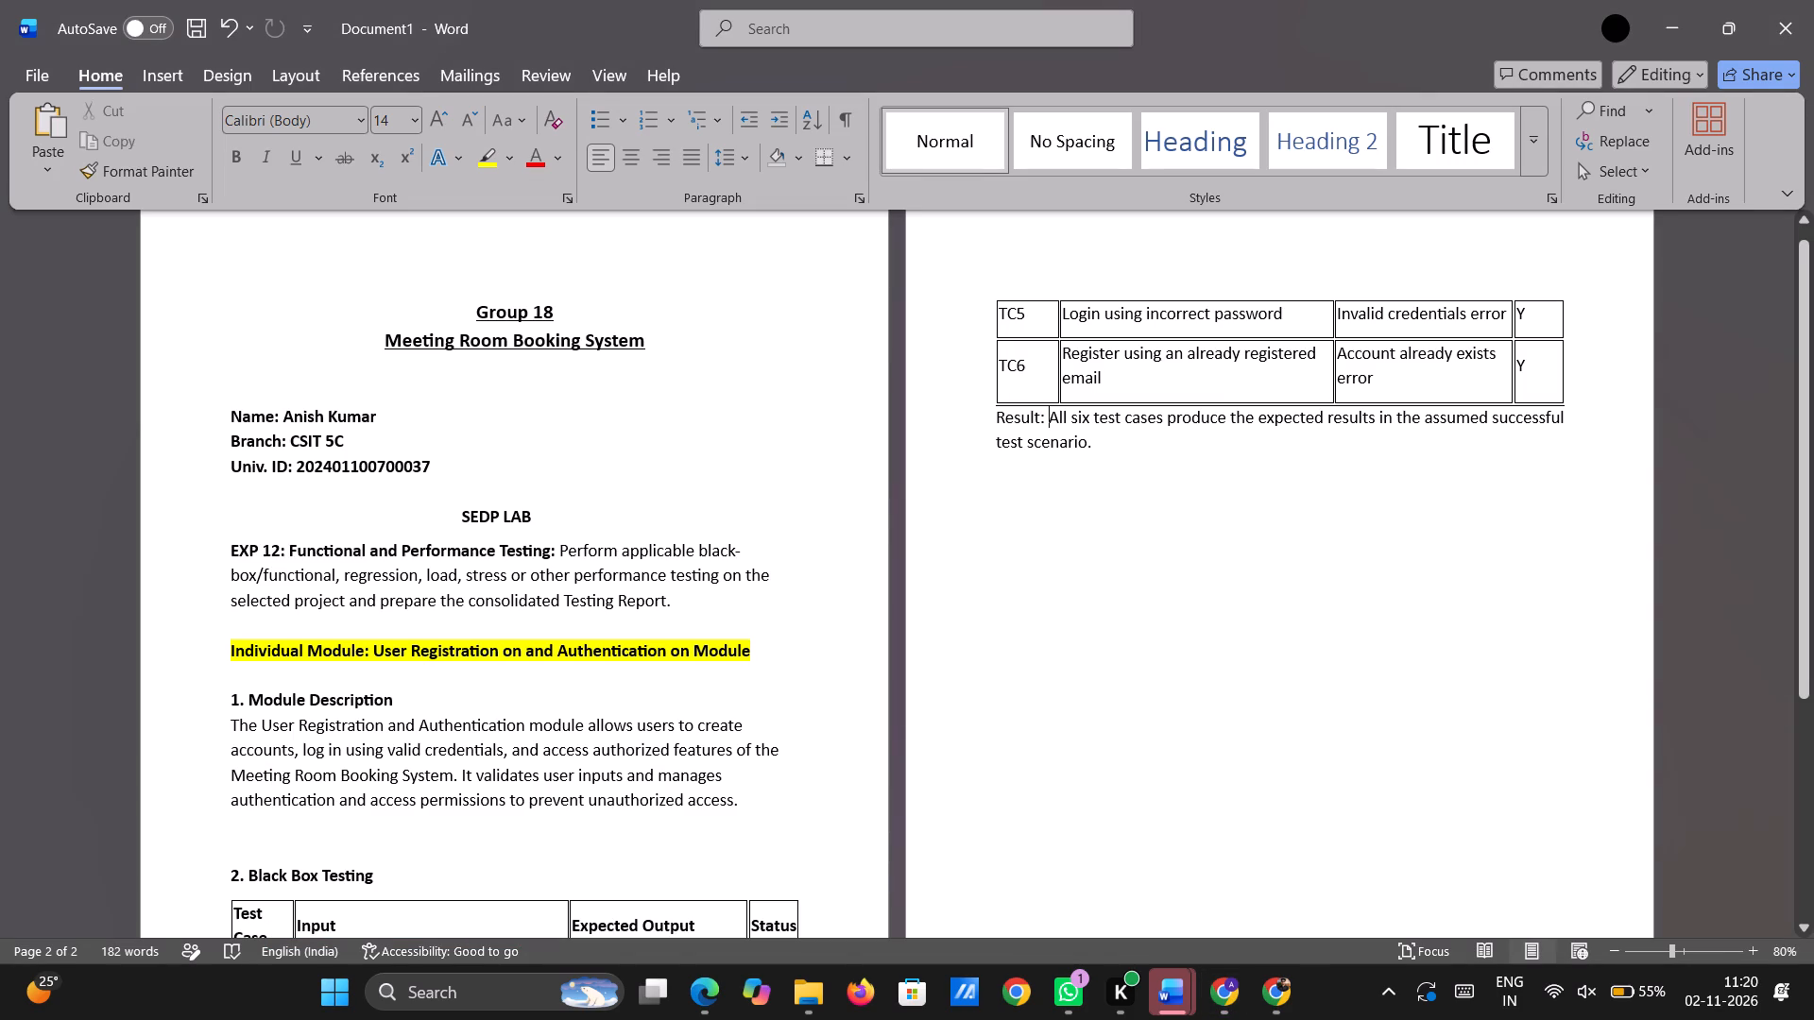
pyautogui.click(1047, 423)
pyautogui.moveTo(1047, 423); pyautogui.dragTo(979, 412)
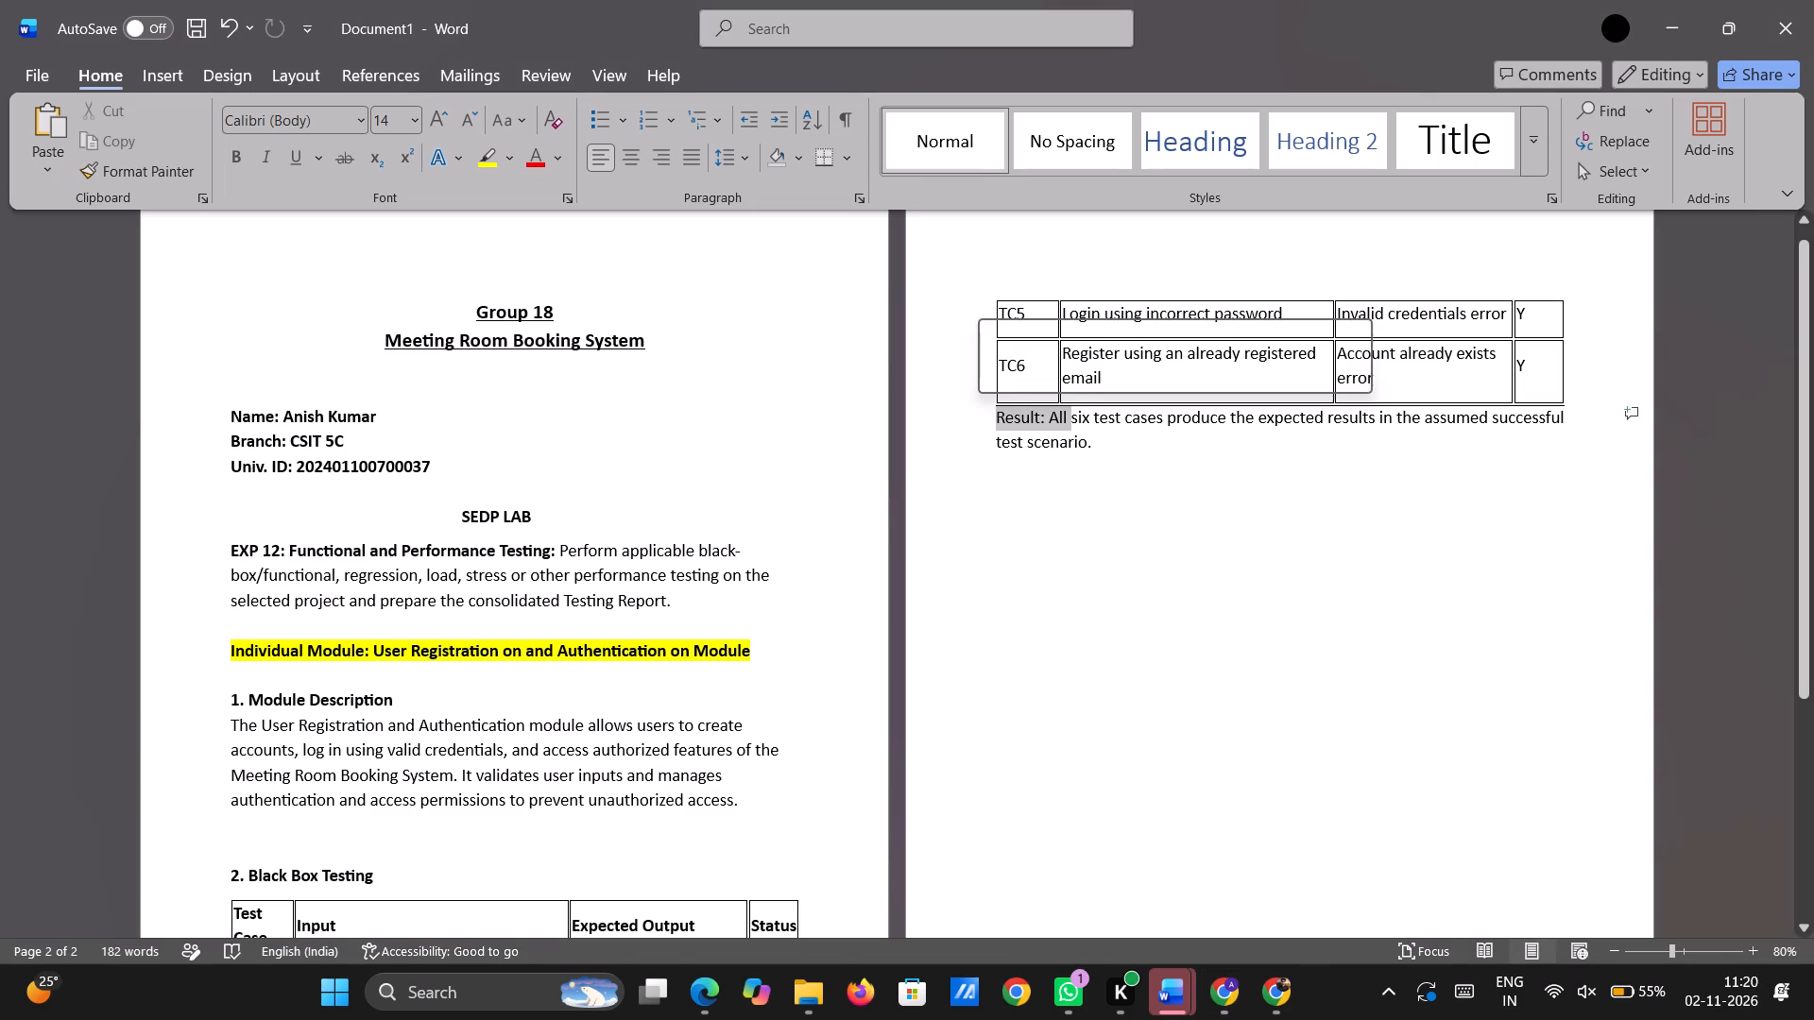
pyautogui.click(997, 370)
pyautogui.click(1070, 420)
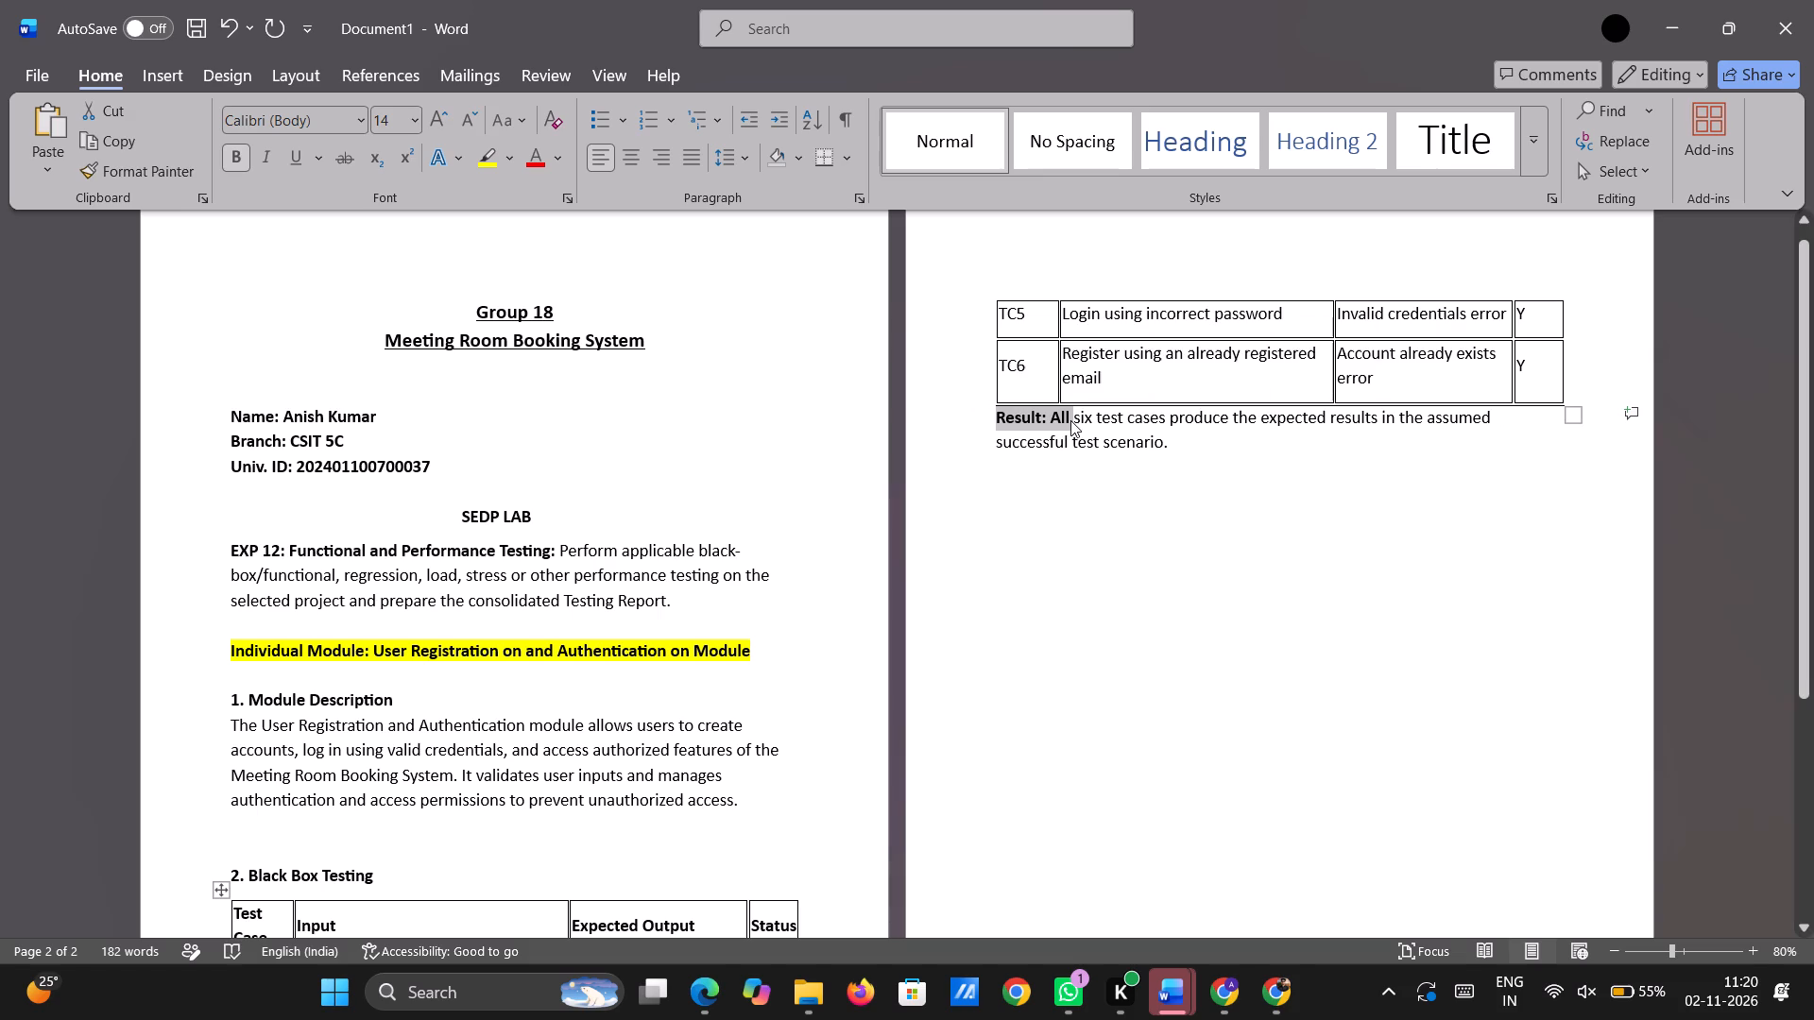
pyautogui.moveTo(1070, 420); pyautogui.dragTo(1052, 419)
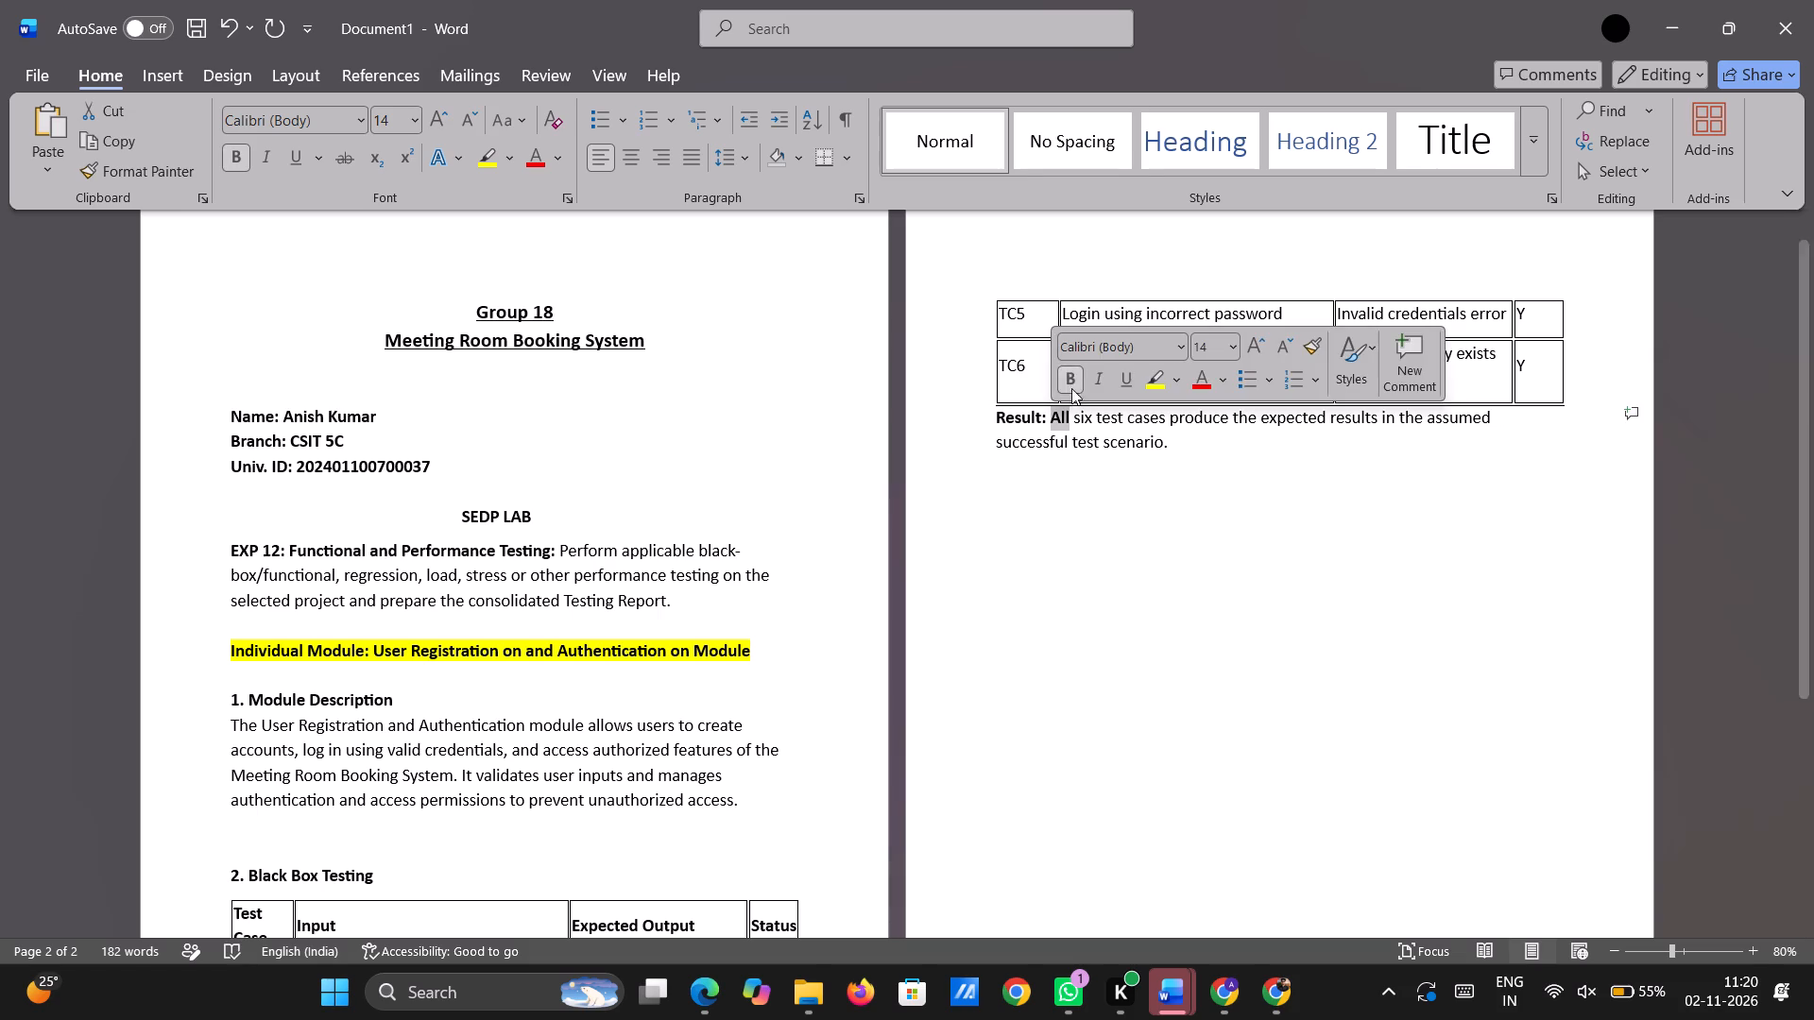
pyautogui.click(1070, 379)
pyautogui.click(1073, 468)
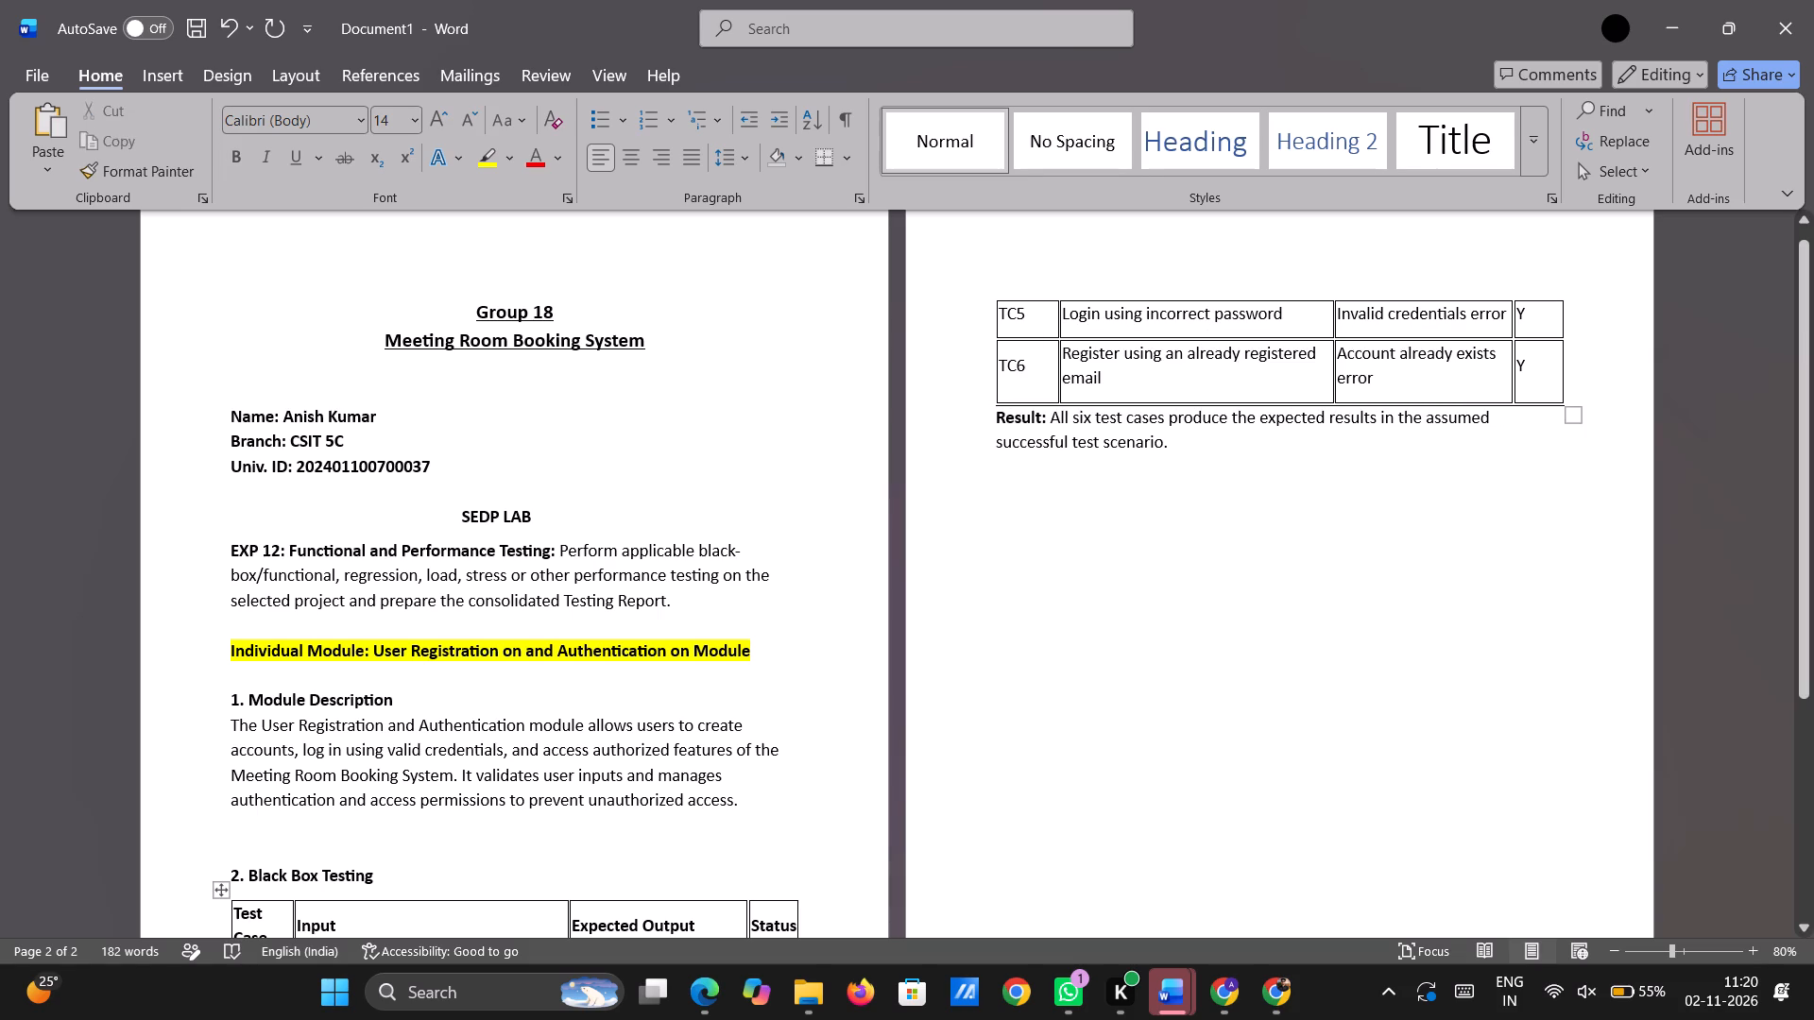
# Insert a line break before "Result:" to separate it from the Black Box Testing table.
pyautogui.click(994, 423)
pyautogui.hotkey('shift', 'Return')
# Add two line breaks after the Black Box Testing result and paste the copied Load Testing, Stress Testing and Result sections.
pyautogui.click(1201, 476)
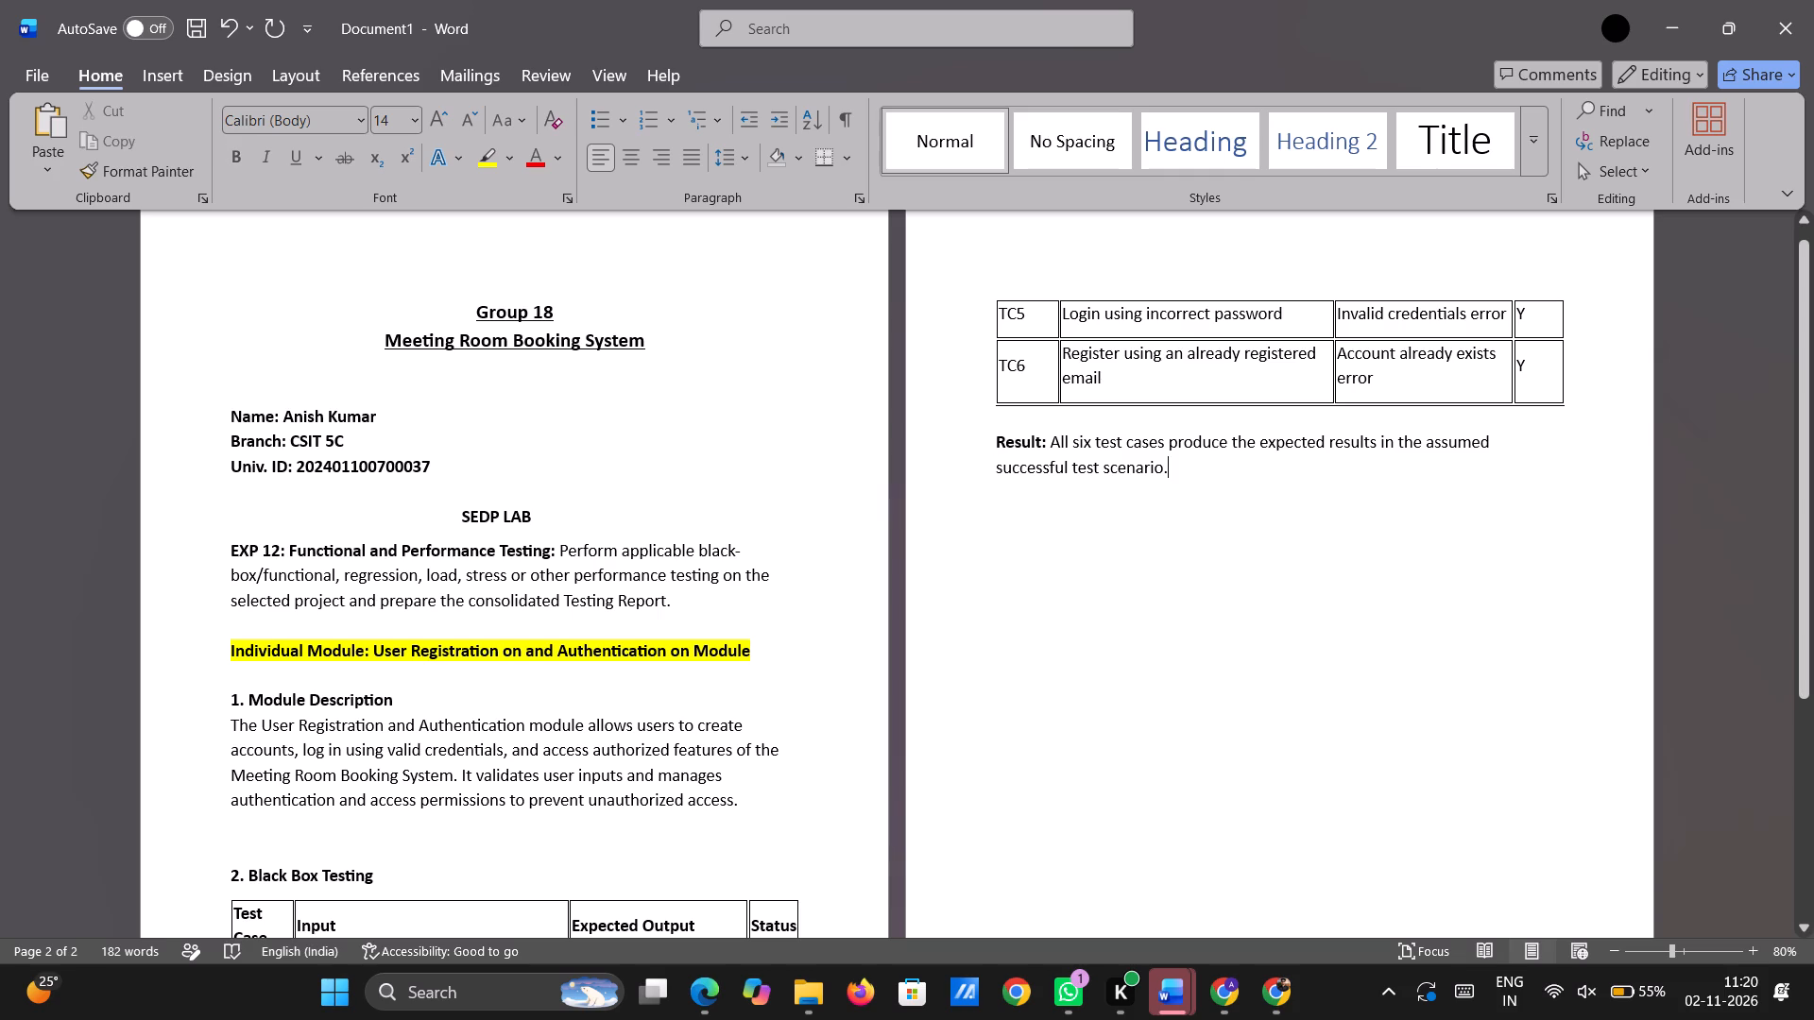
pyautogui.hotkey('shift', 'Return')
pyautogui.hotkey('shift', 'Return')
pyautogui.hotkey('ctrl', 'v')
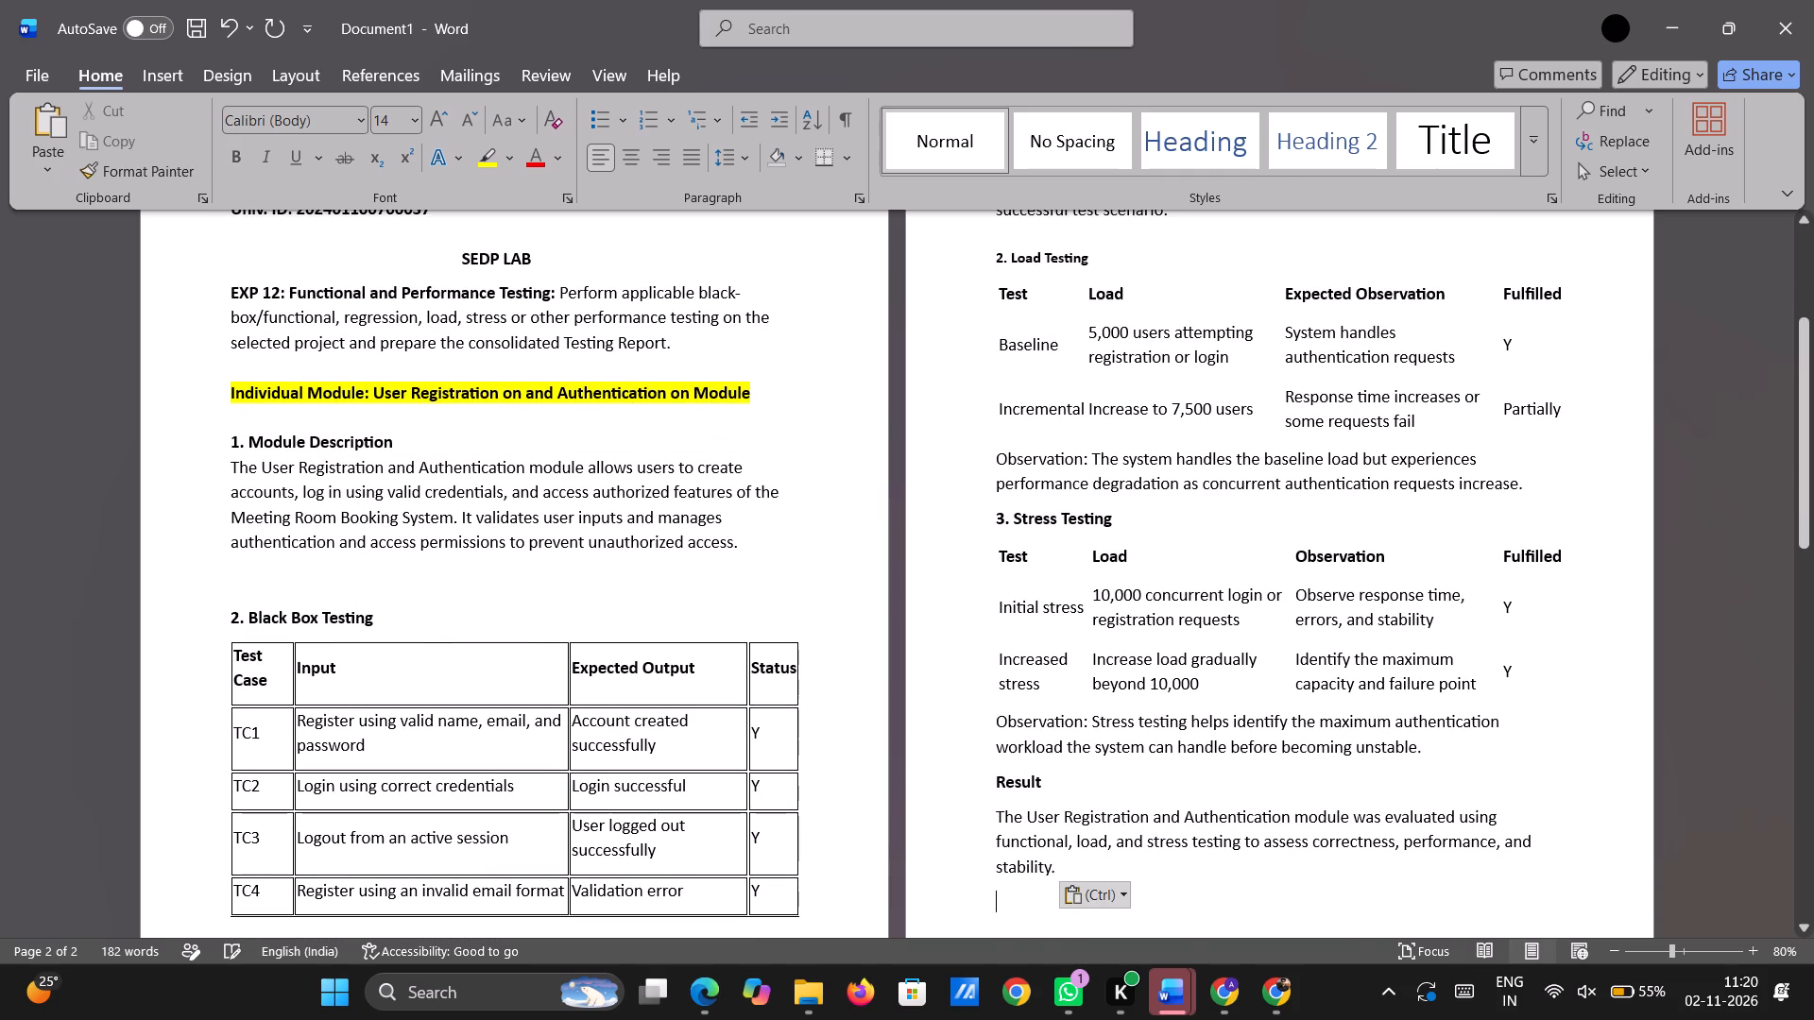
# Renumber the Load Testing heading as 3 and the Stress Testing heading as 4.
pyautogui.click(1003, 258)
pyautogui.press('BackSpace')
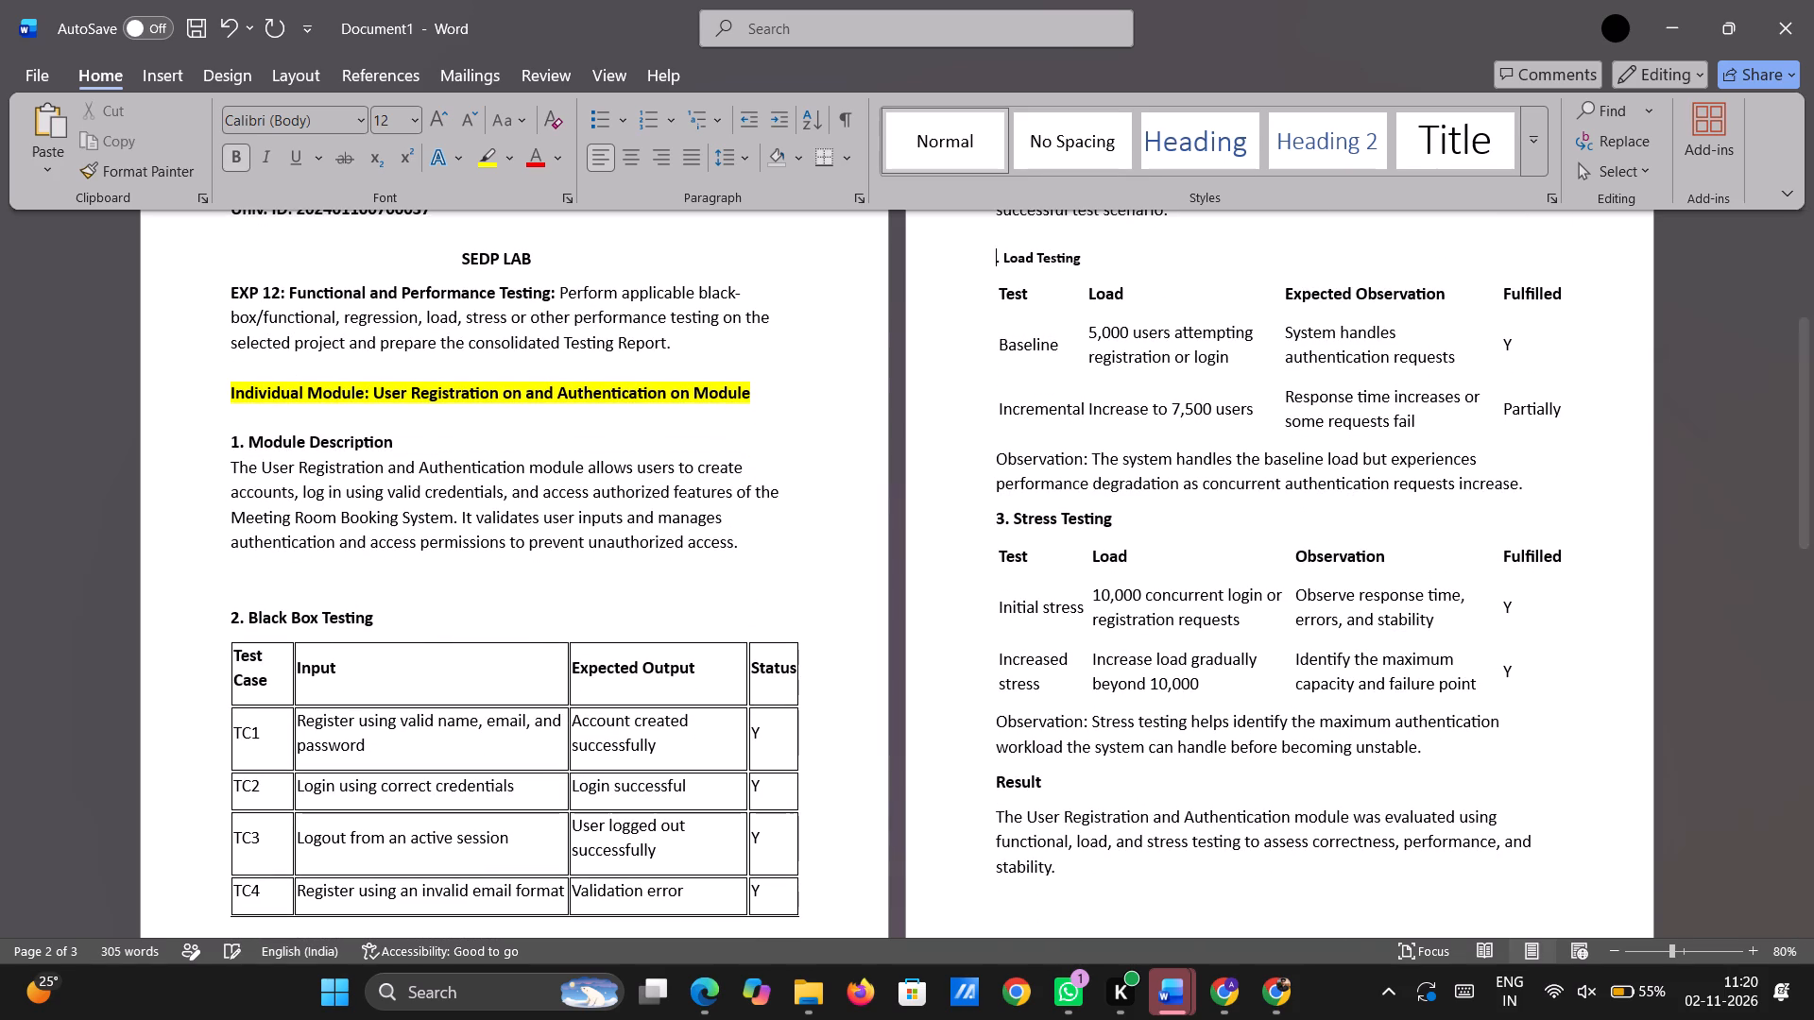
pyautogui.press('3')
pyautogui.click(1001, 519)
pyautogui.press('BackSpace')
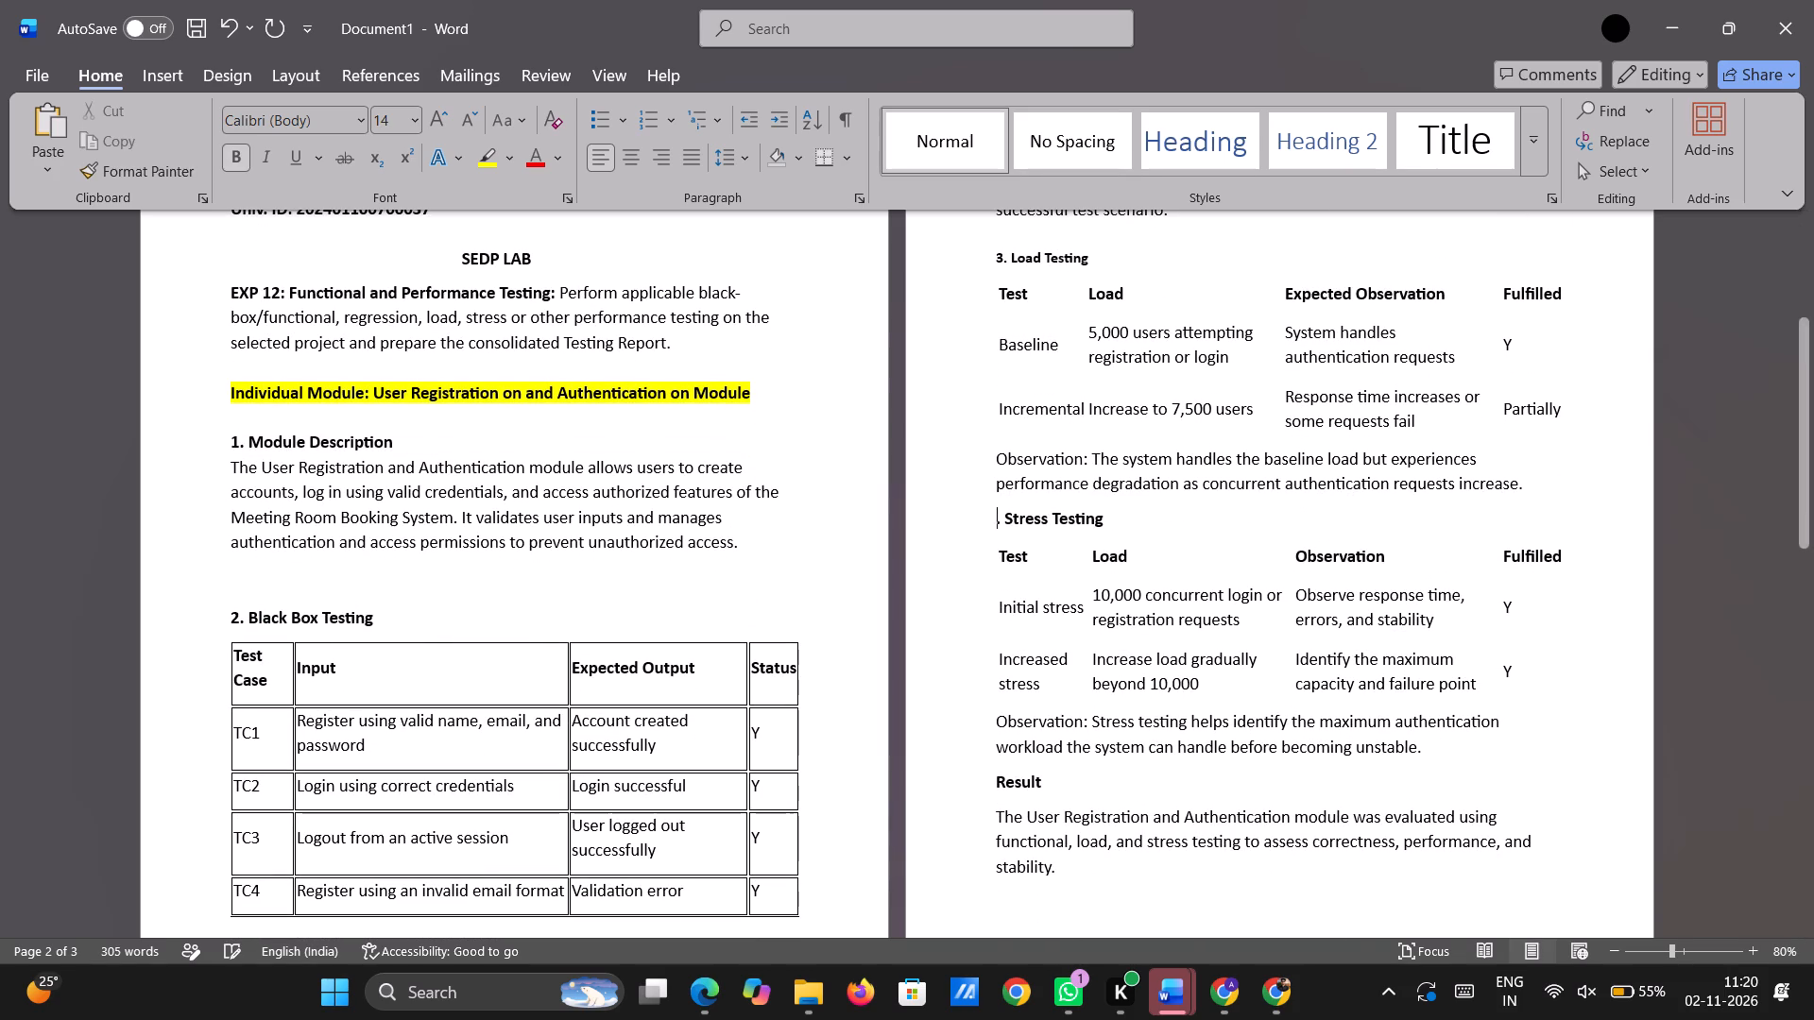
pyautogui.press('4')
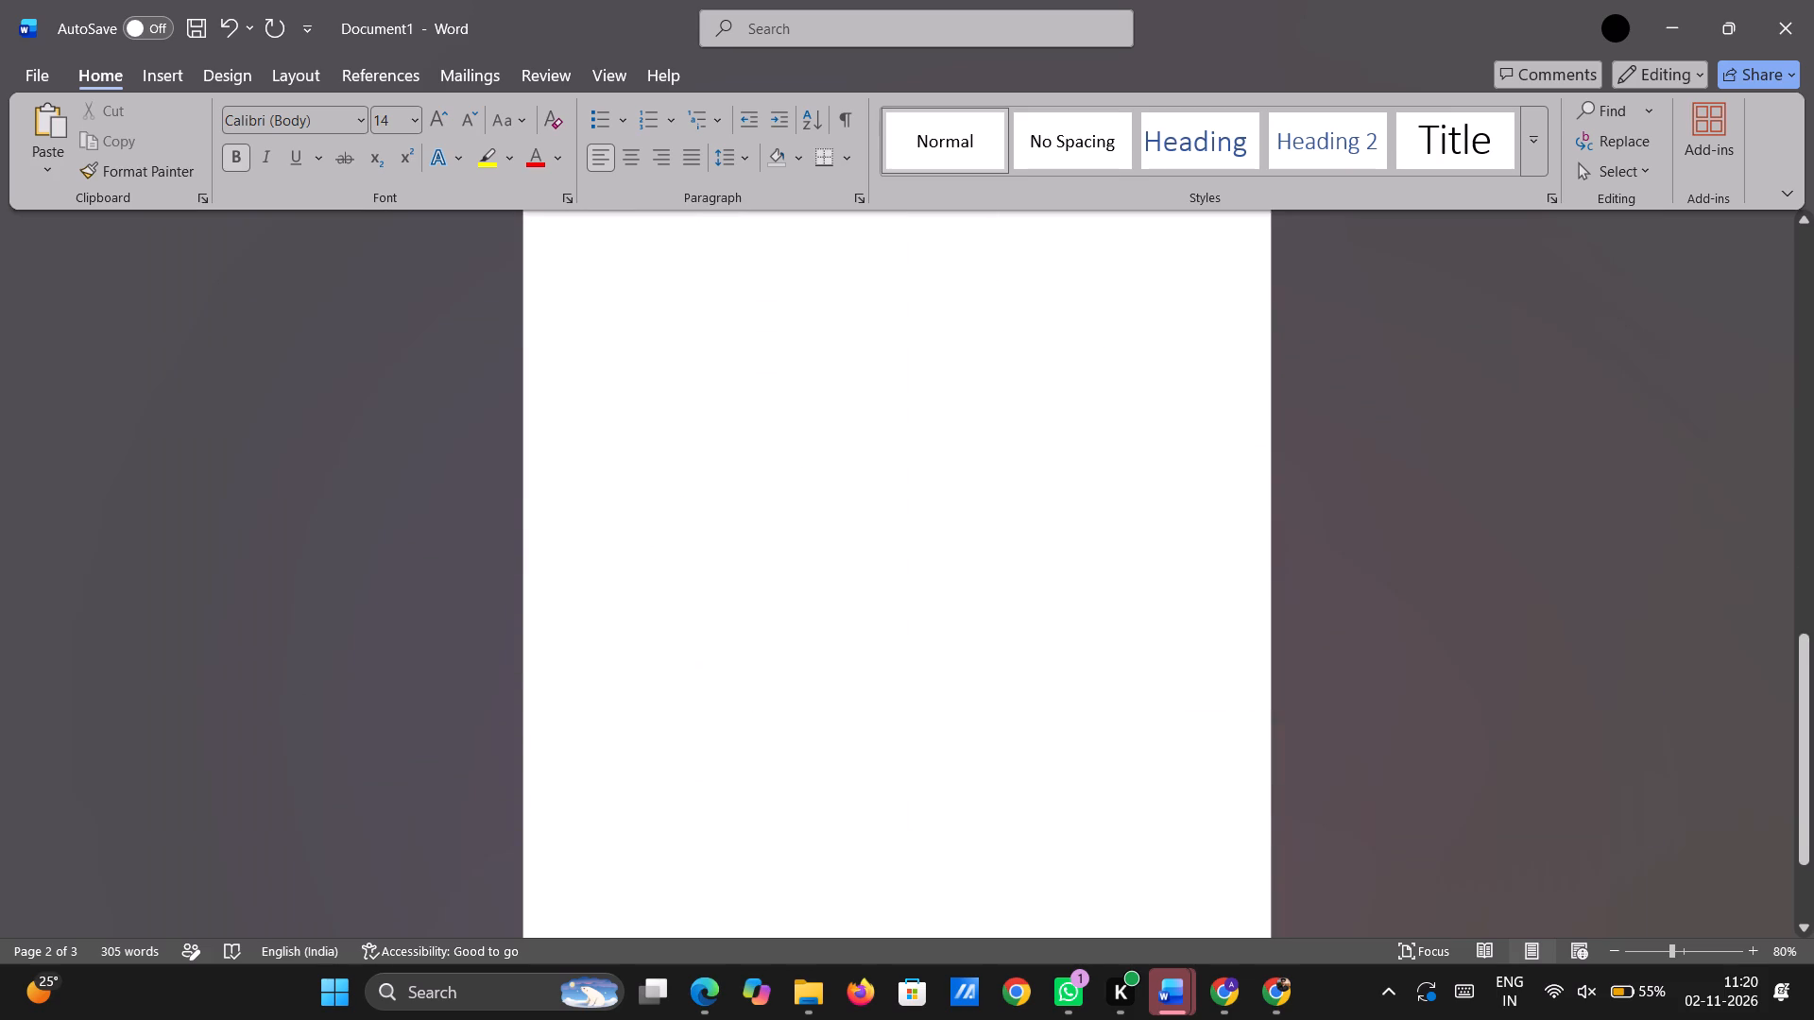
# Delete the empty paragraph that creates a blank third page at the end of the document.
pyautogui.click(952, 780)
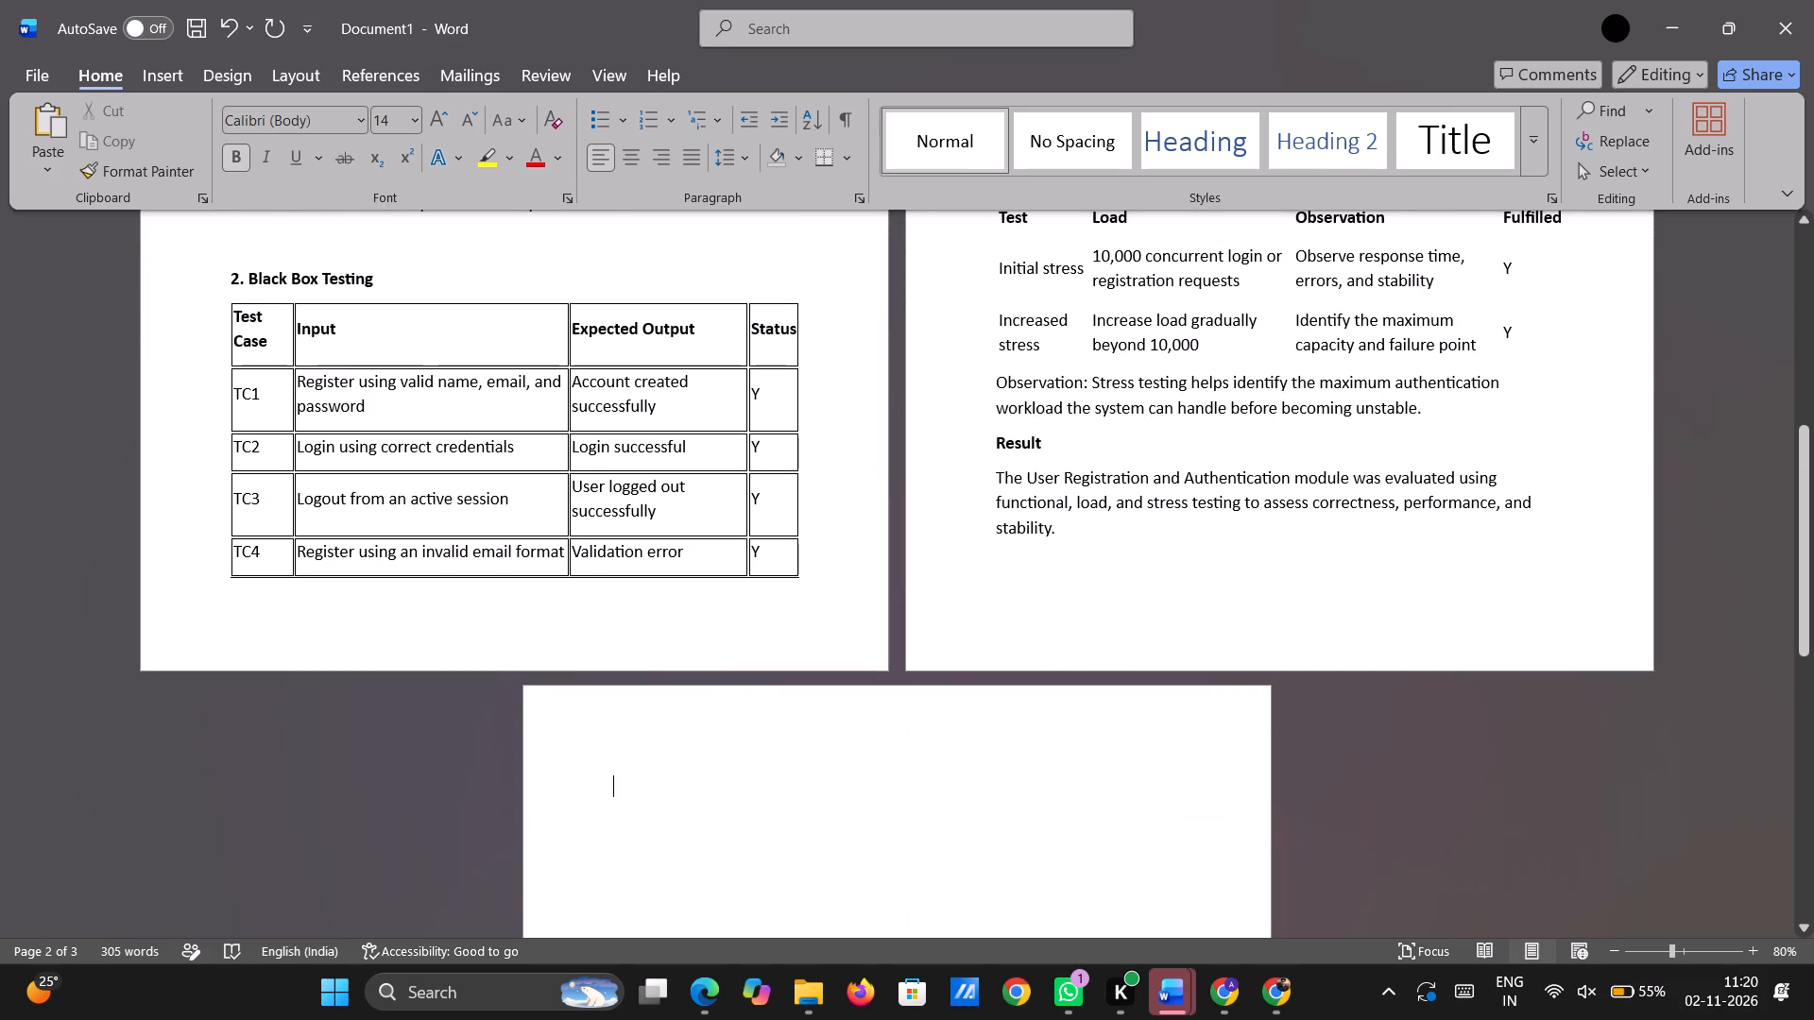
pyautogui.press('BackSpace')
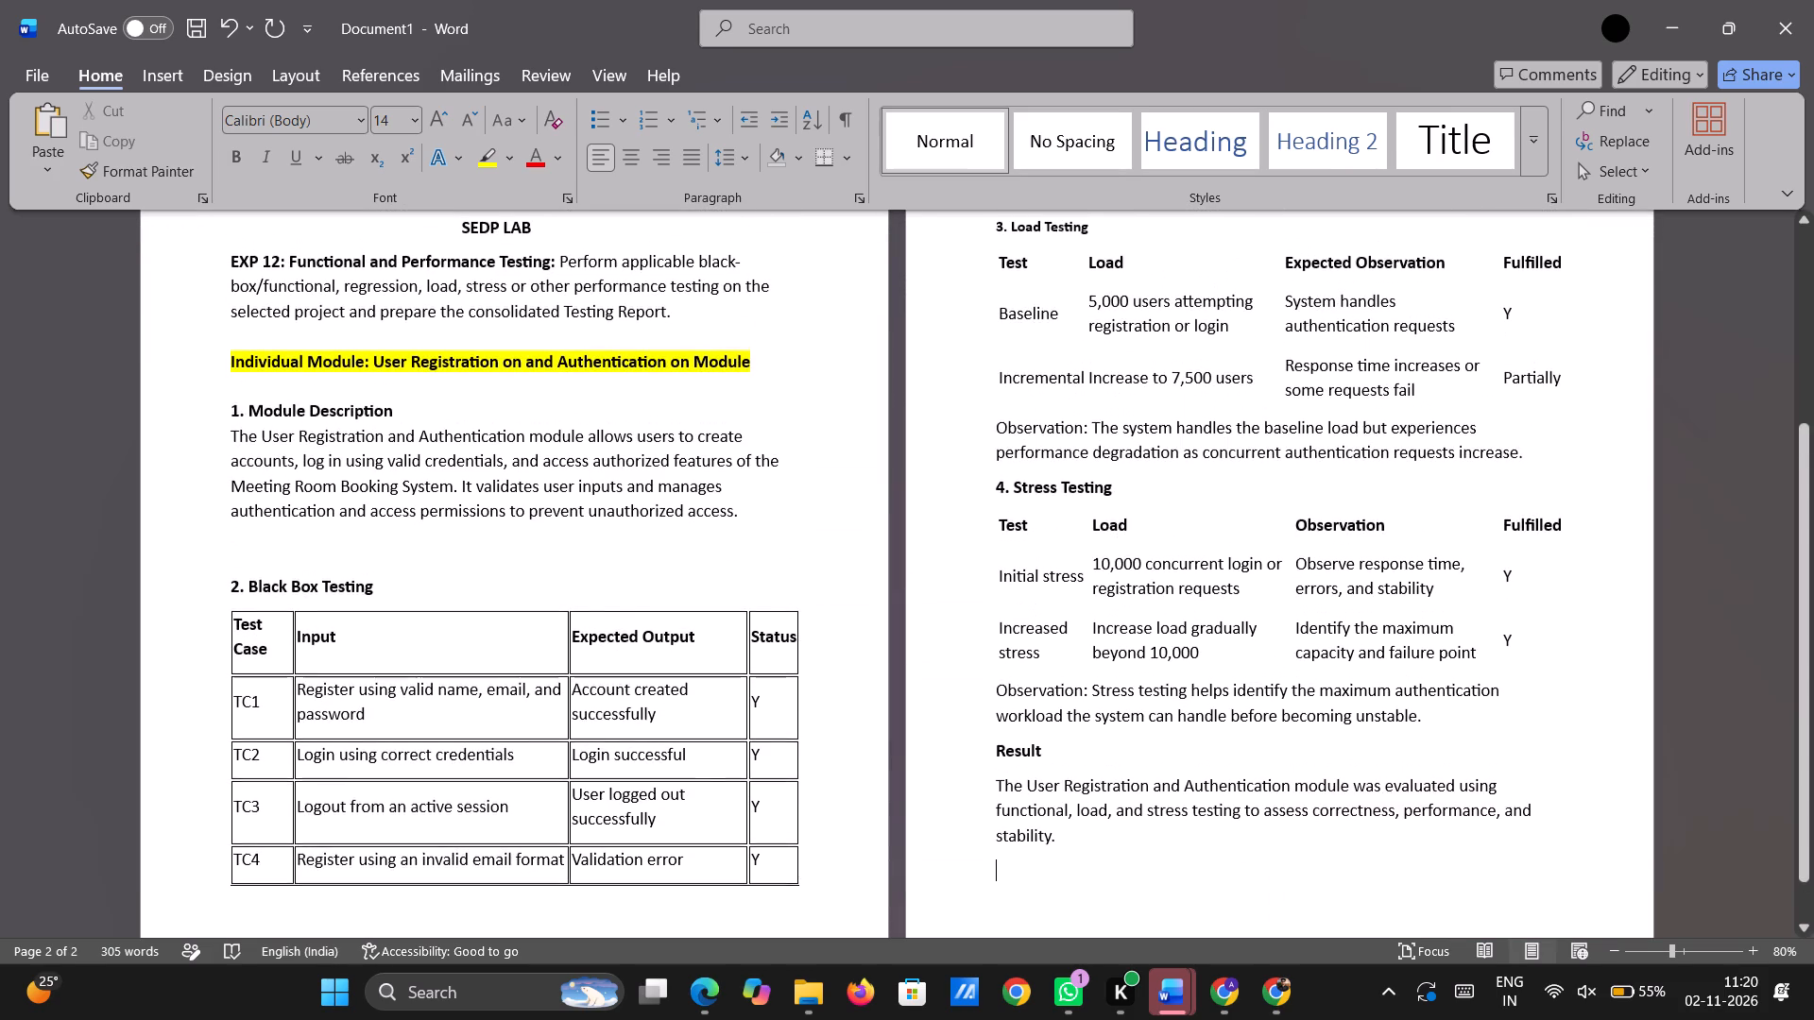
# Set the font size of the "3. Load Testing" heading to 14.
pyautogui.click(1099, 374)
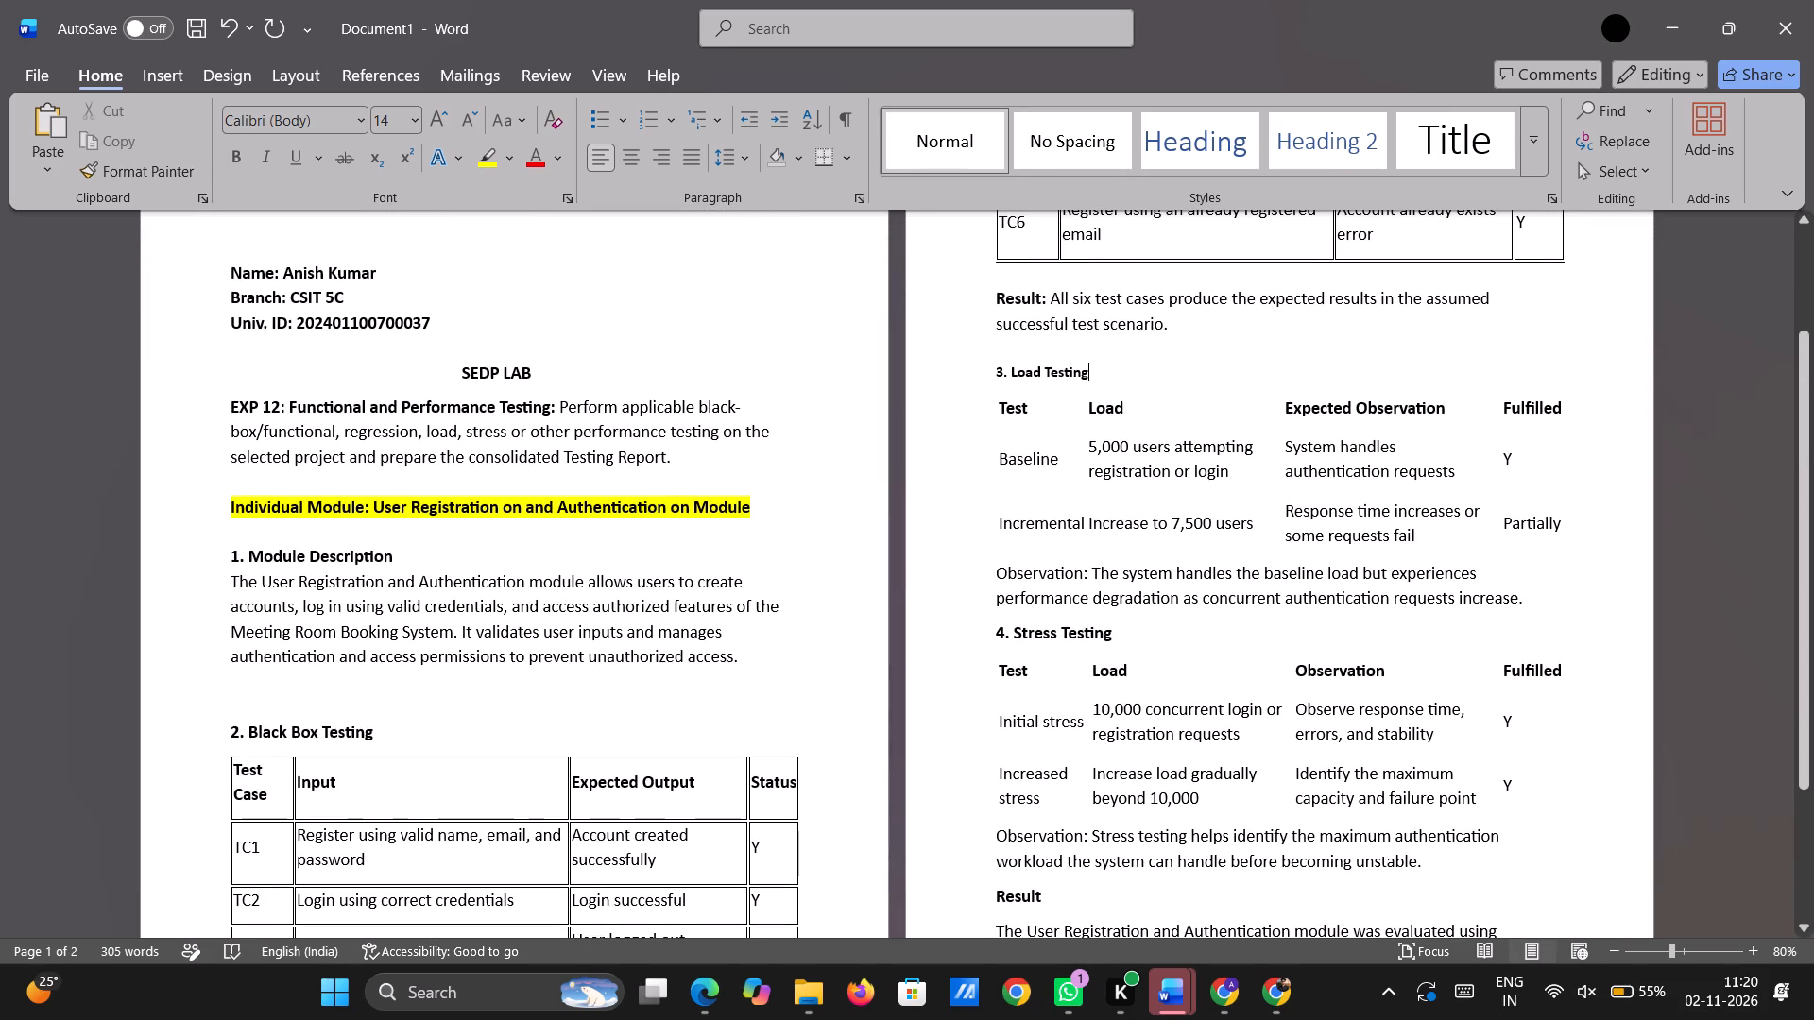
pyautogui.moveTo(1096, 373); pyautogui.dragTo(995, 366)
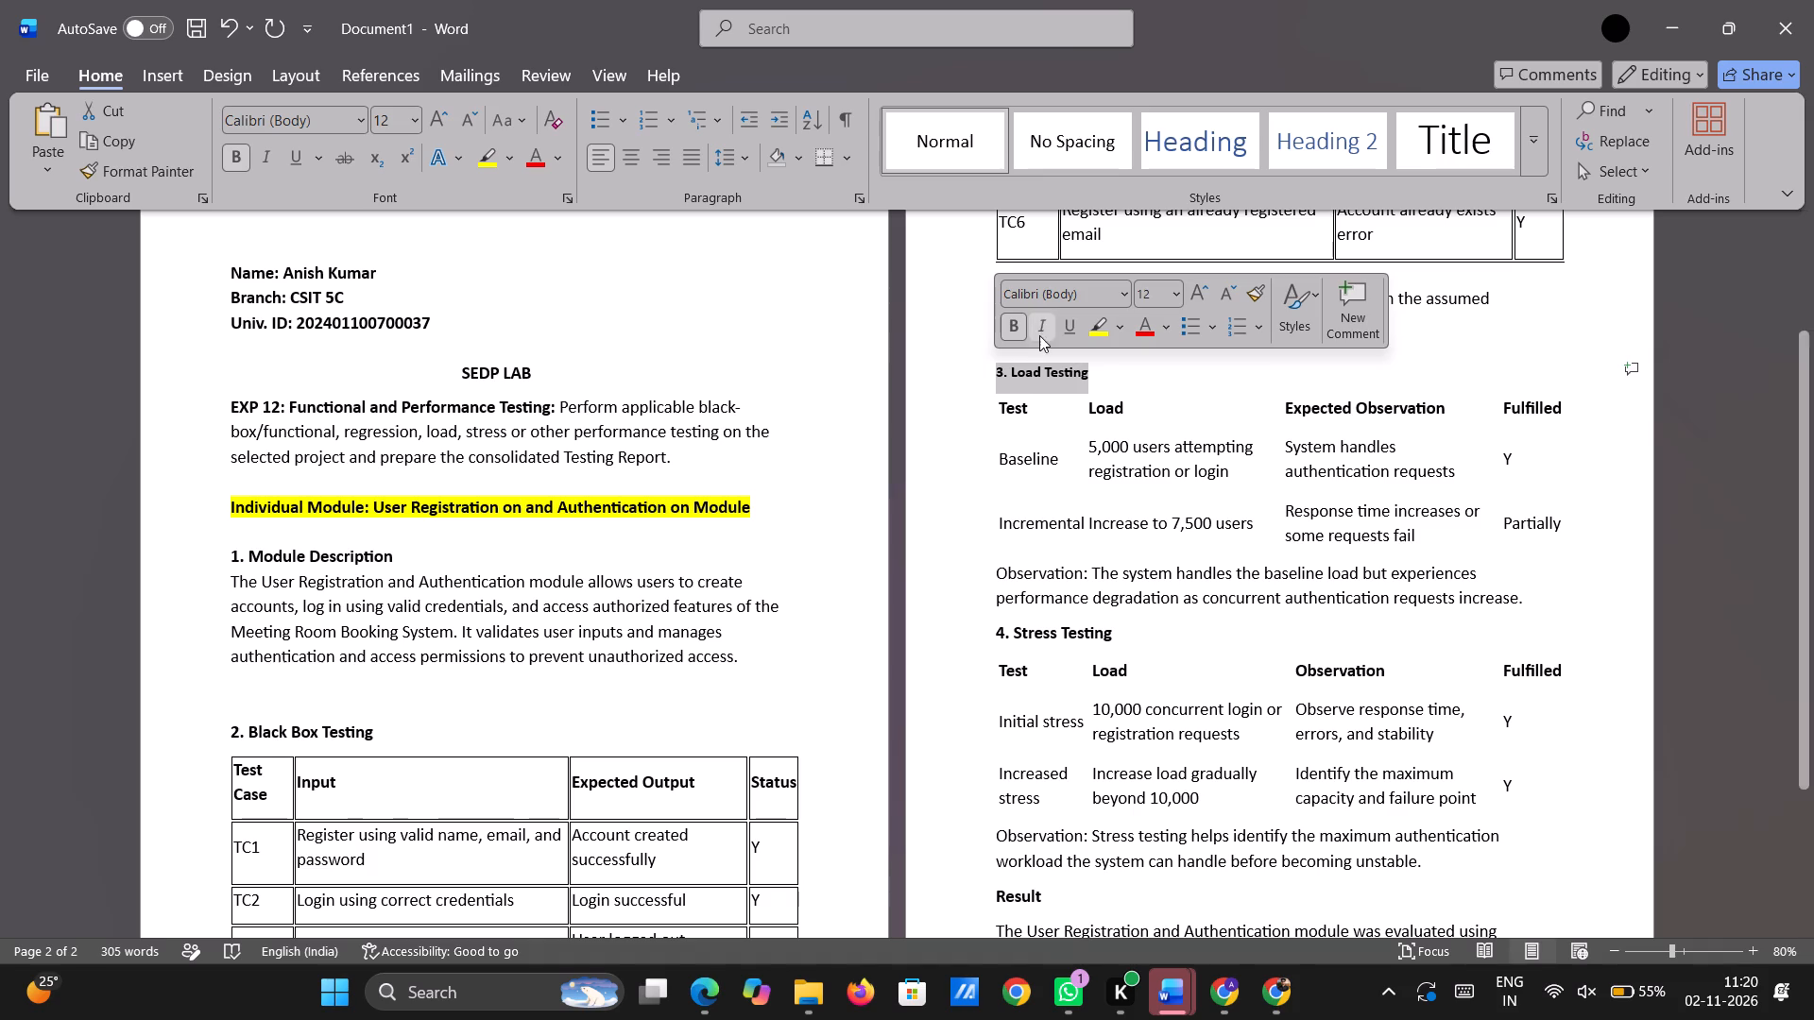
pyautogui.click(1154, 290)
pyautogui.press('BackSpace')
pyautogui.write('14')
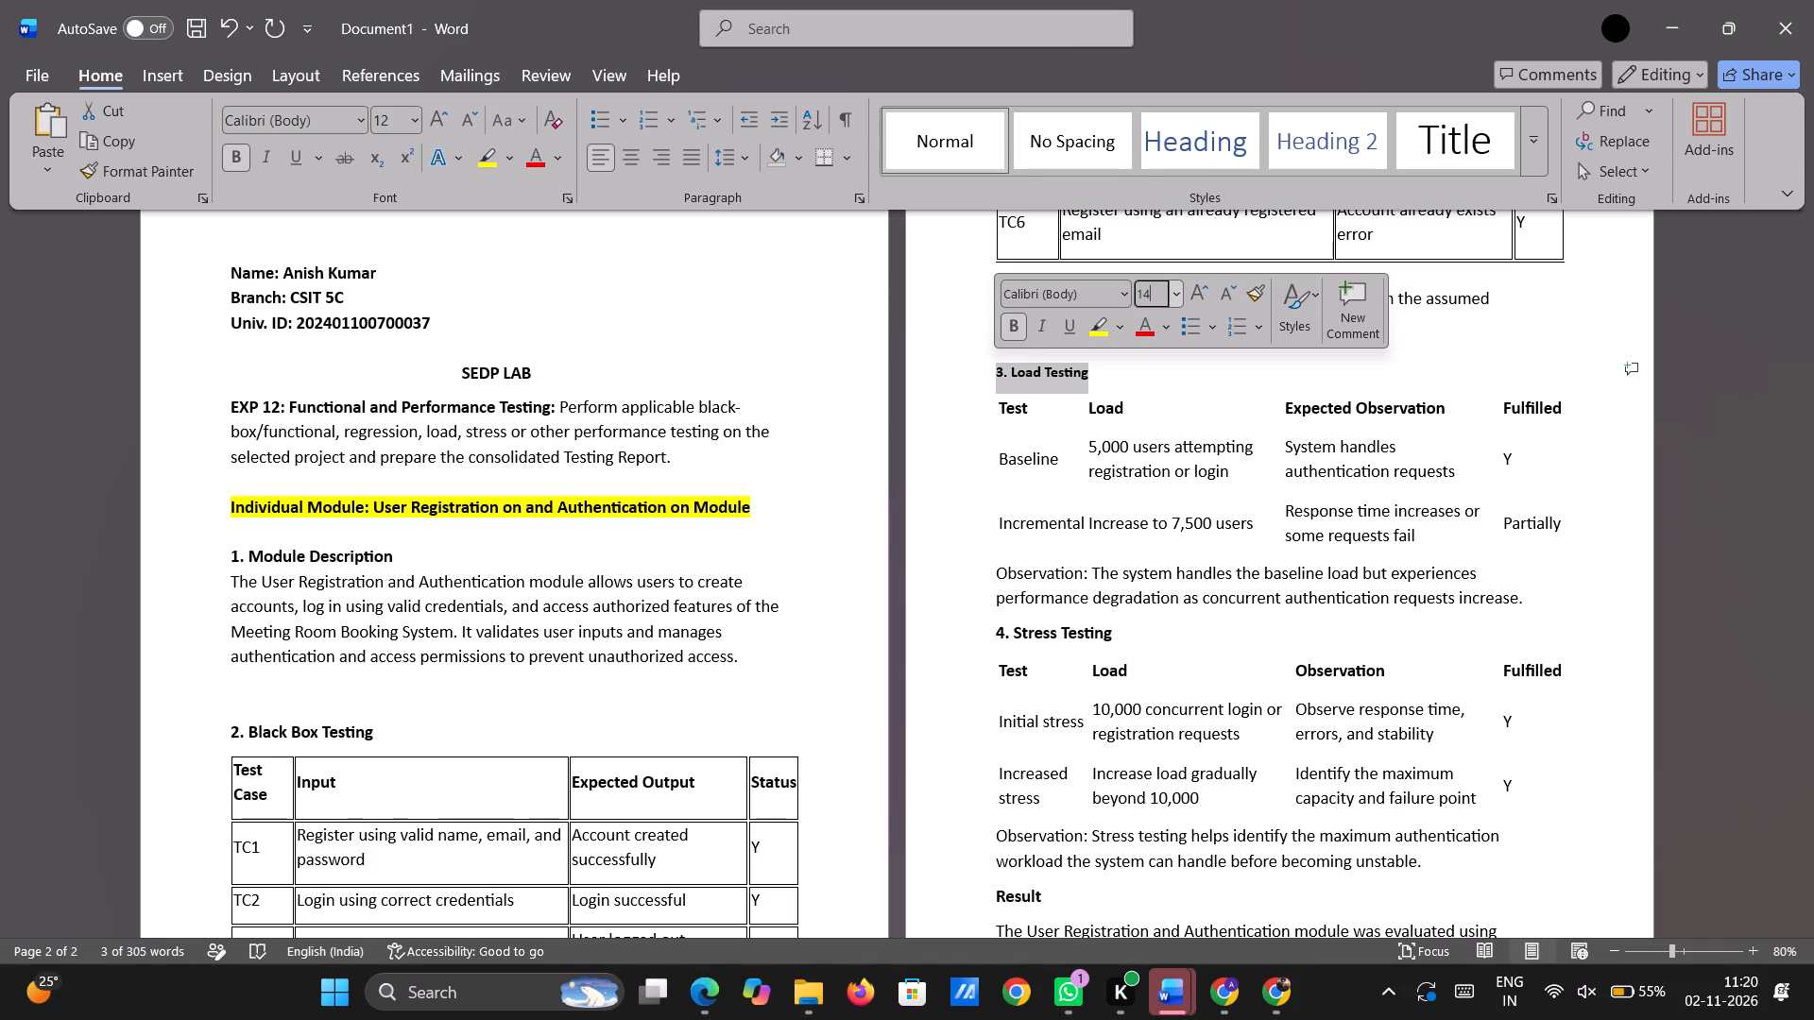
pyautogui.click(1116, 665)
pyautogui.click(1164, 541)
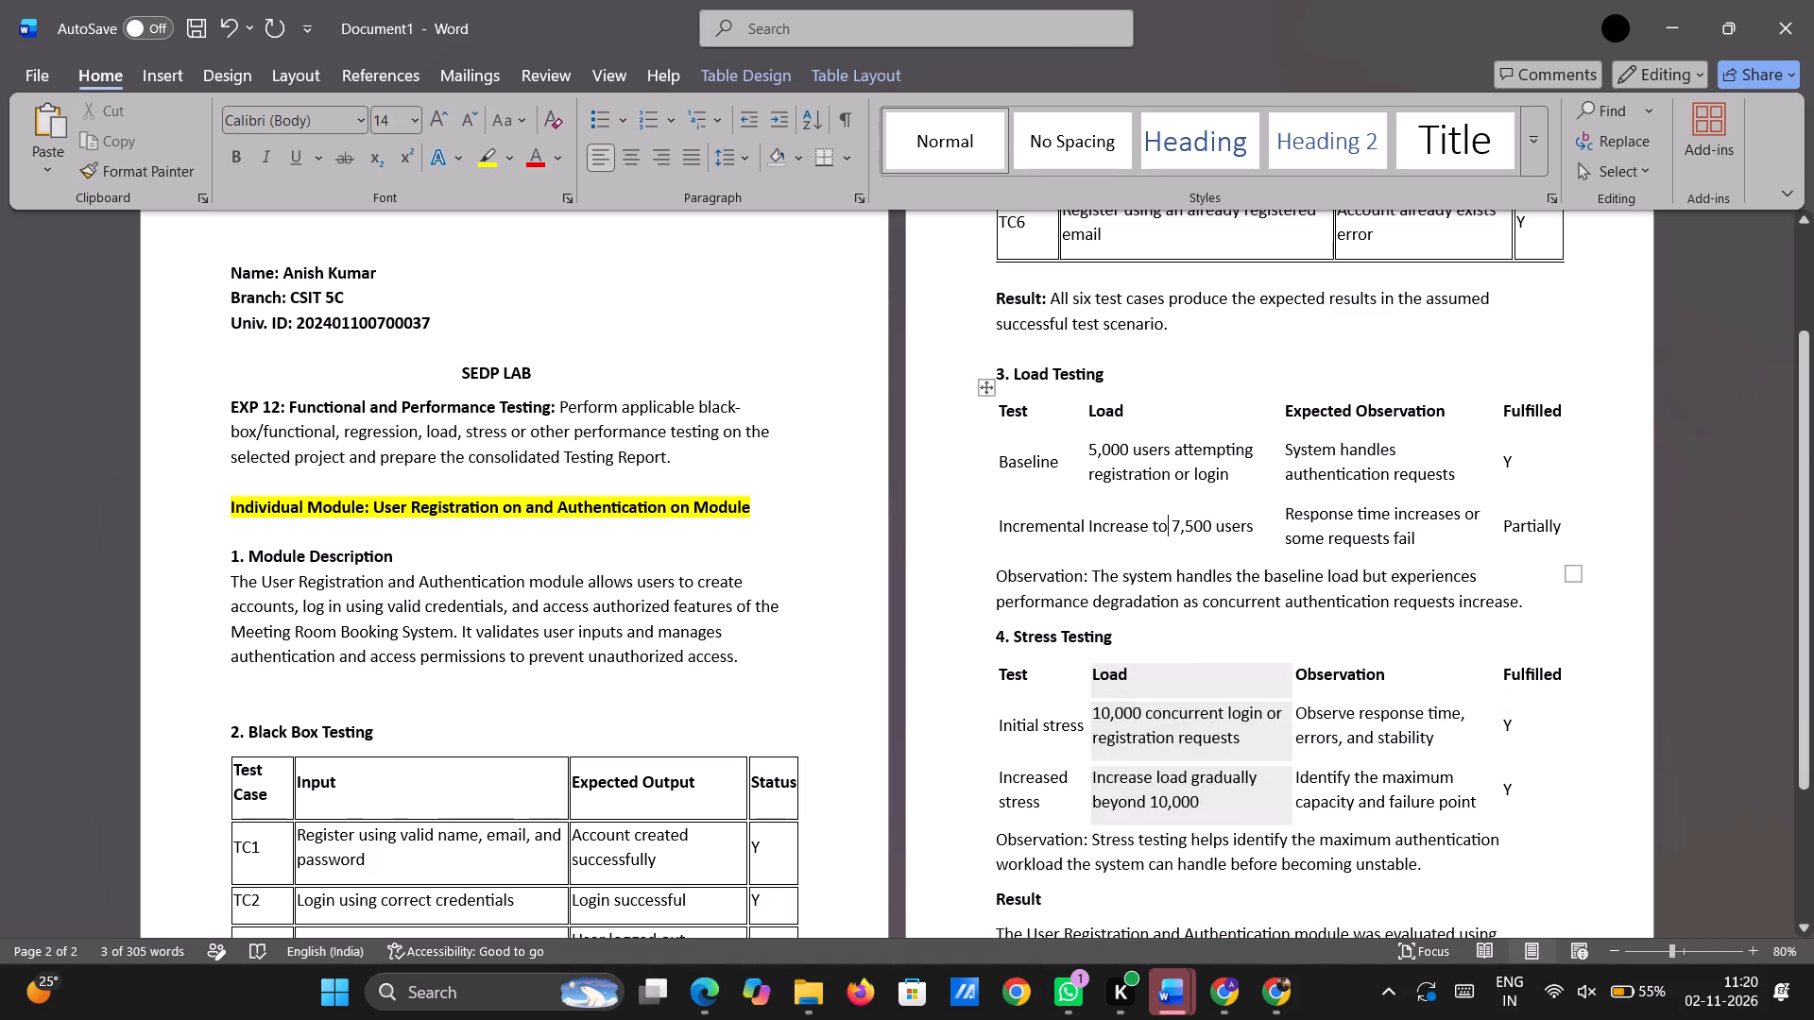
# Apply inside borders to the whole Stress Testing table.
pyautogui.scroll(-2, 1164, 541)
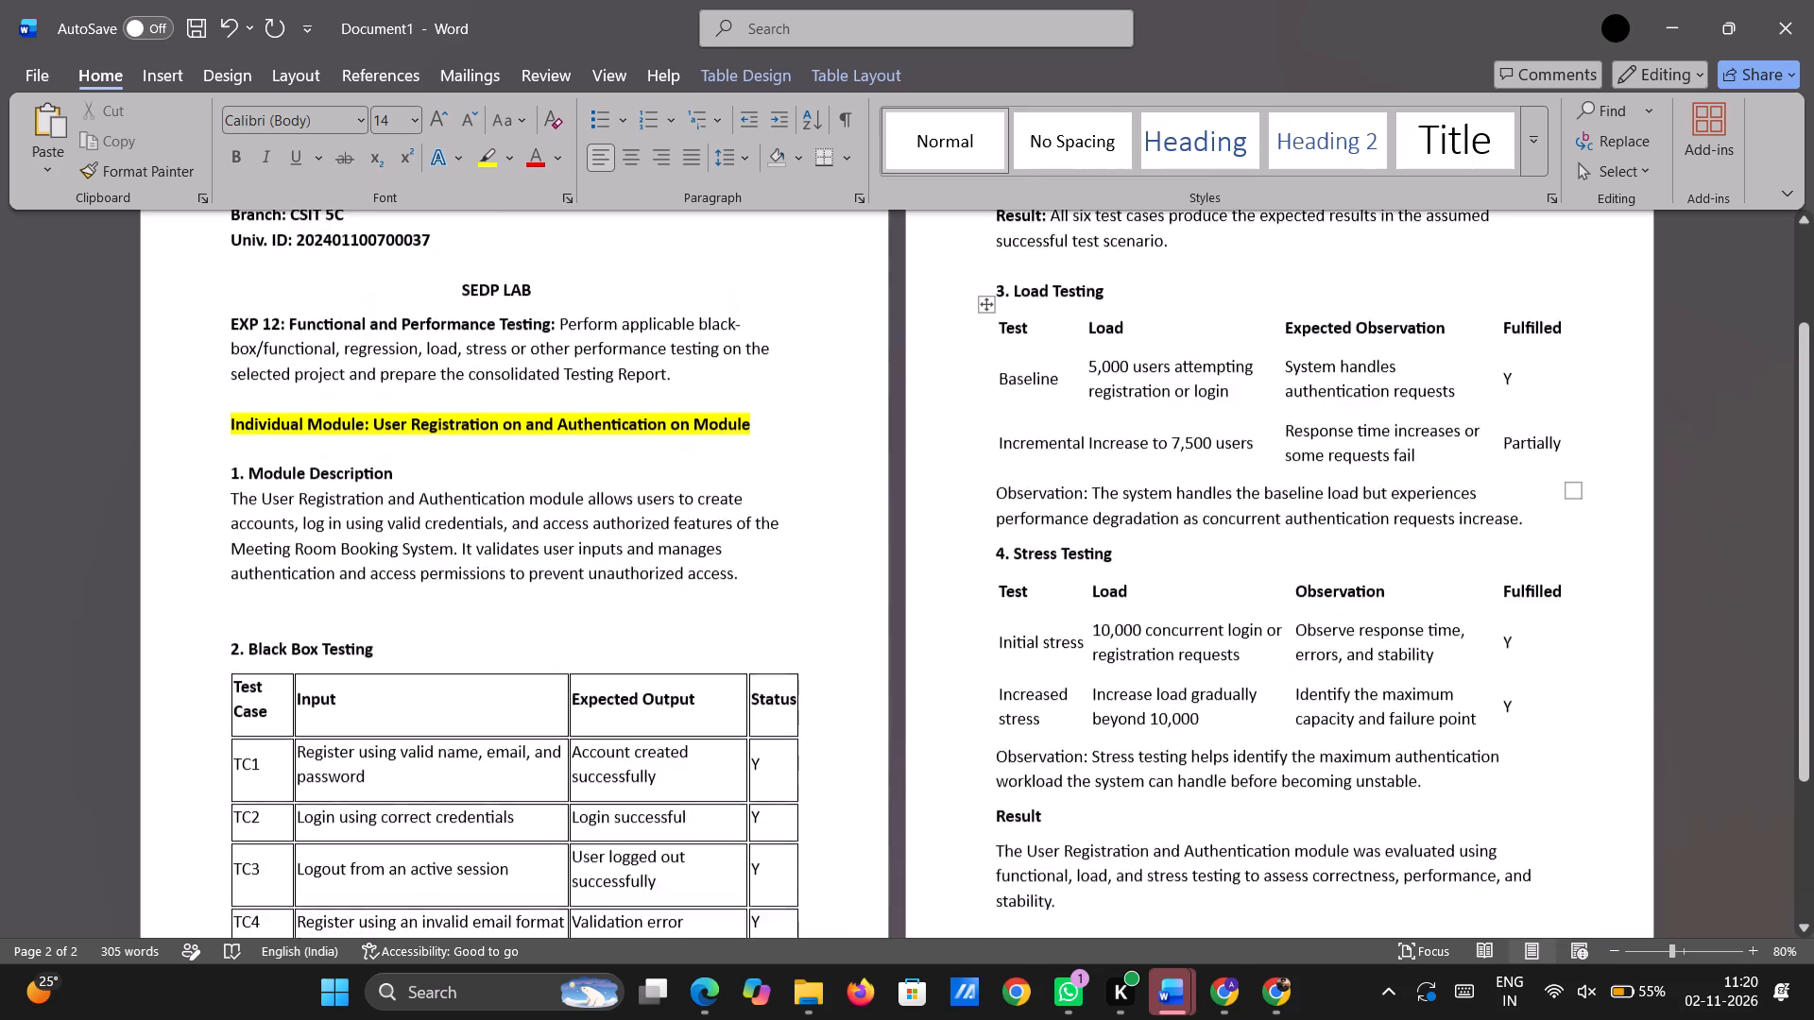
pyautogui.click(1059, 756)
pyautogui.click(987, 671)
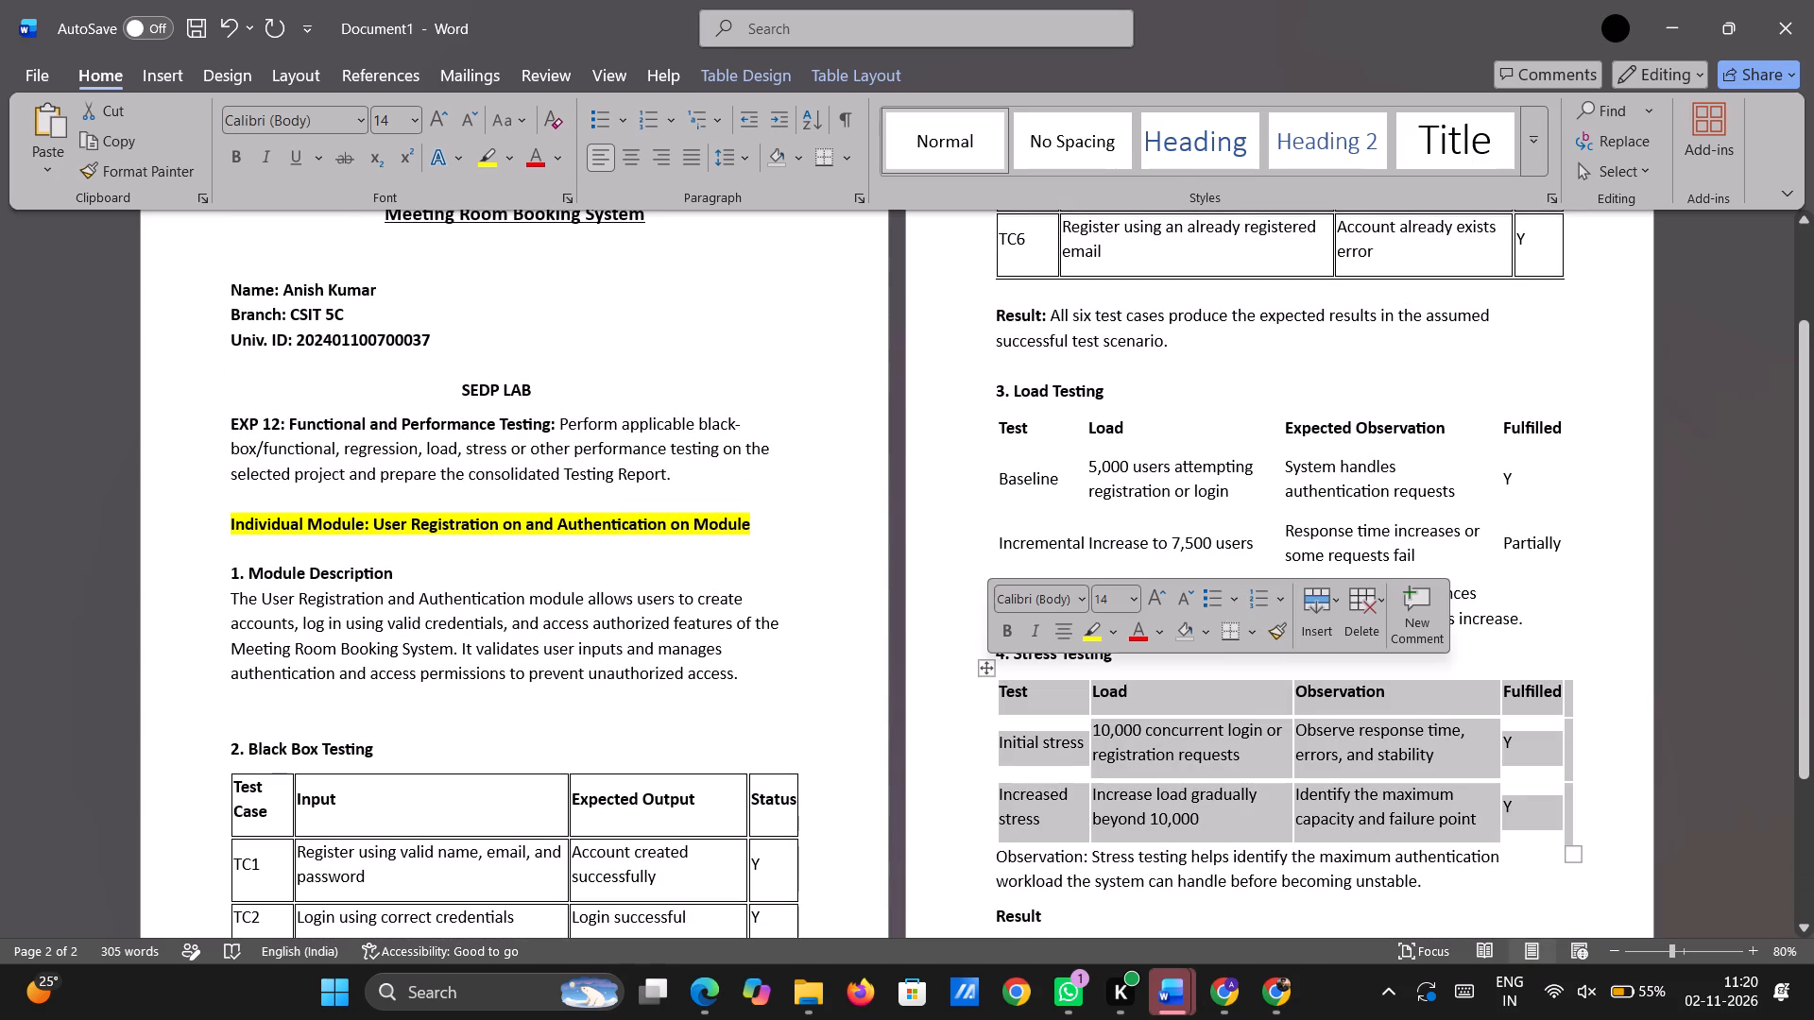
pyautogui.click(1249, 631)
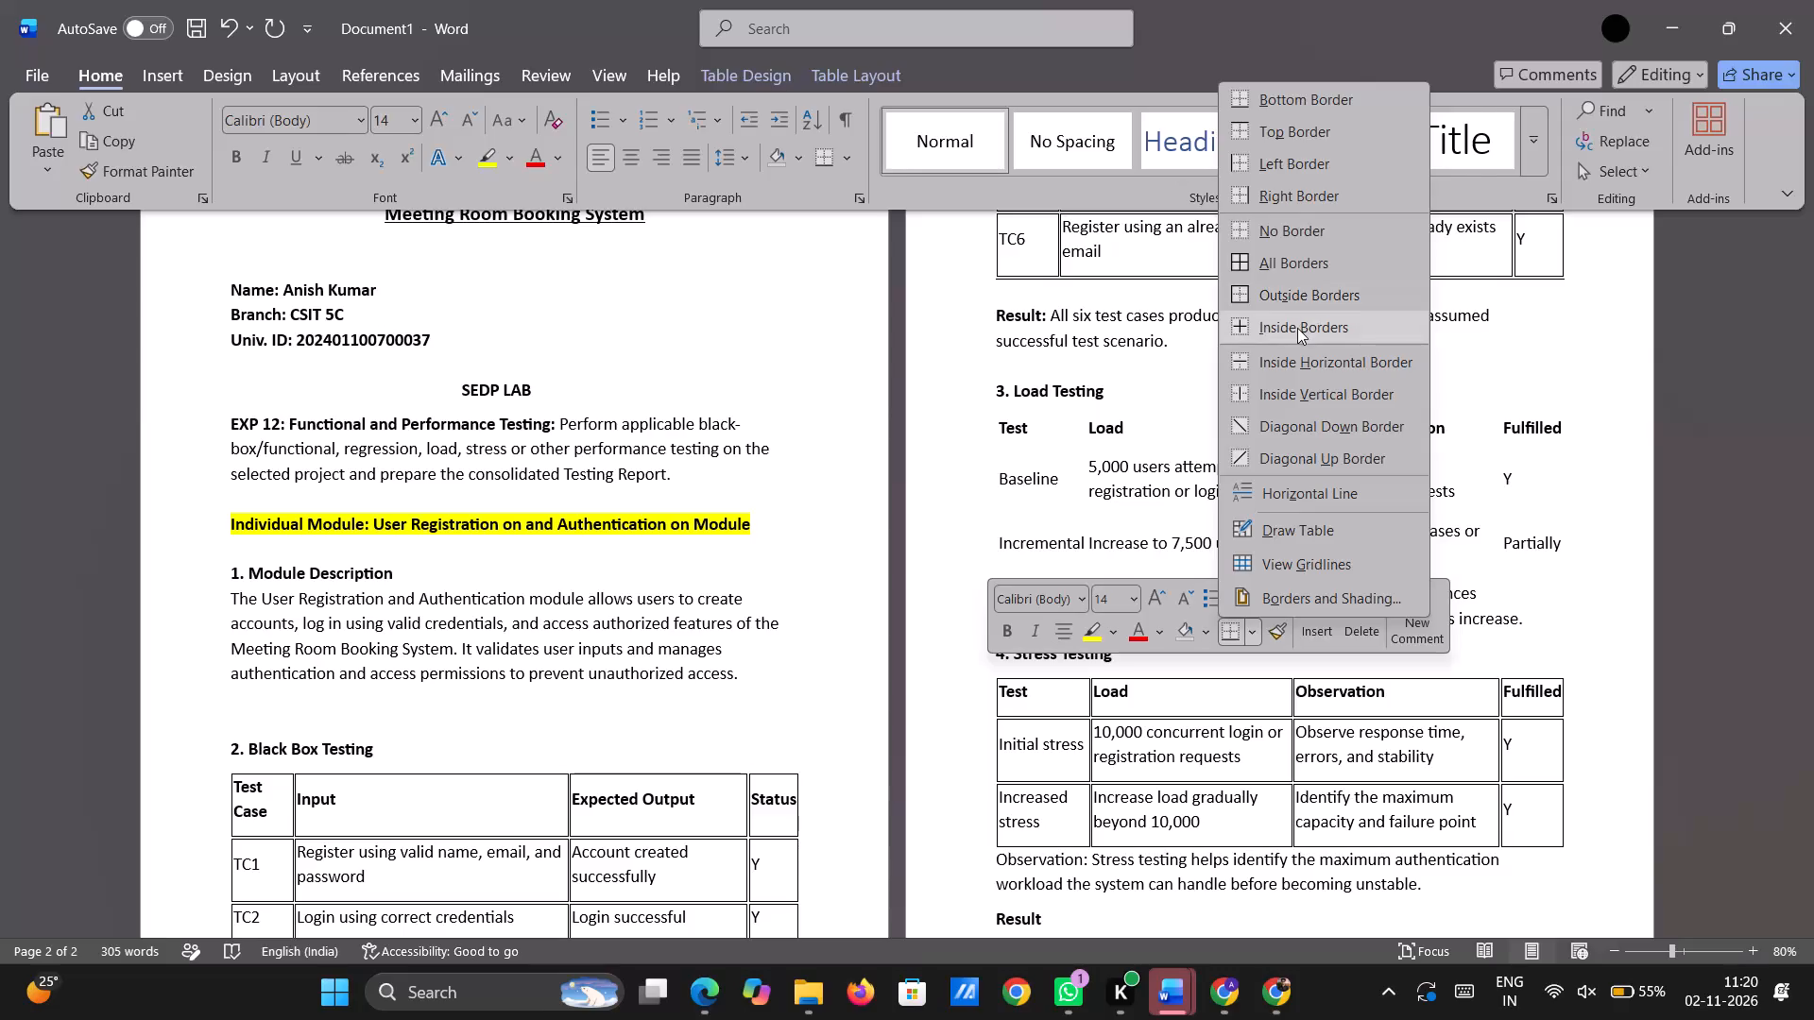
pyautogui.click(1297, 328)
# Apply inside borders to the whole Load Testing table.
pyautogui.click(1026, 399)
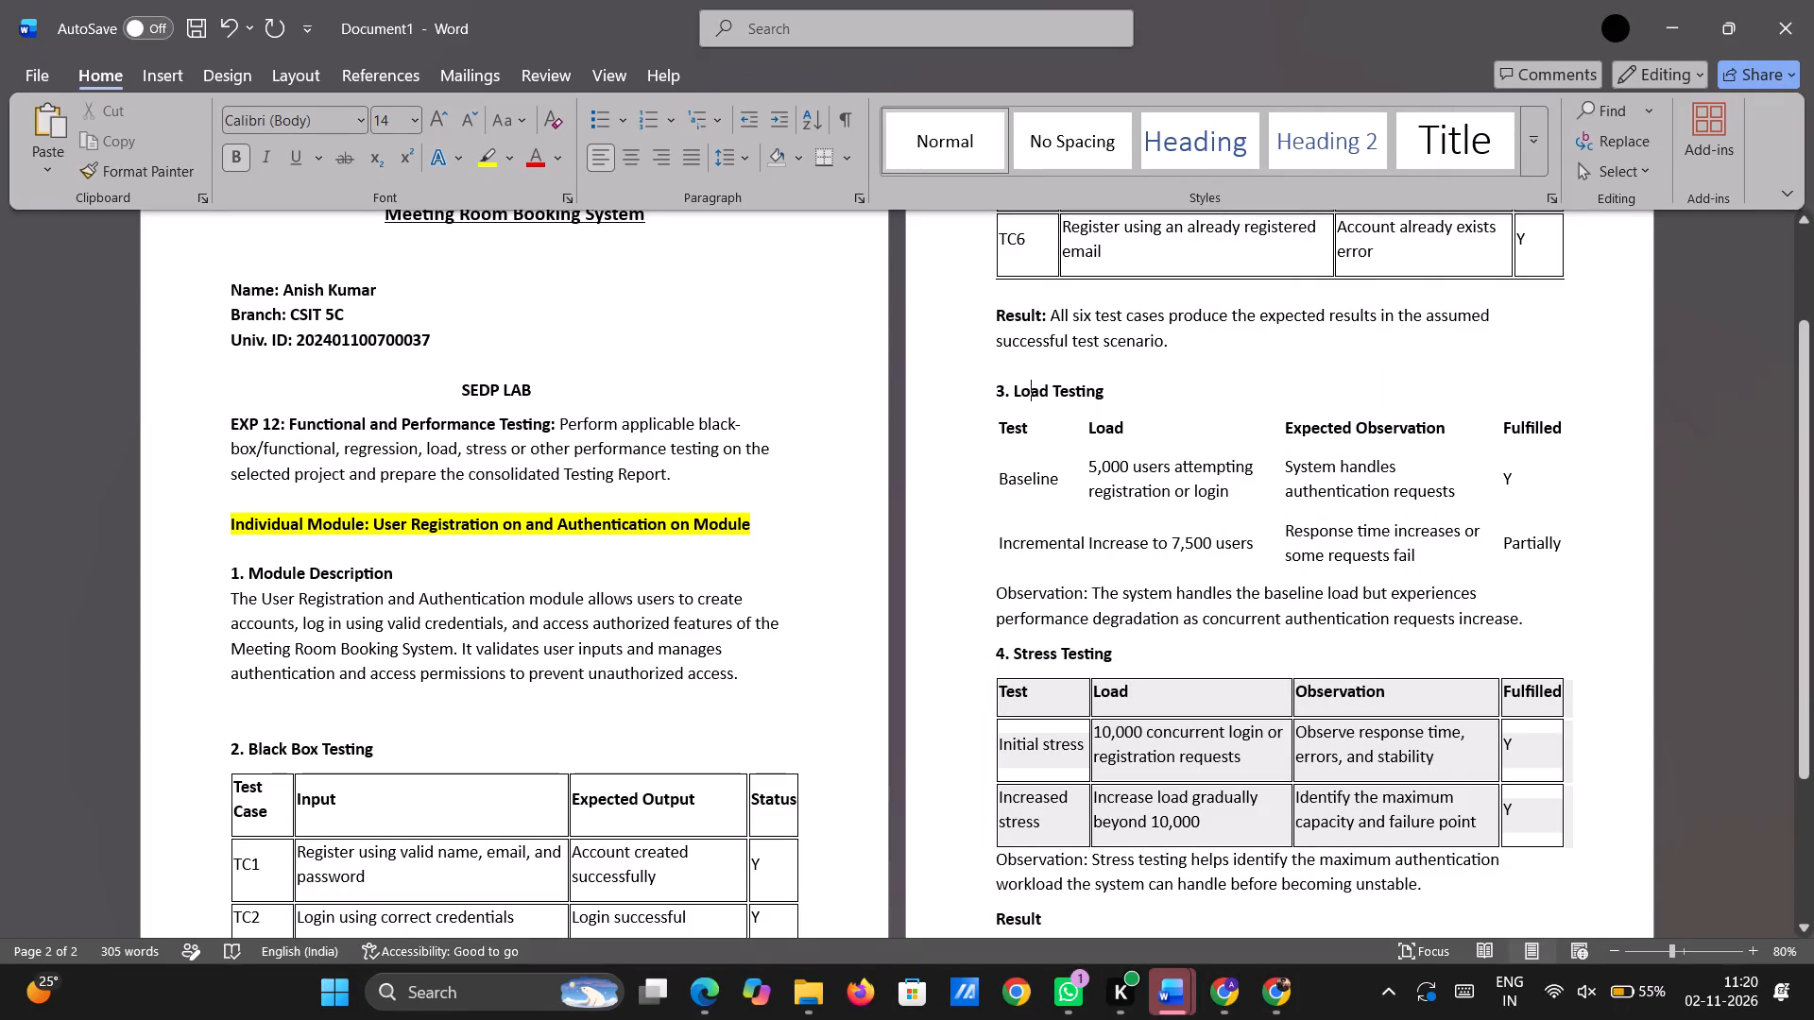
pyautogui.click(1010, 449)
pyautogui.click(987, 407)
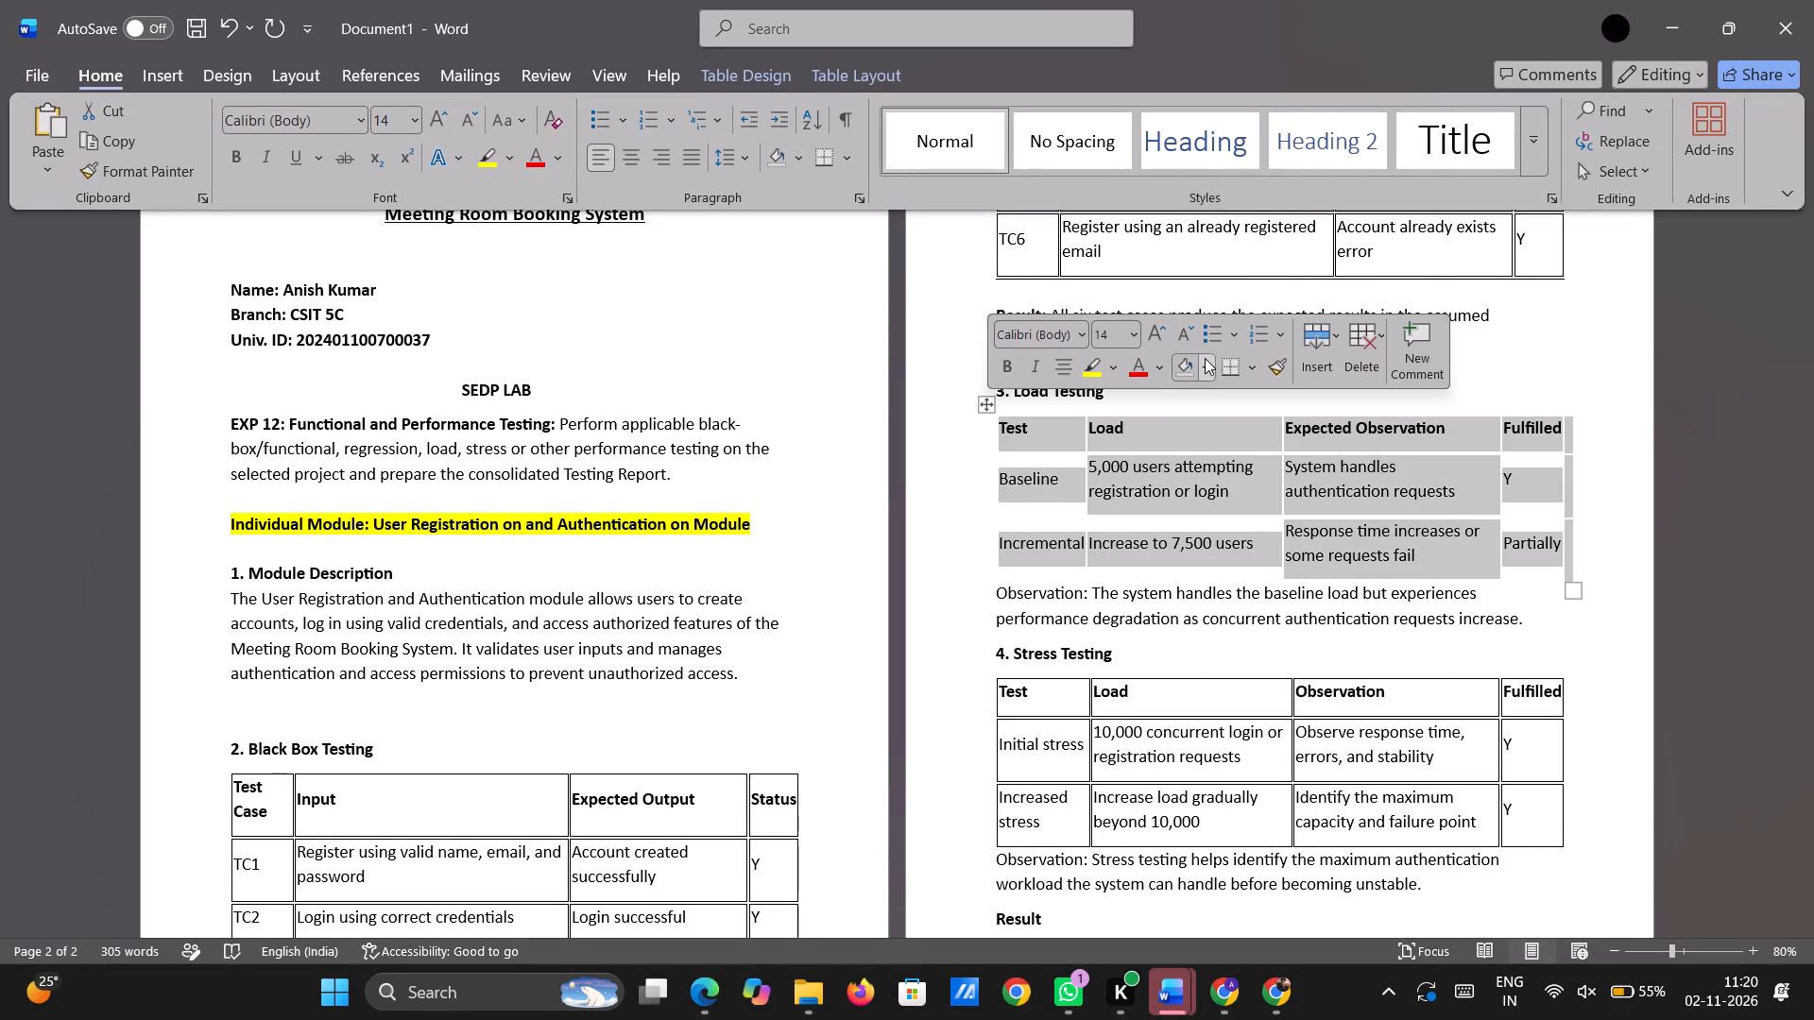
pyautogui.click(1249, 365)
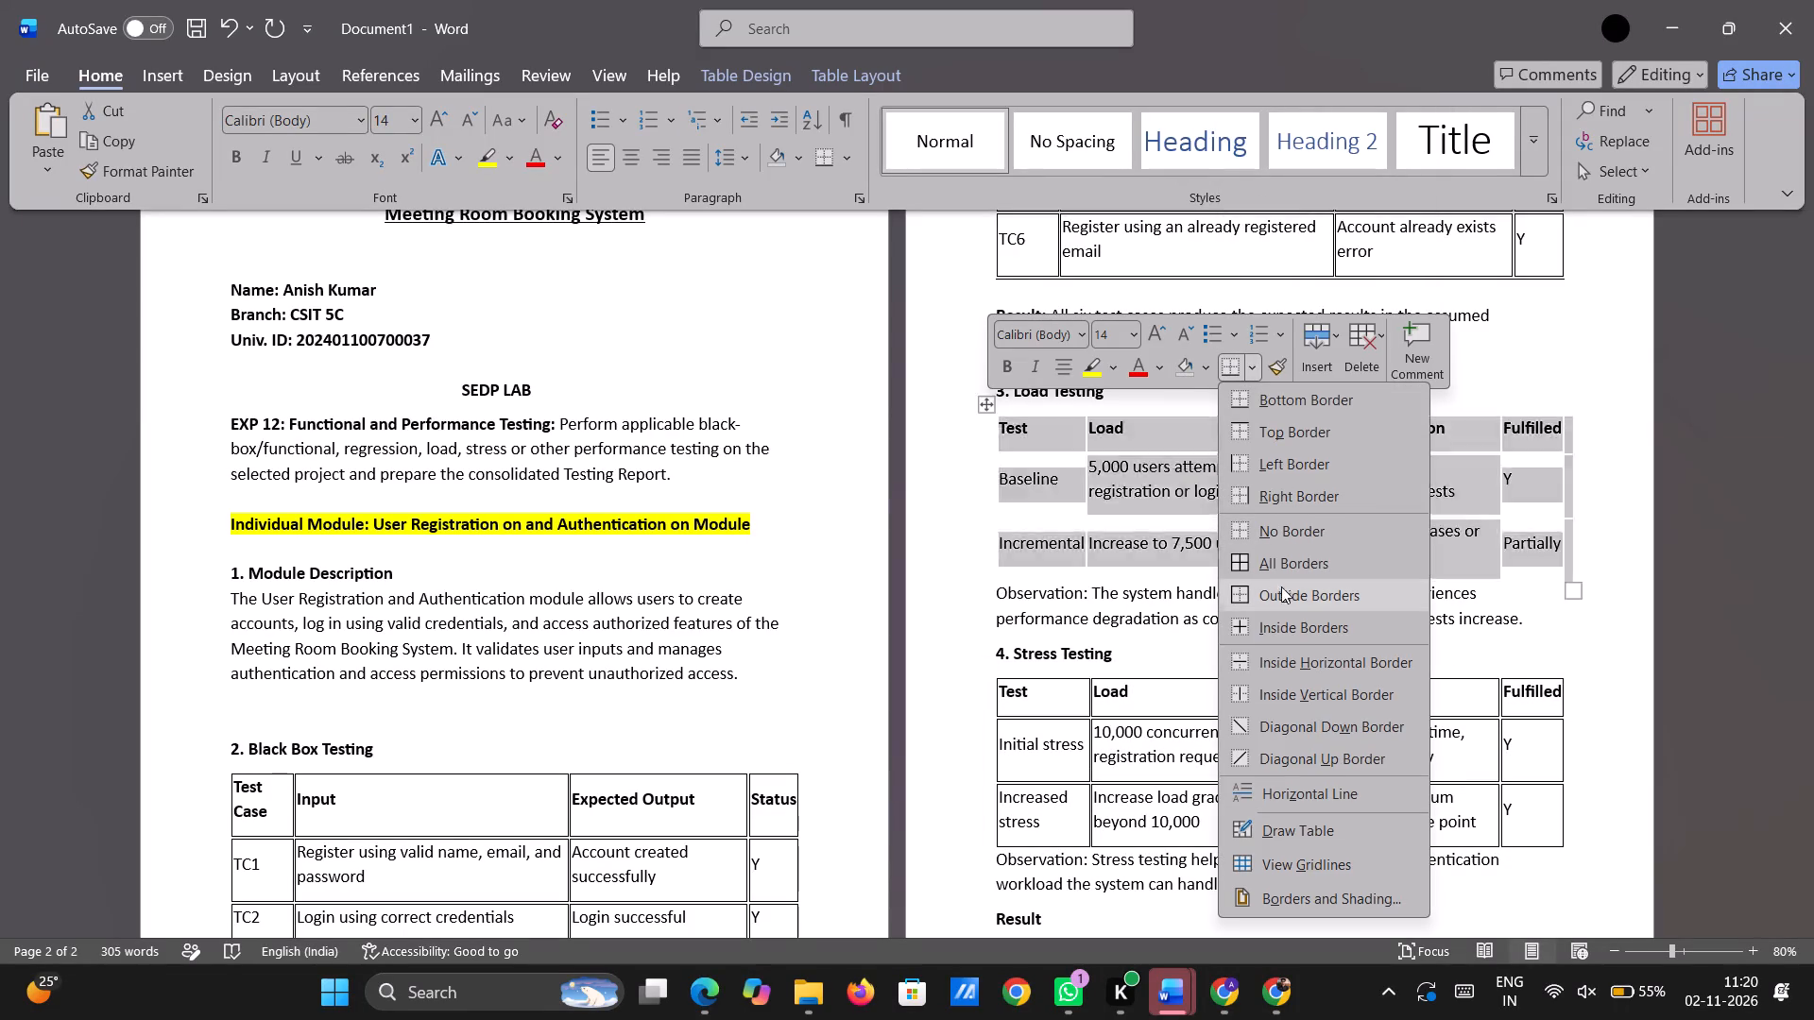
pyautogui.click(1280, 629)
pyautogui.click(1152, 622)
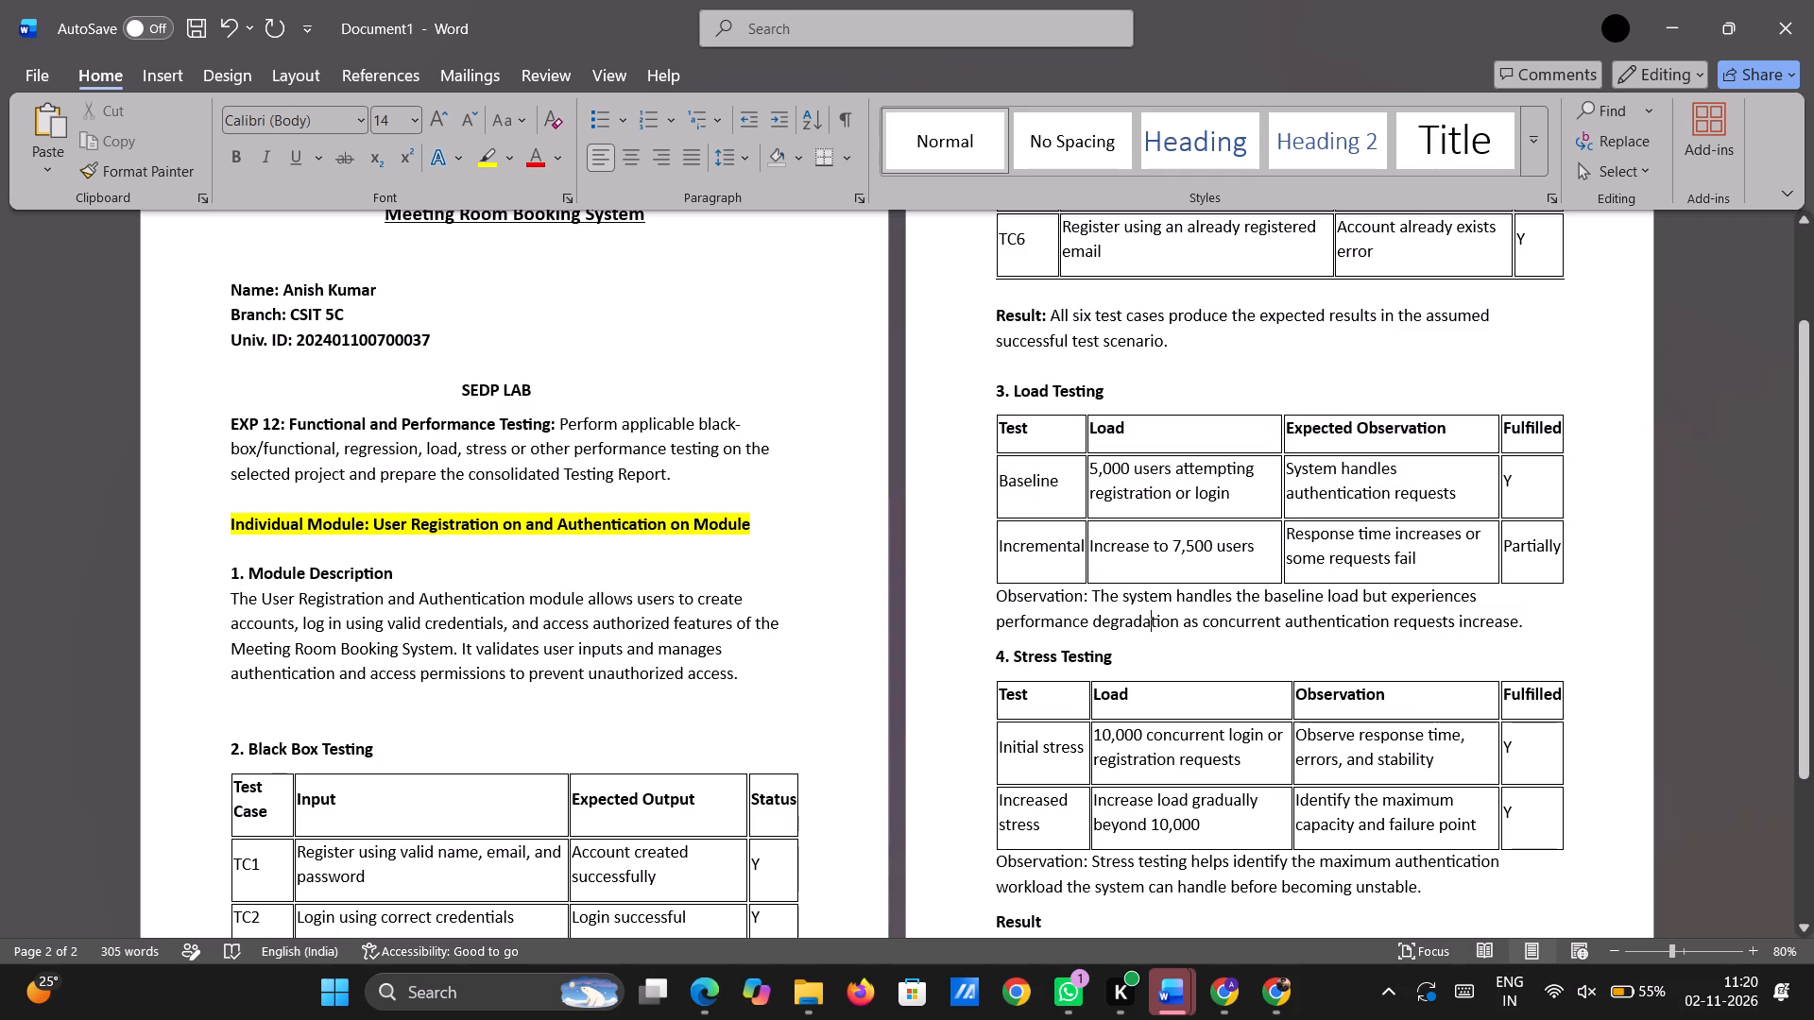
# Make the "Observation:" labels below the Load Testing and Stress Testing tables bold.
pyautogui.moveTo(1087, 596); pyautogui.dragTo(1007, 596)
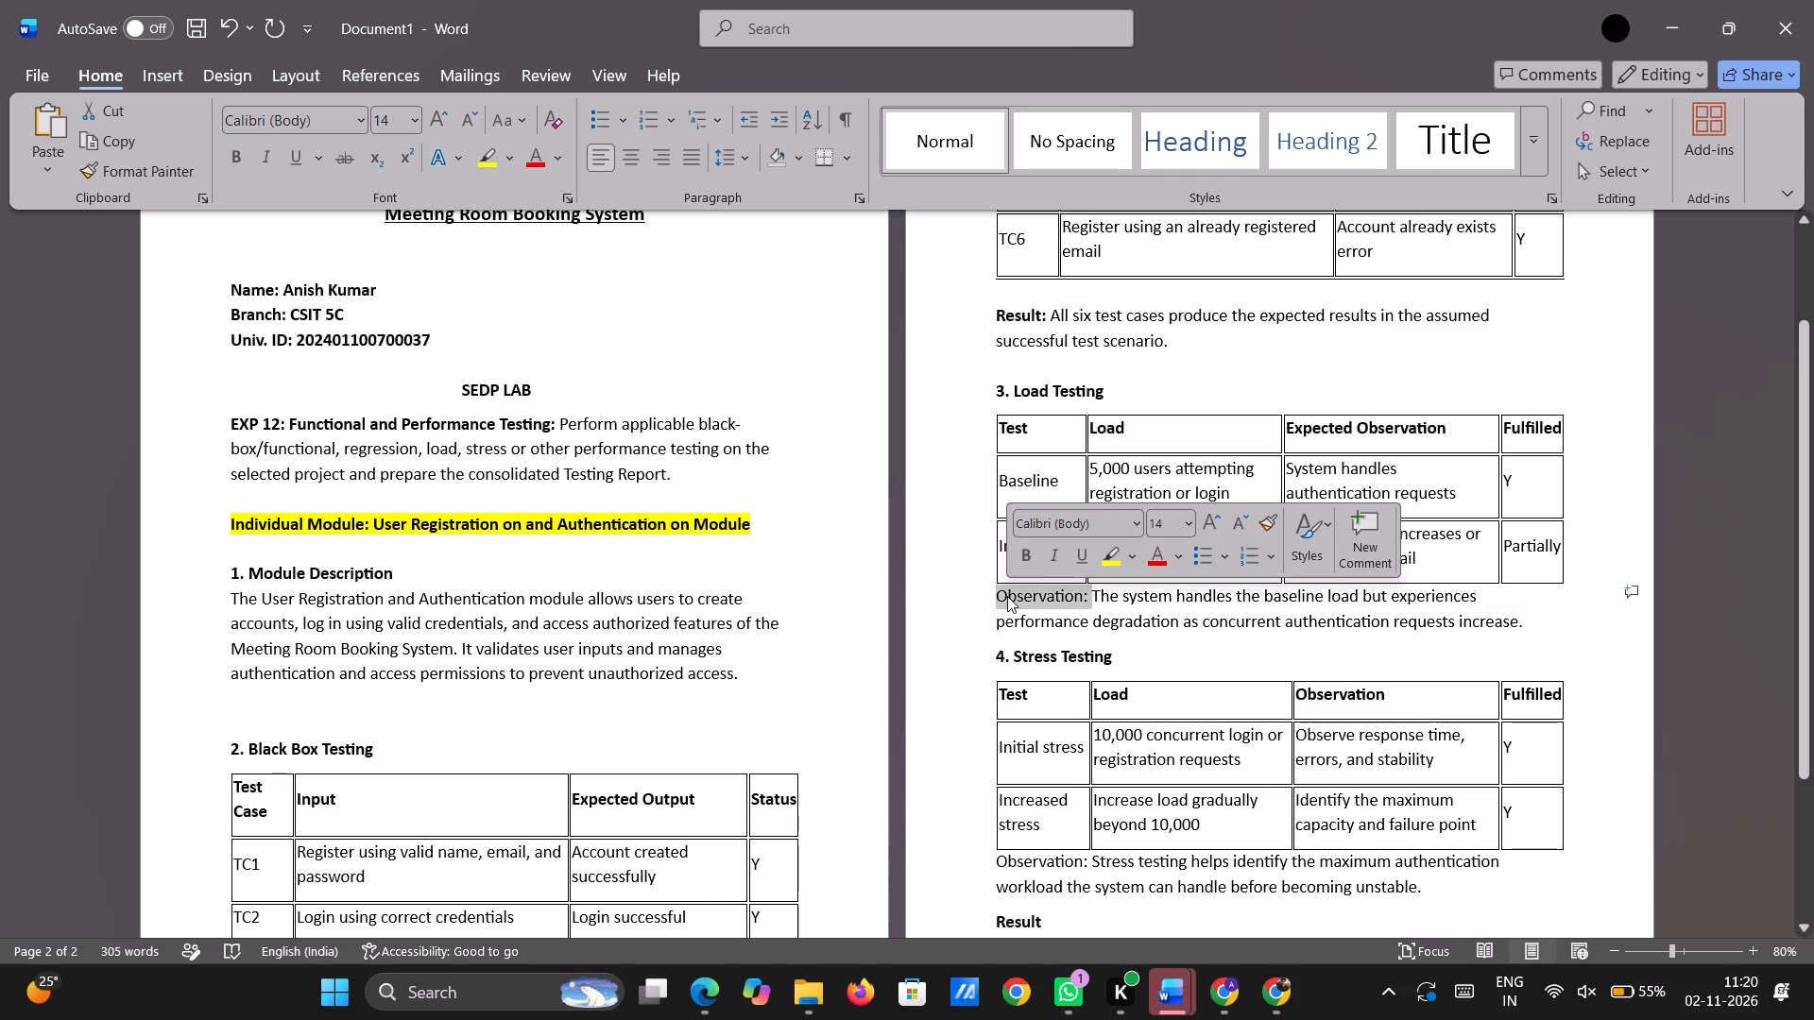
pyautogui.click(1025, 557)
pyautogui.click(1094, 753)
pyautogui.scroll(-1, 1076, 724)
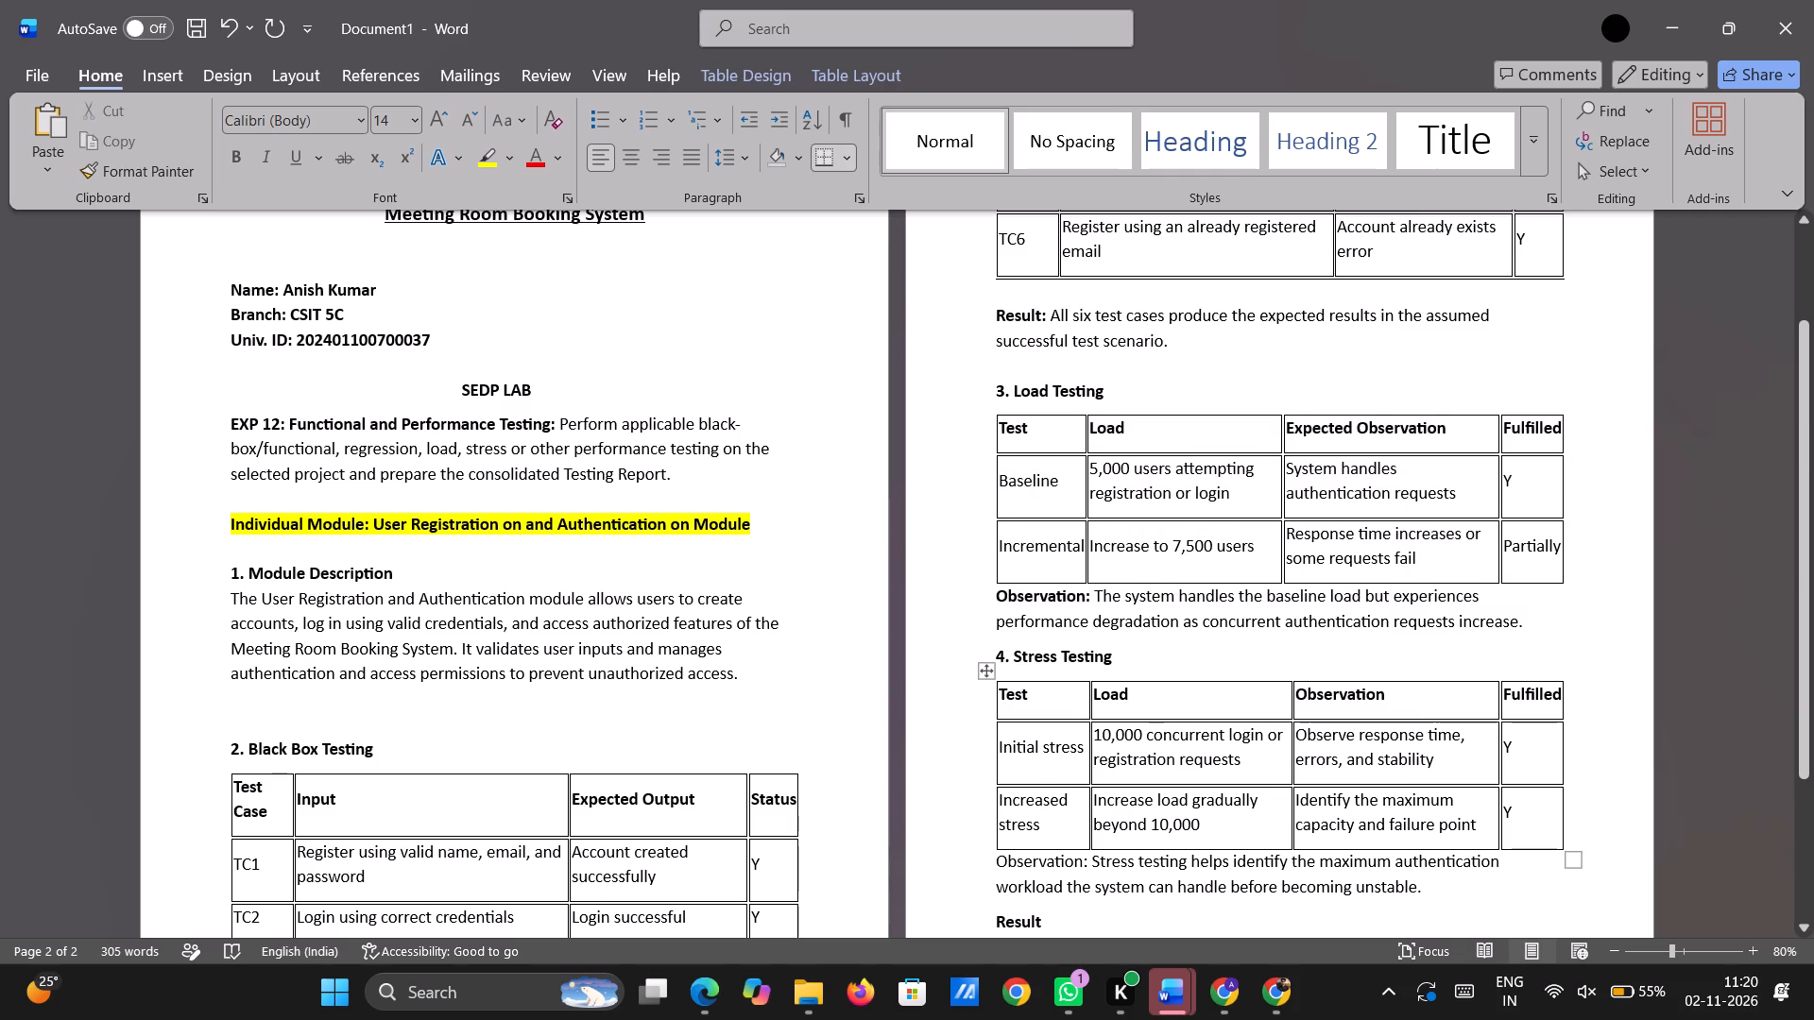
pyautogui.scroll(-2, 1076, 724)
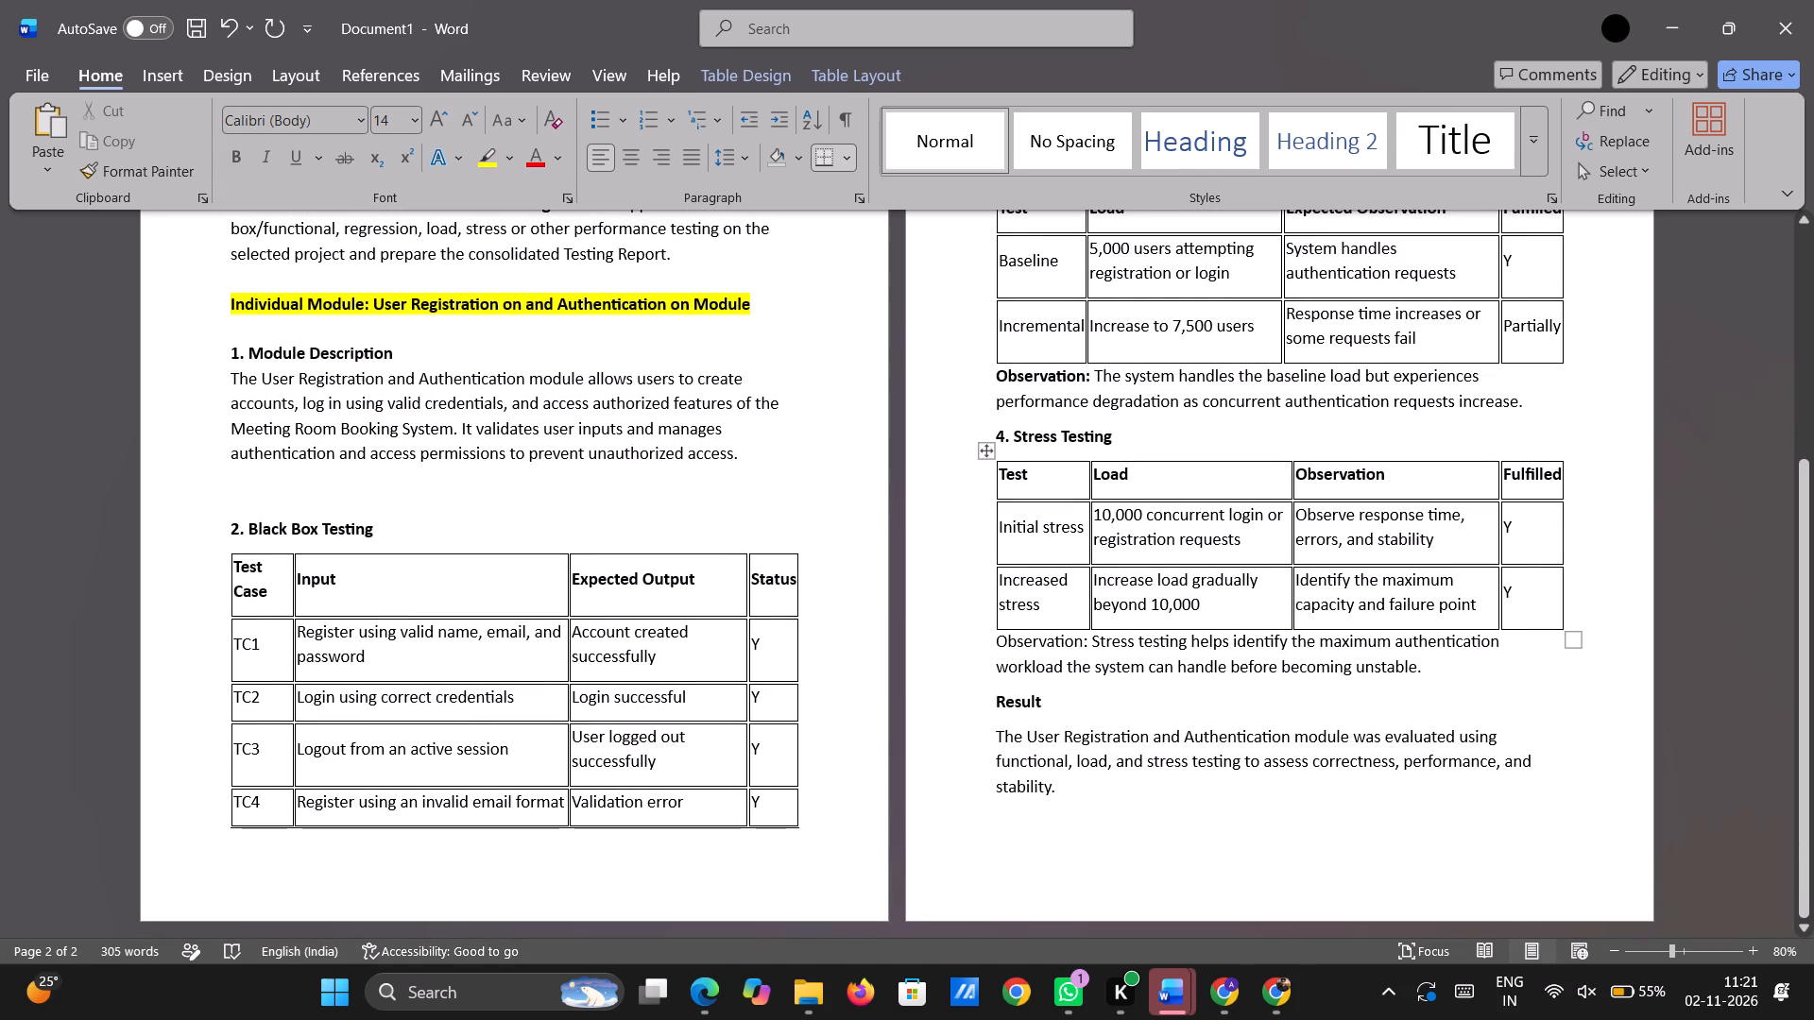
pyautogui.click(999, 738)
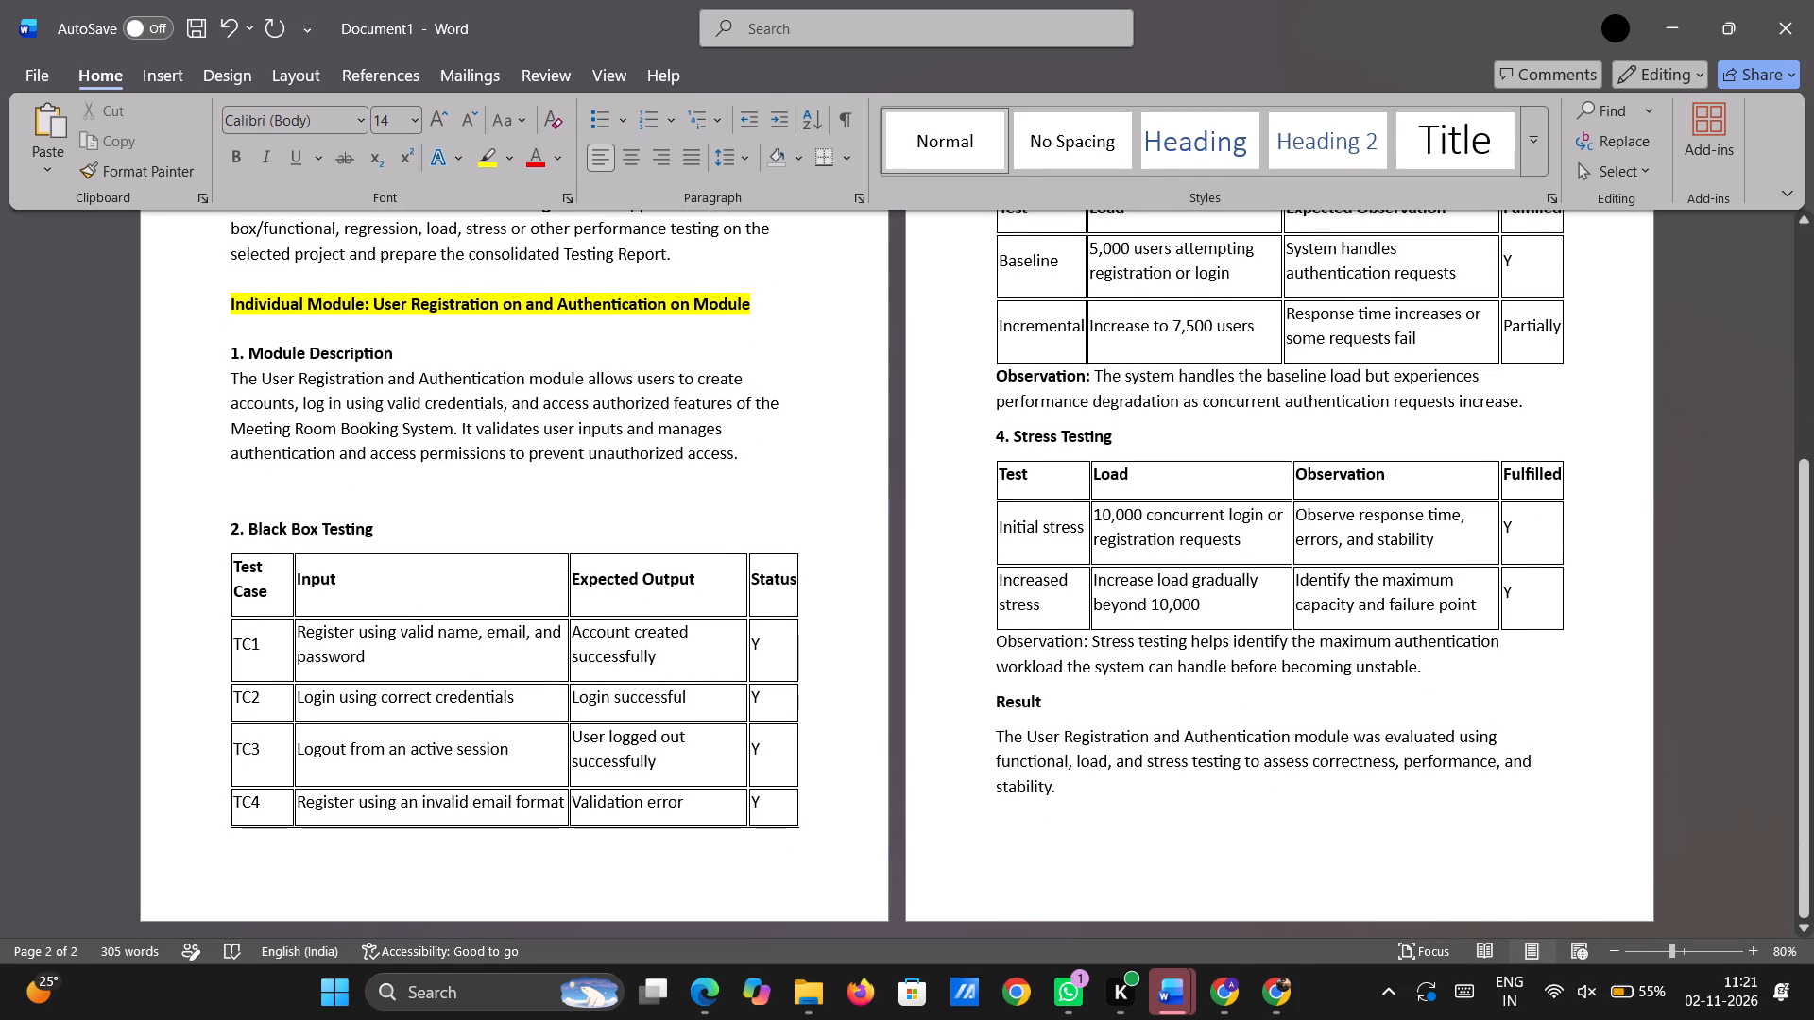
pyautogui.moveTo(1090, 641); pyautogui.dragTo(1017, 642)
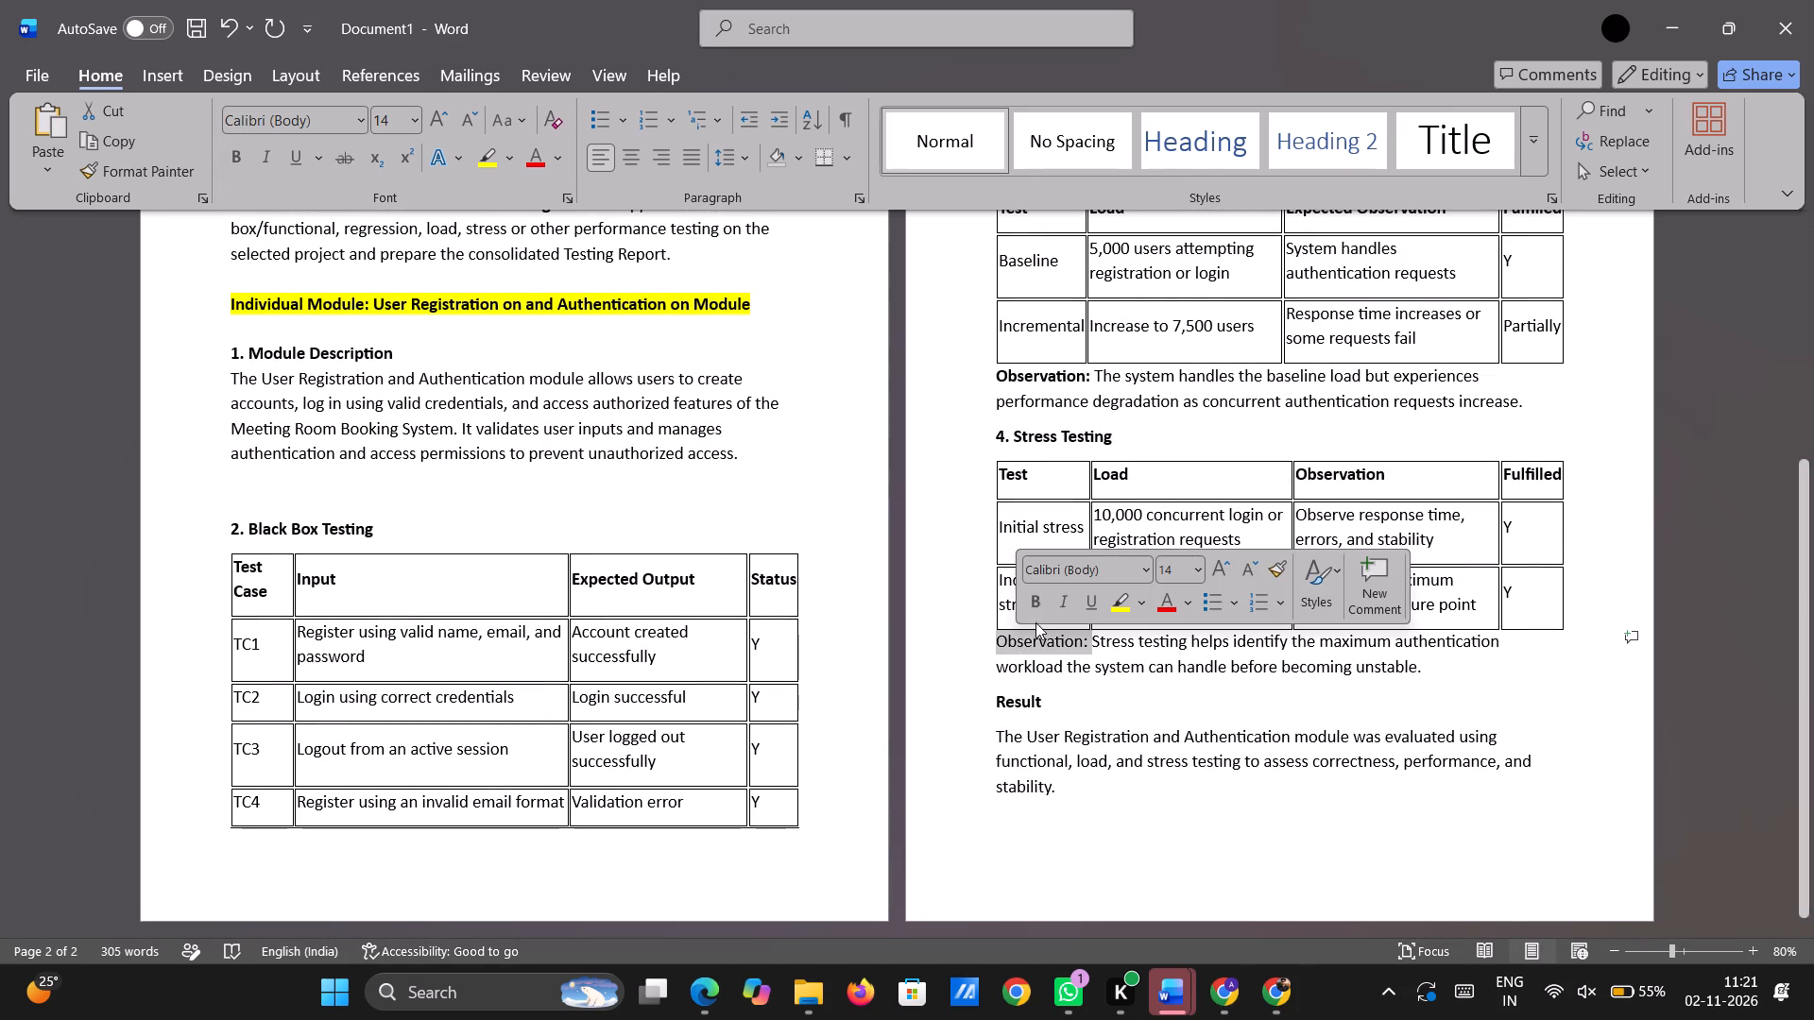
pyautogui.click(1037, 606)
pyautogui.click(1040, 676)
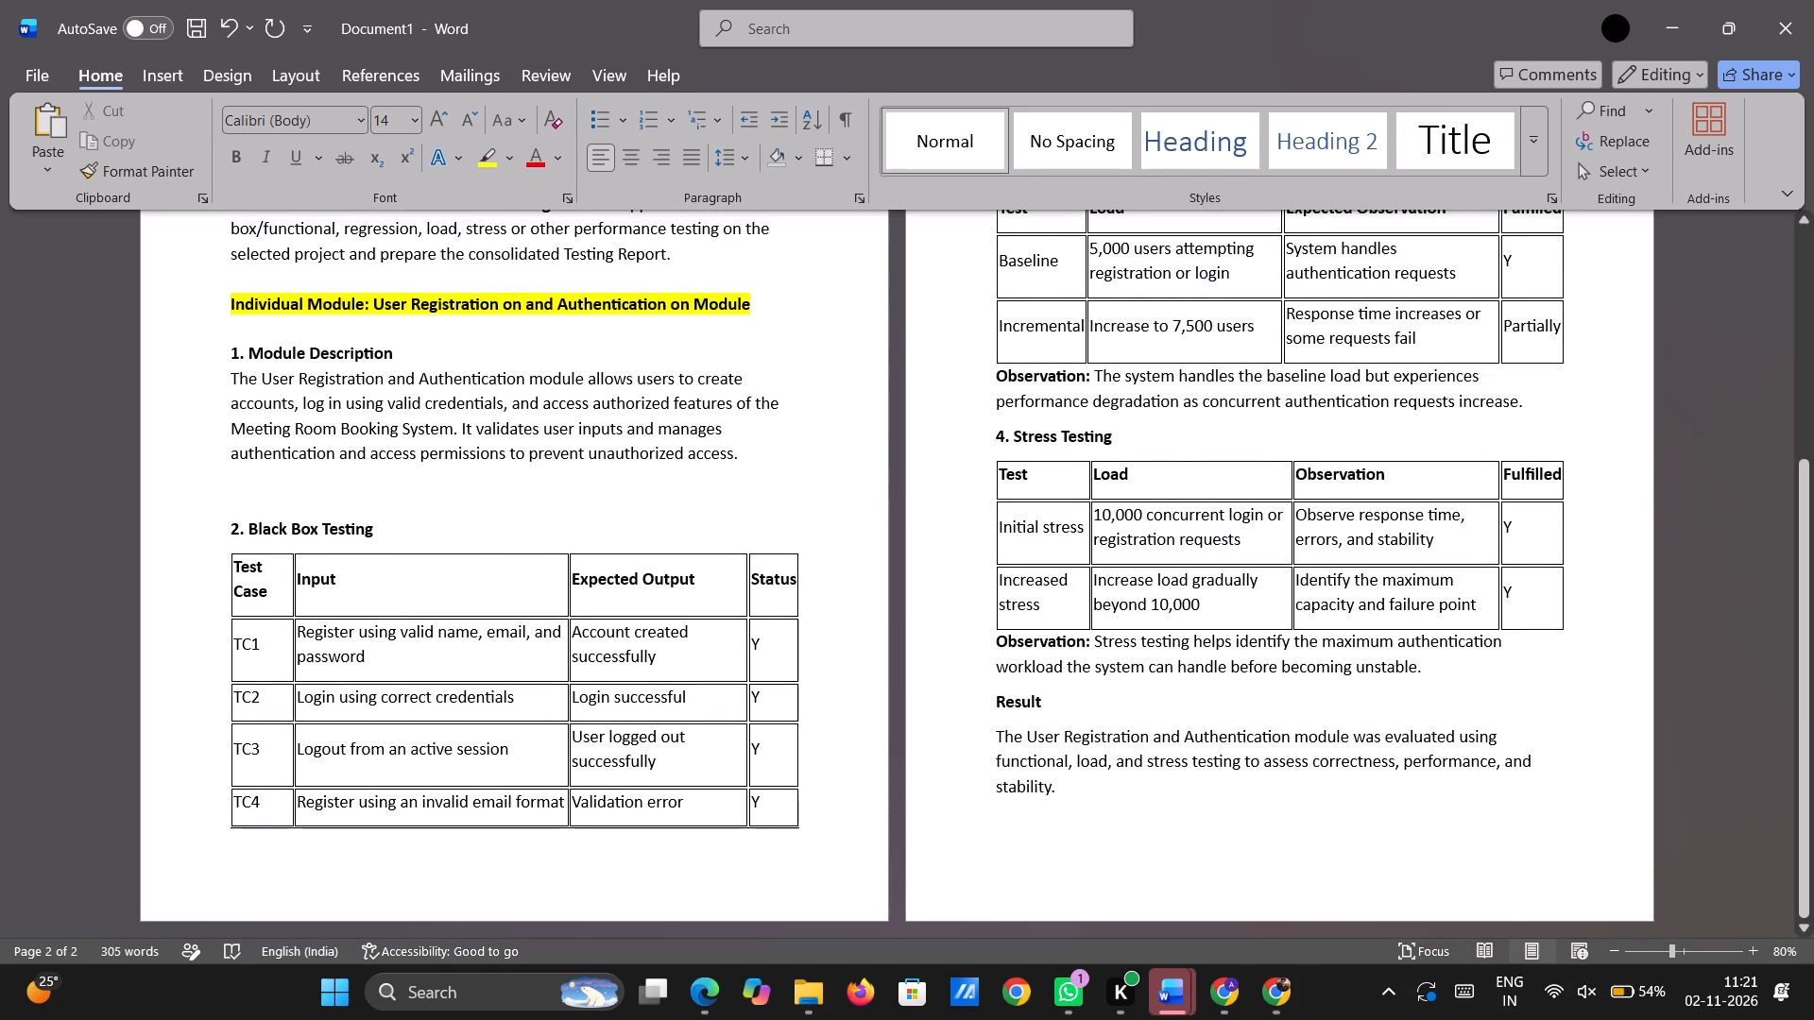
# Delete the extra empty line between the Module Description paragraph and the "2. Black Box Testing" heading.
pyautogui.scroll(1, 1133, 775)
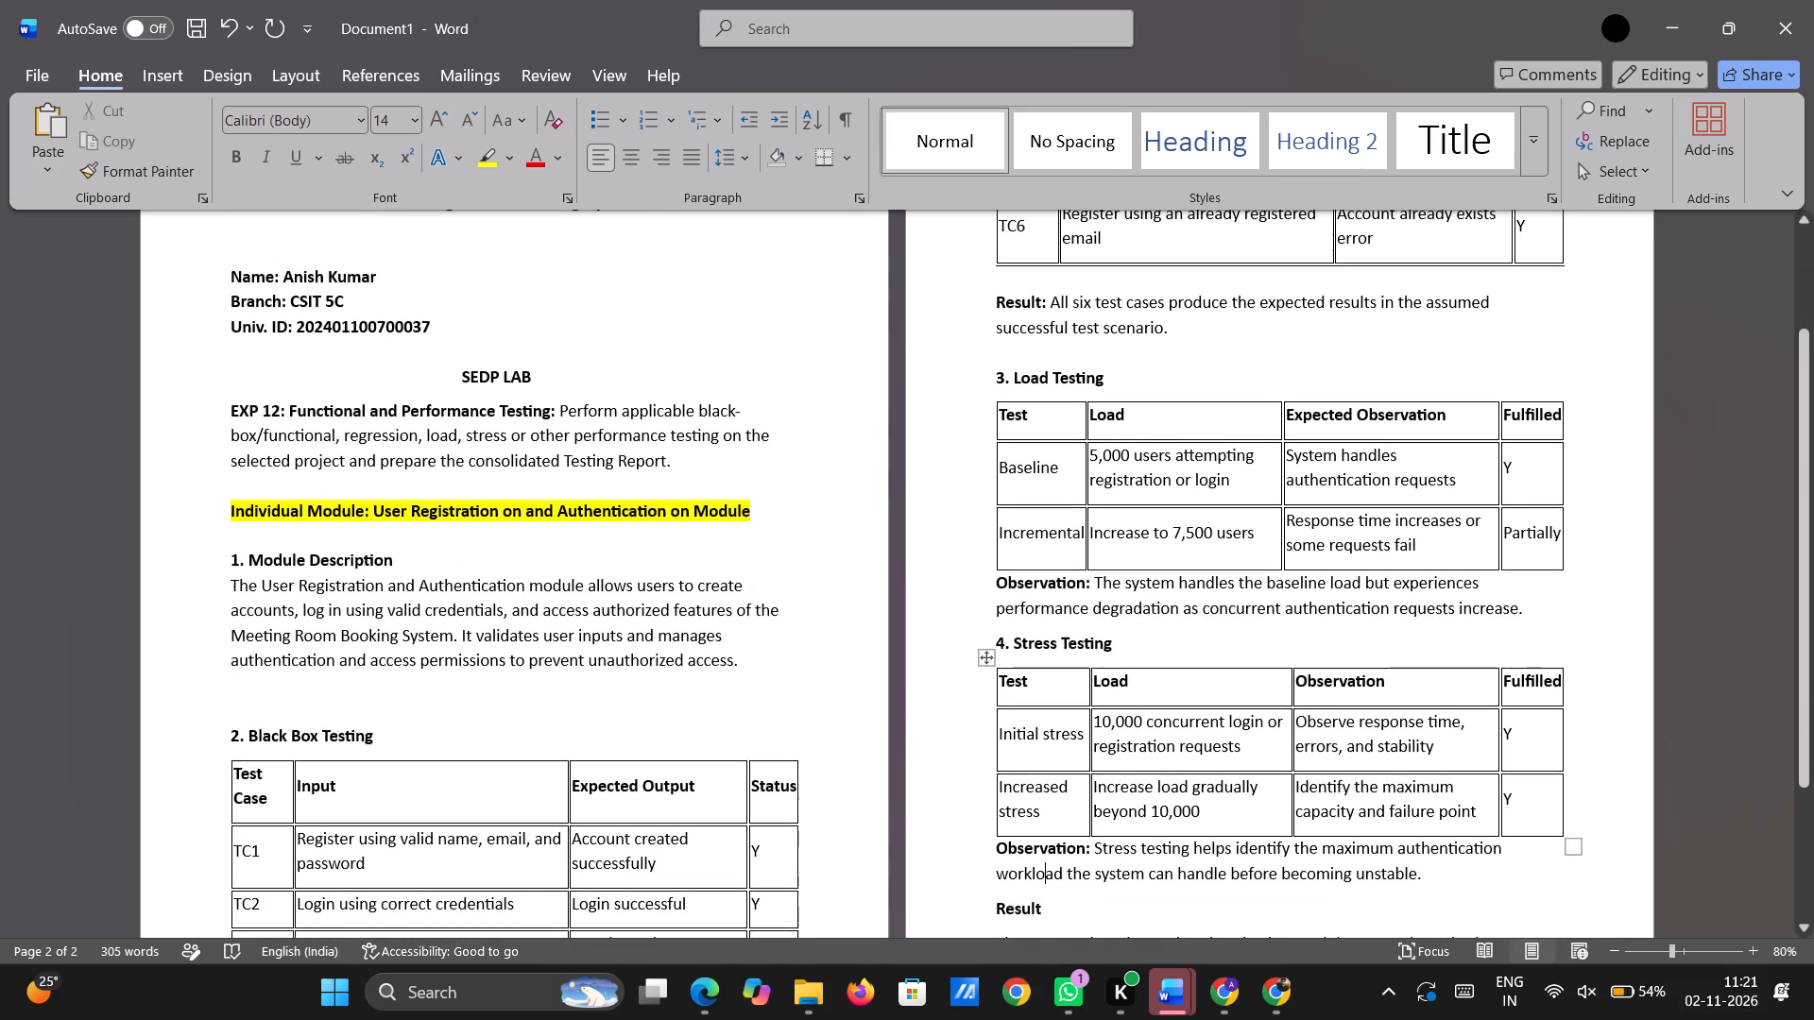
pyautogui.click(270, 695)
pyautogui.press('BackSpace')
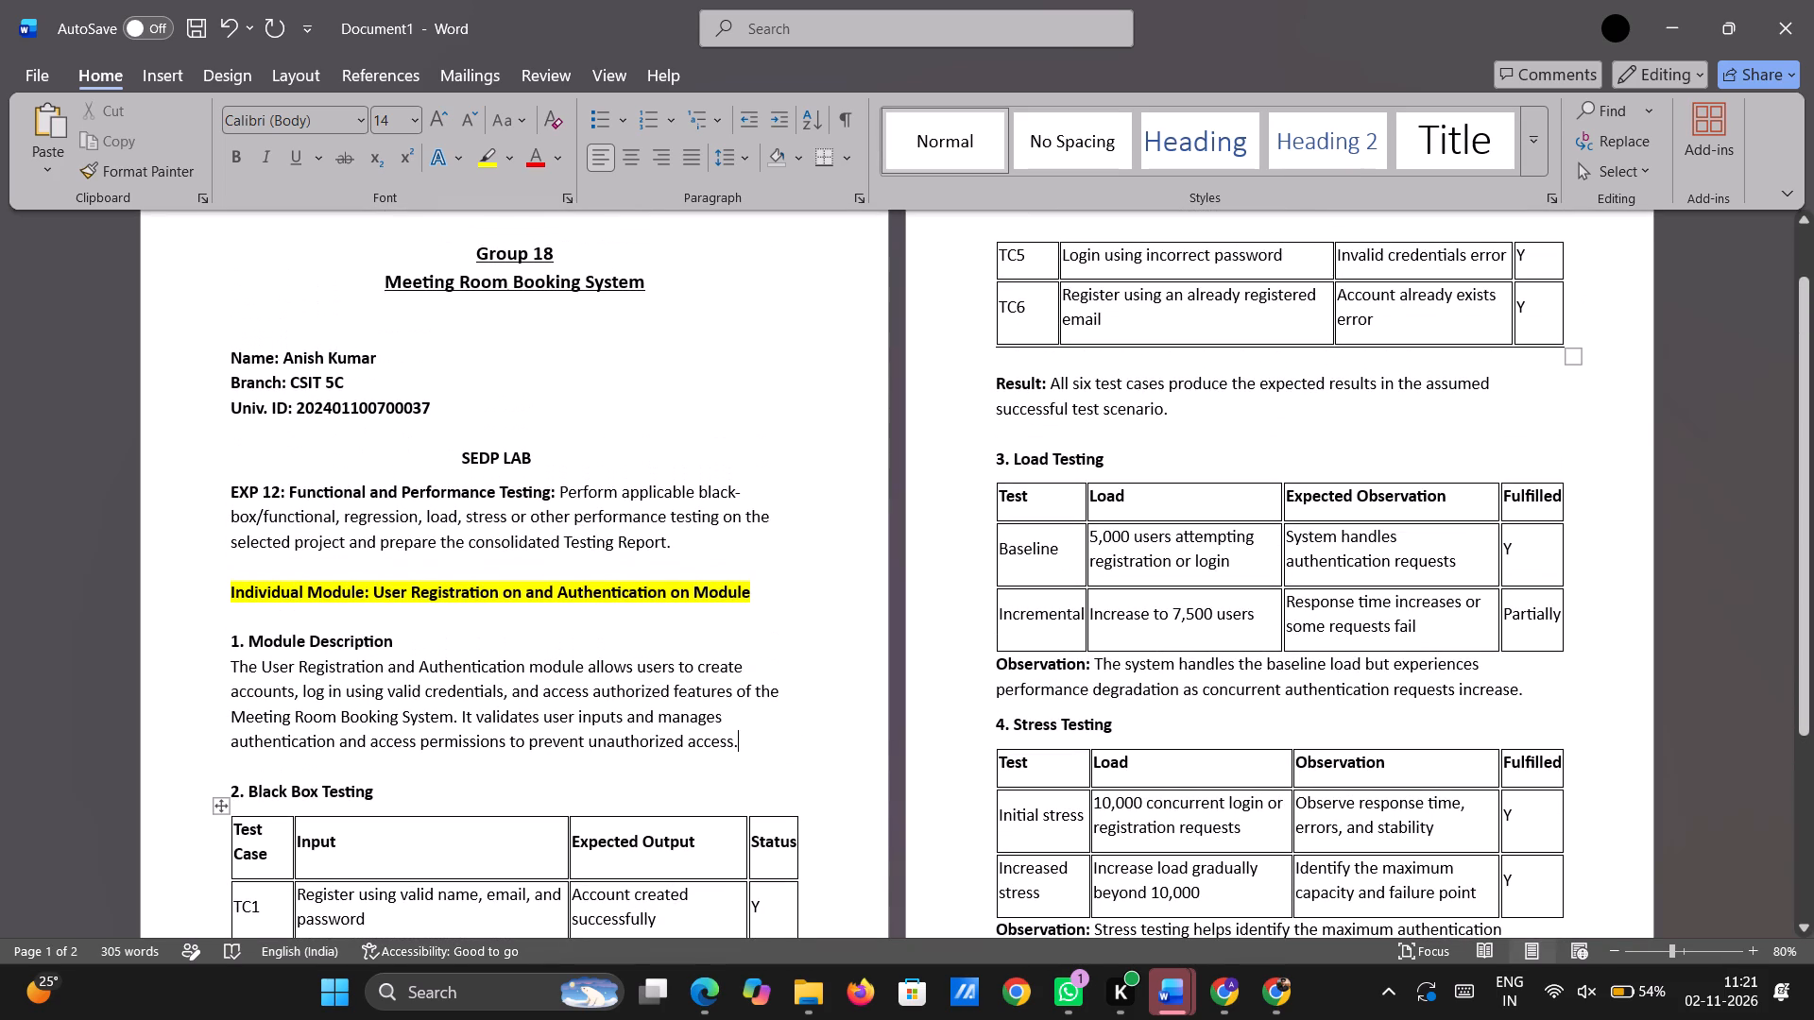
# Insert a blank line between the Load Testing table and its "Observation:" paragraph.
pyautogui.click(995, 666)
pyautogui.hotkey('shift', 'Return')
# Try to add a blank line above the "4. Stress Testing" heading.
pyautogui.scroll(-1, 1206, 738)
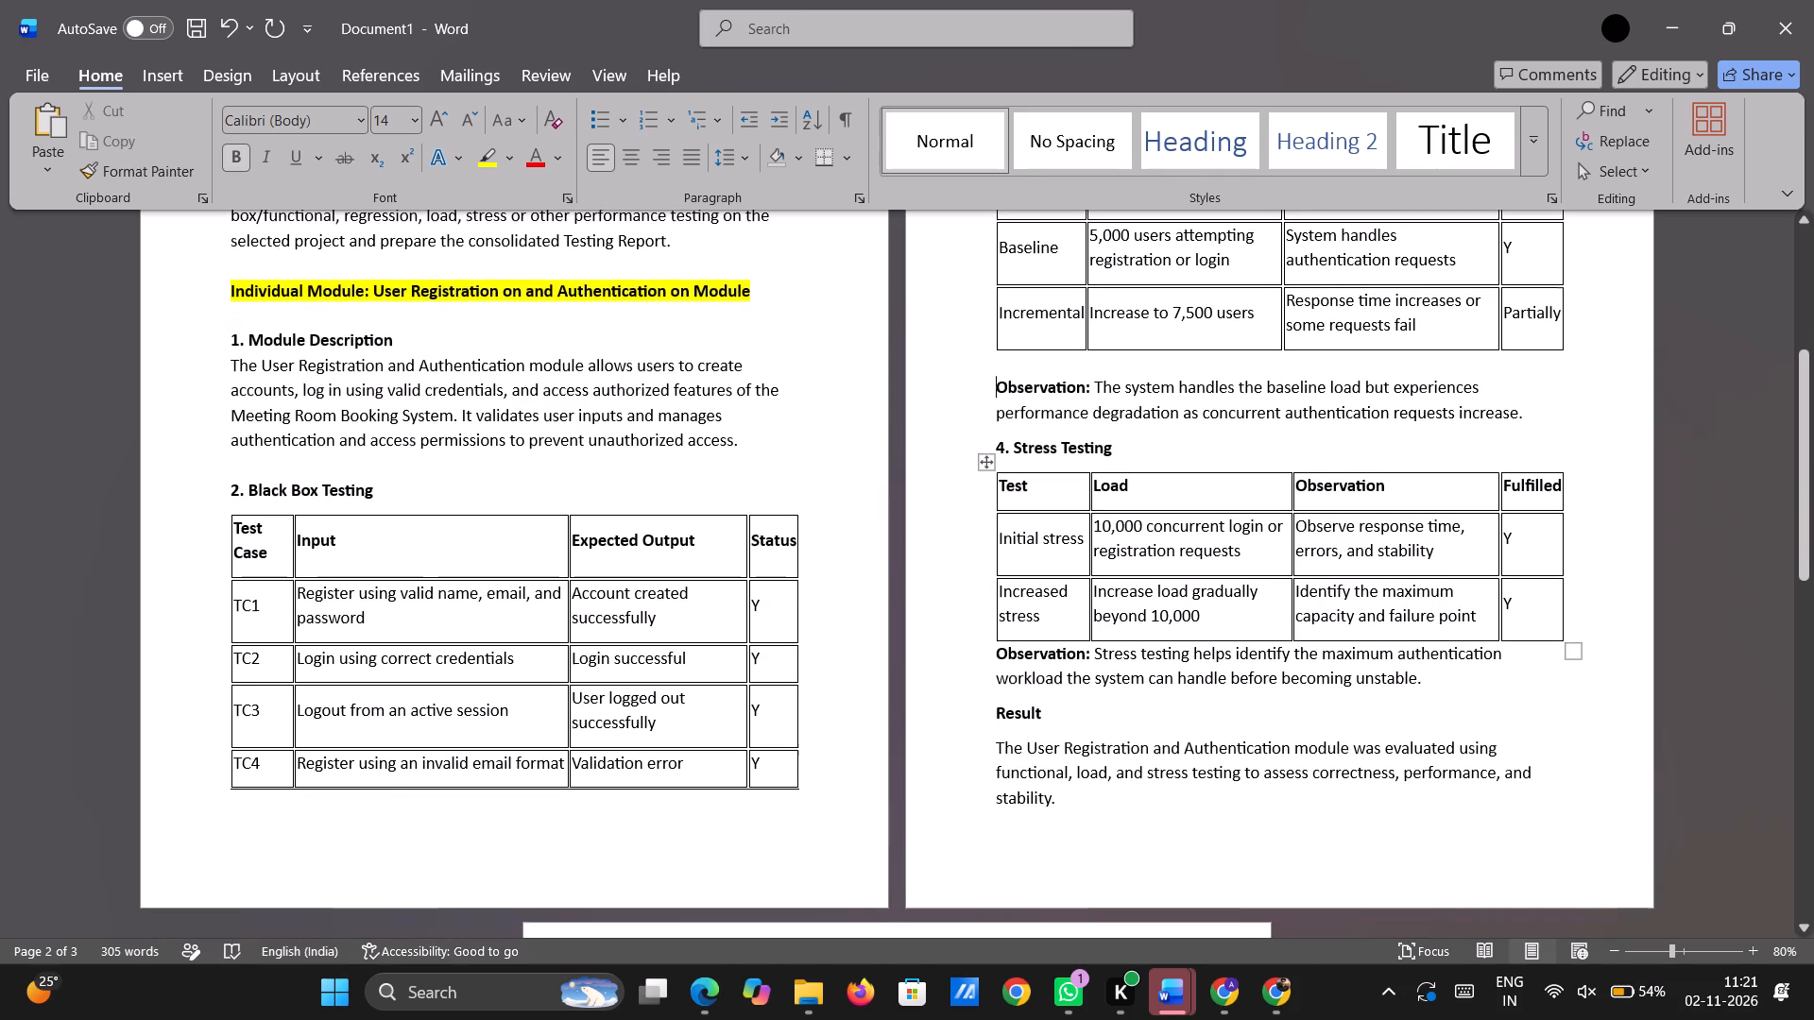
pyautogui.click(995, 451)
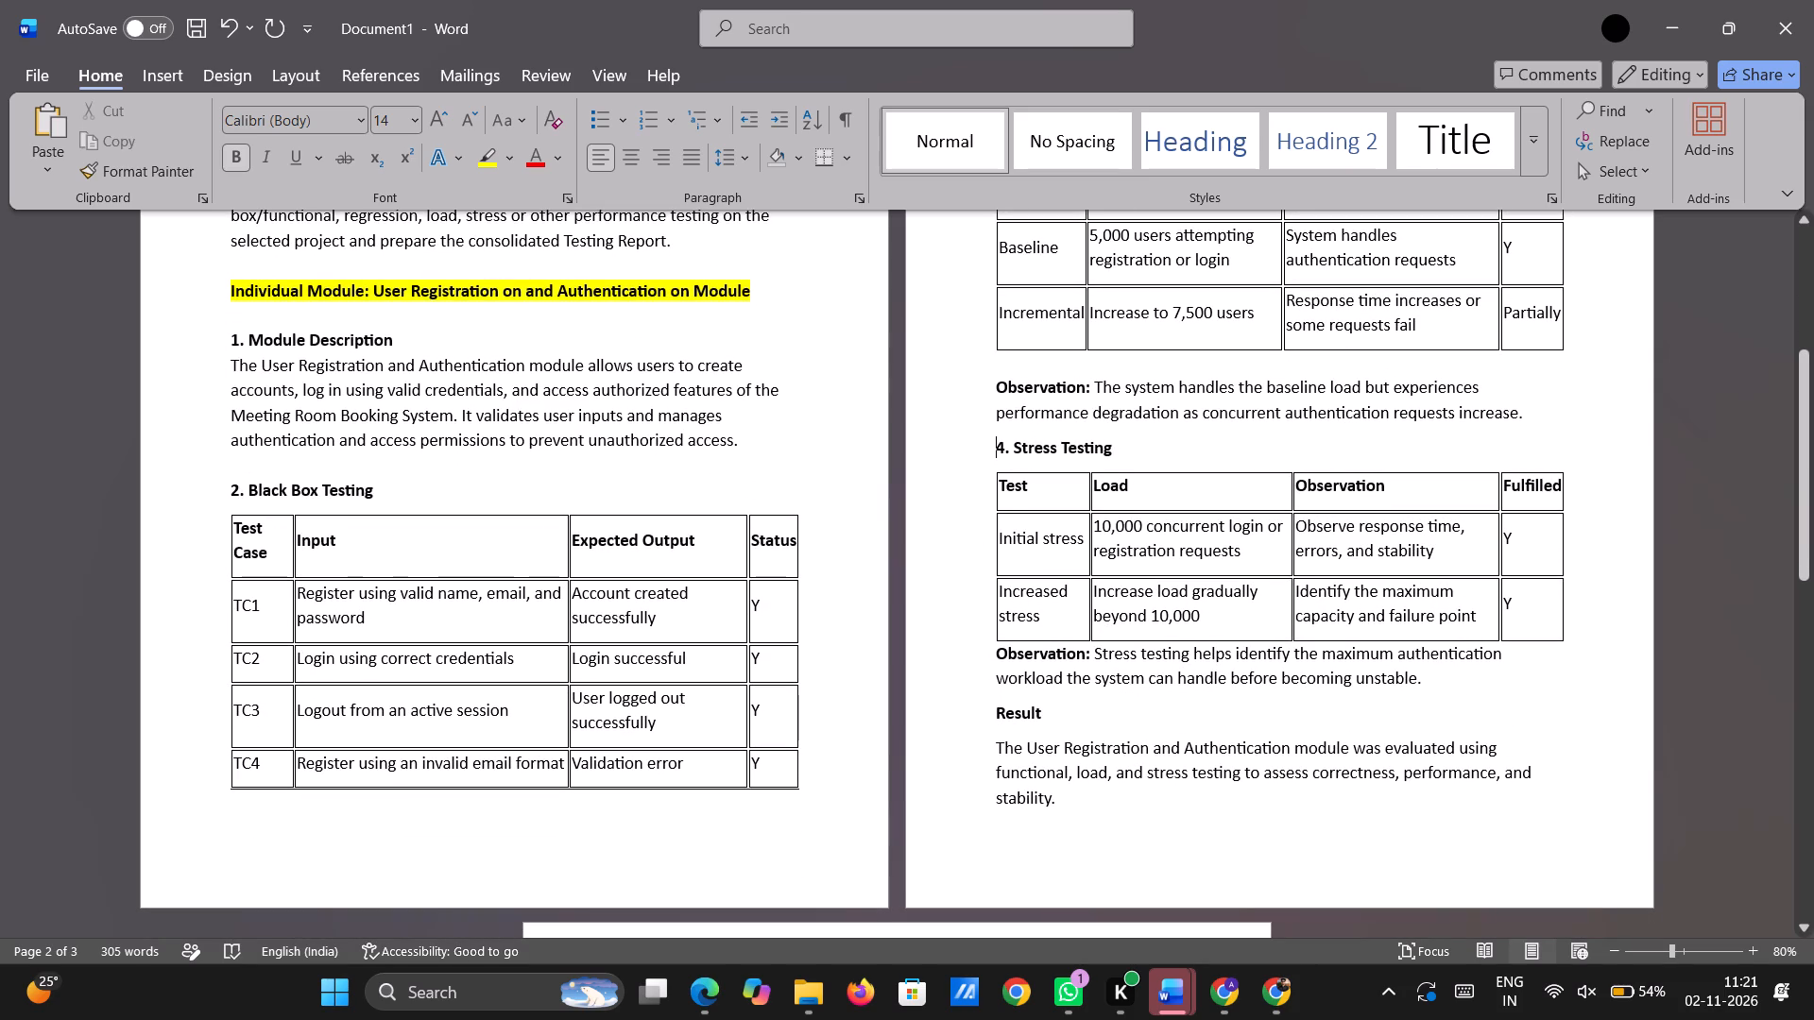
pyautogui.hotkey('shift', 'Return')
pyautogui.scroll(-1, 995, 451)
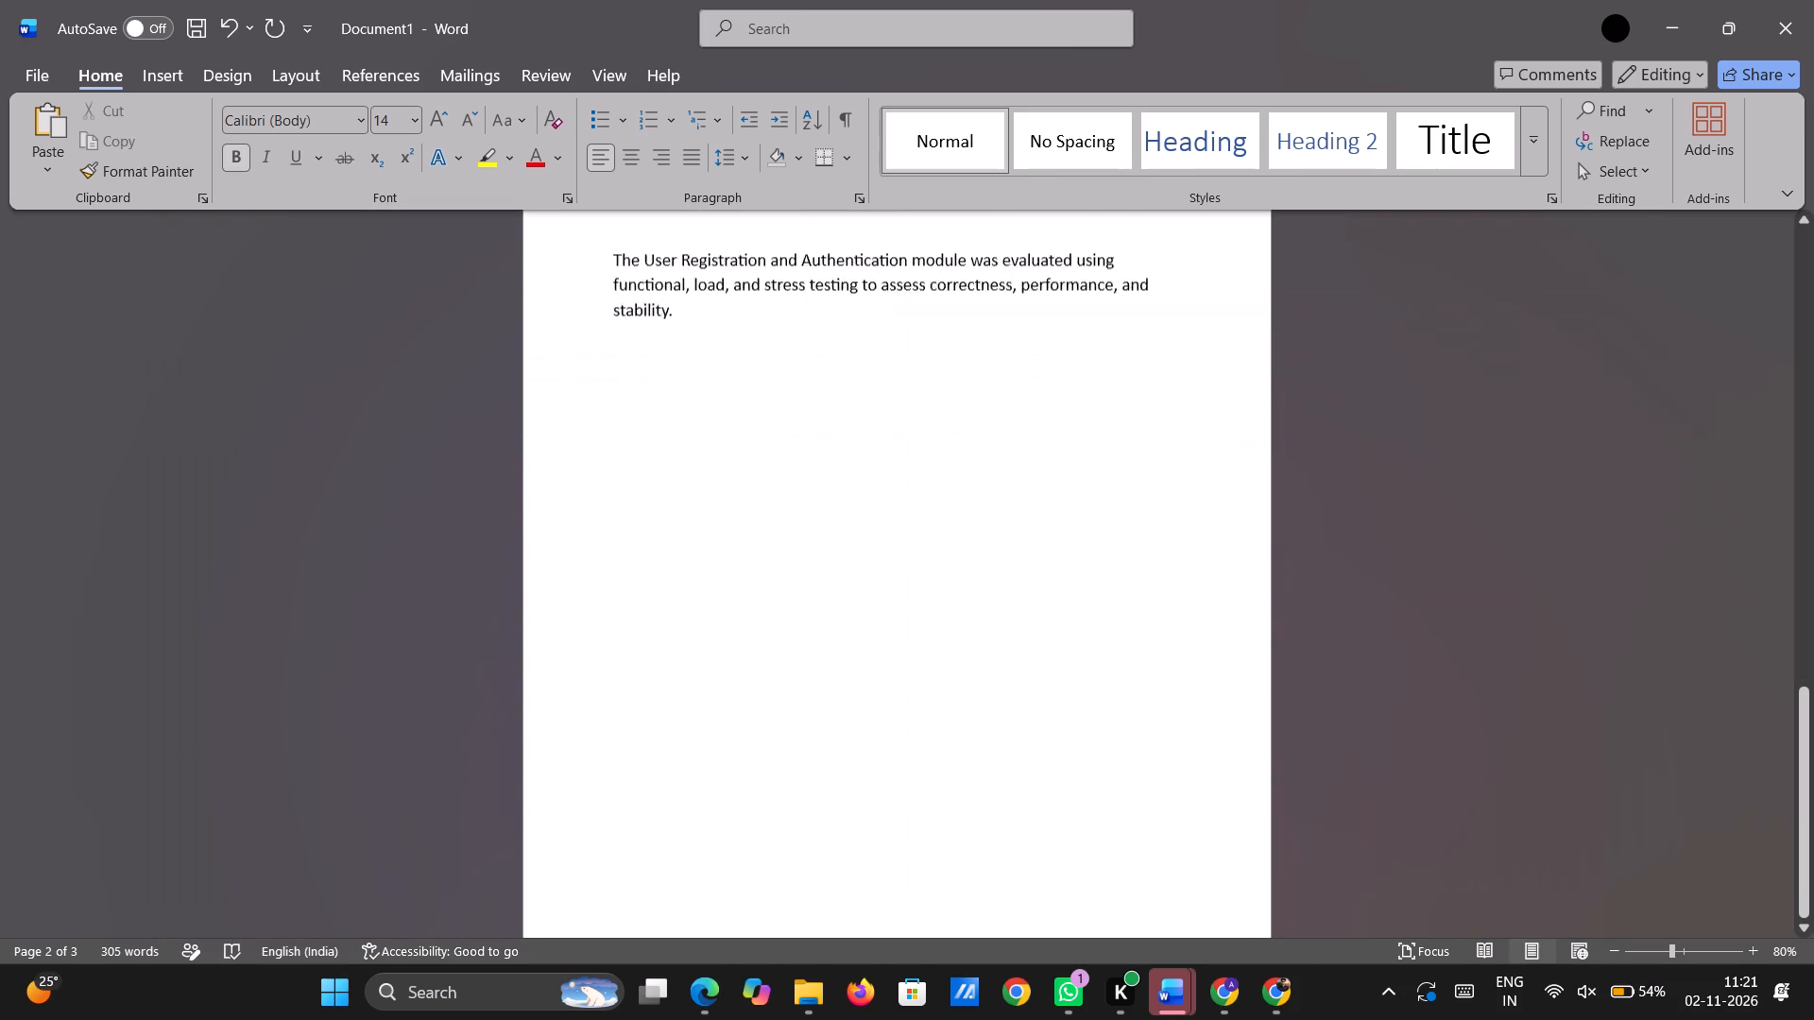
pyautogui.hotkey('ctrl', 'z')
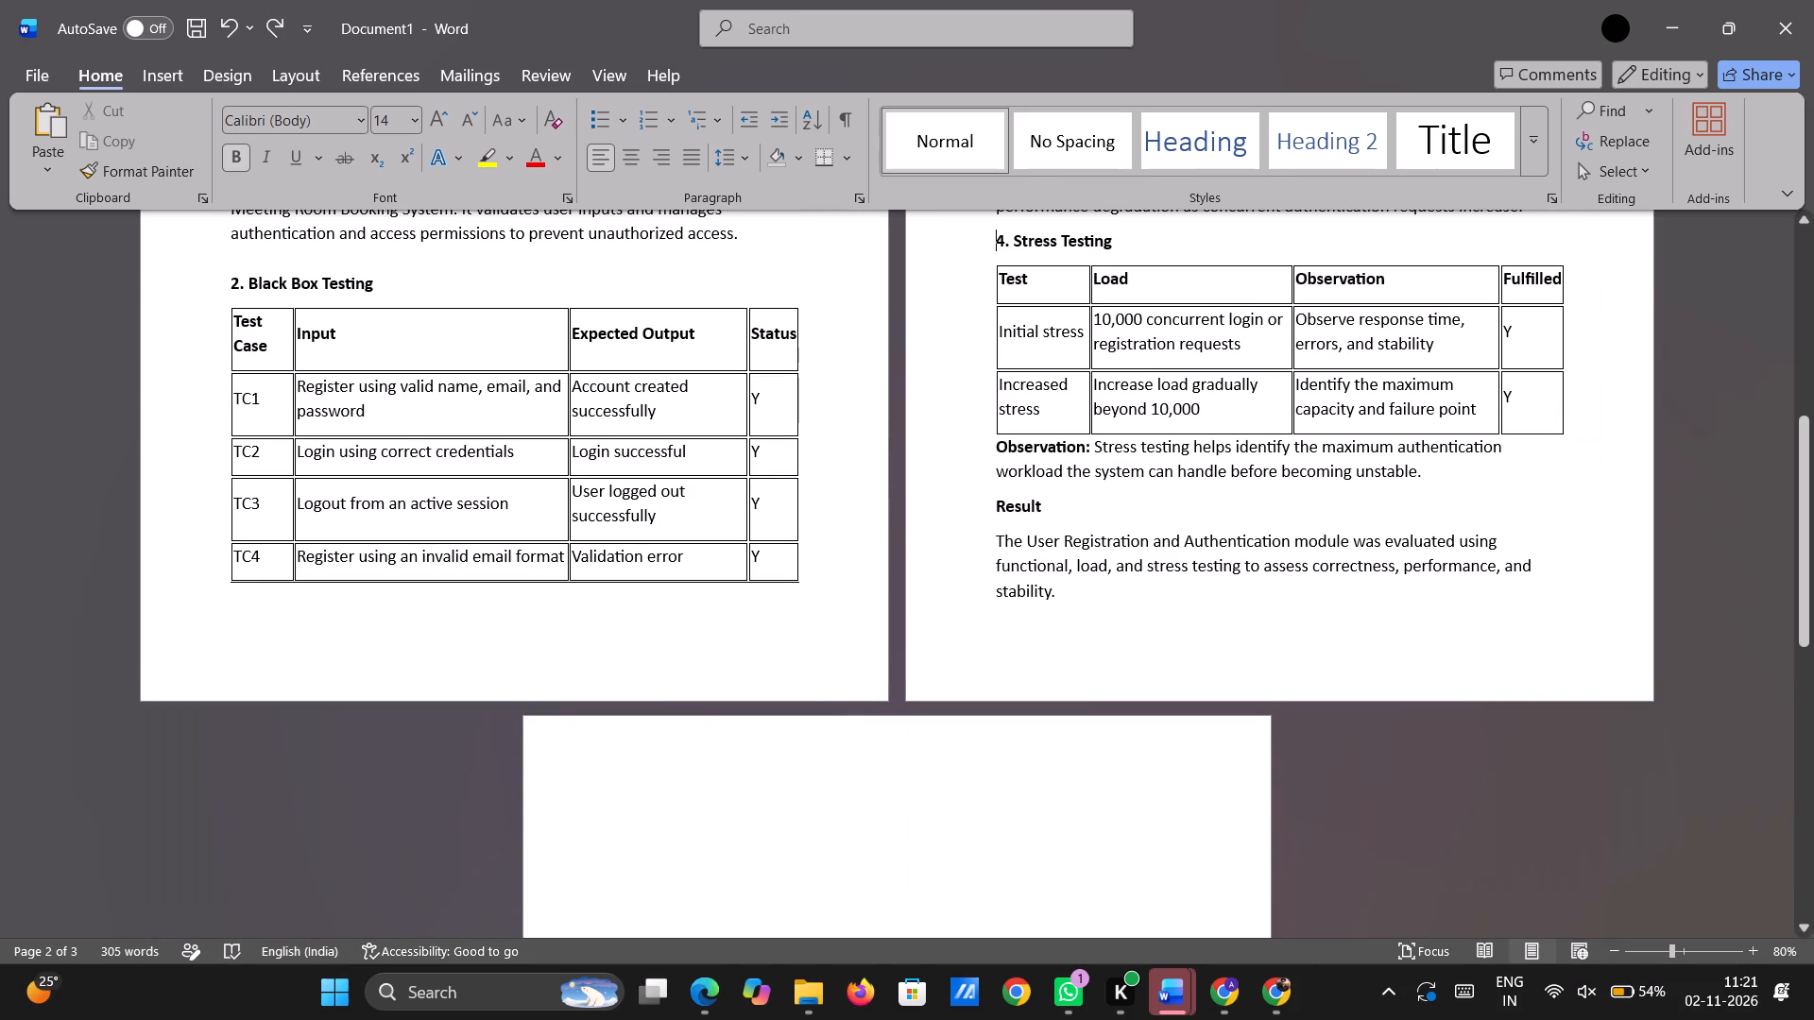
# Delete the empty paragraph on the blank third page.
pyautogui.click(742, 875)
pyautogui.press('BackSpace')
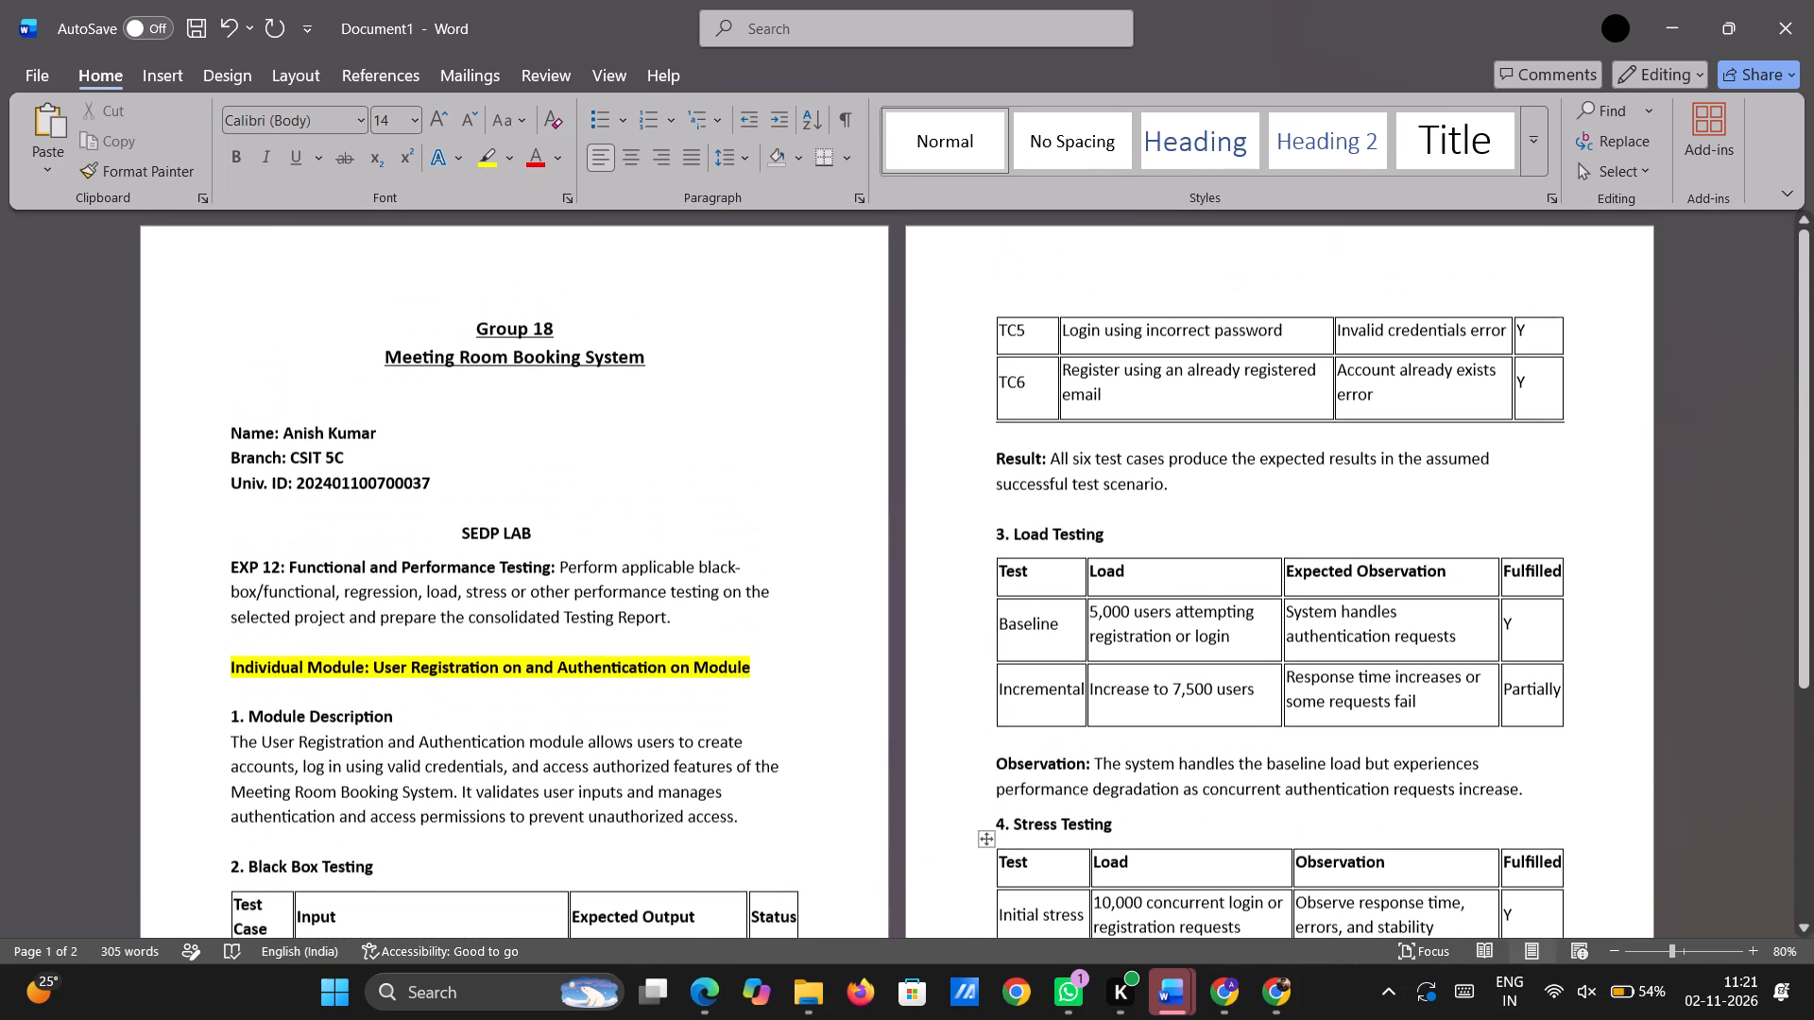
# Join the final Result heading with its paragraph on one line, adding a colon and a space after "Result".
pyautogui.scroll(-9, 1201, 609)
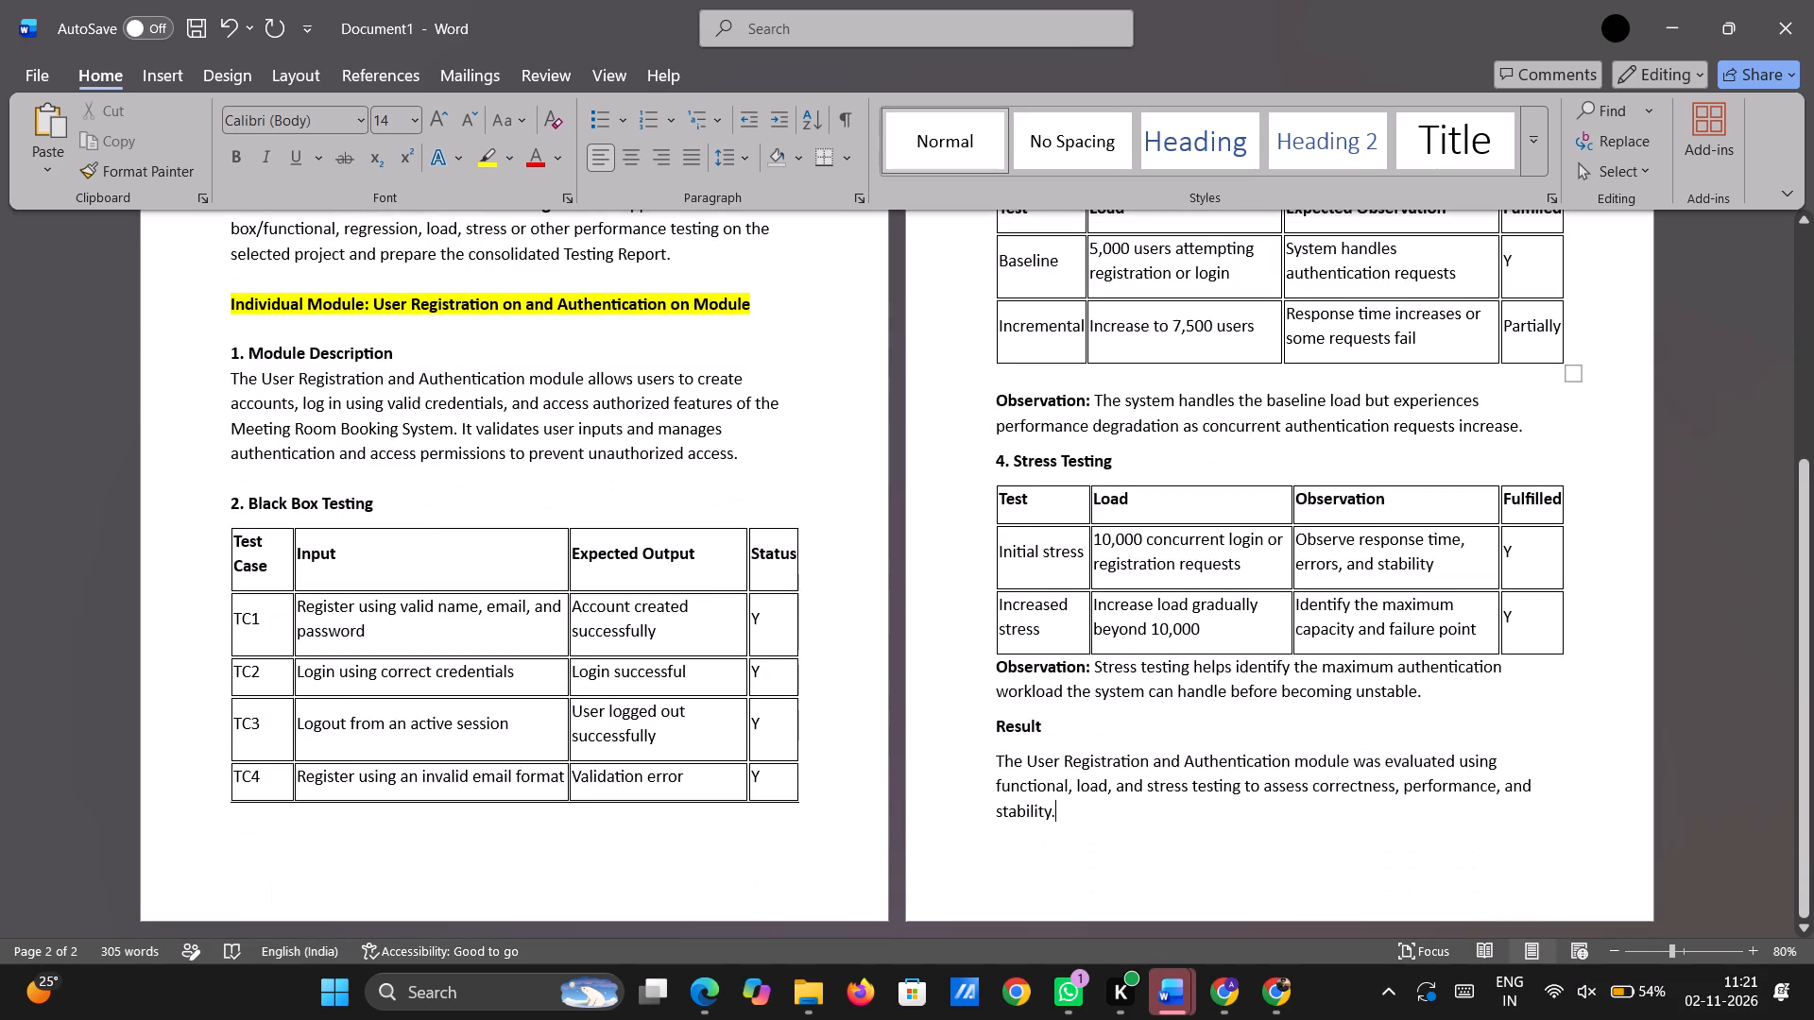
pyautogui.scroll(4, 1201, 609)
pyautogui.scroll(-1, 1201, 609)
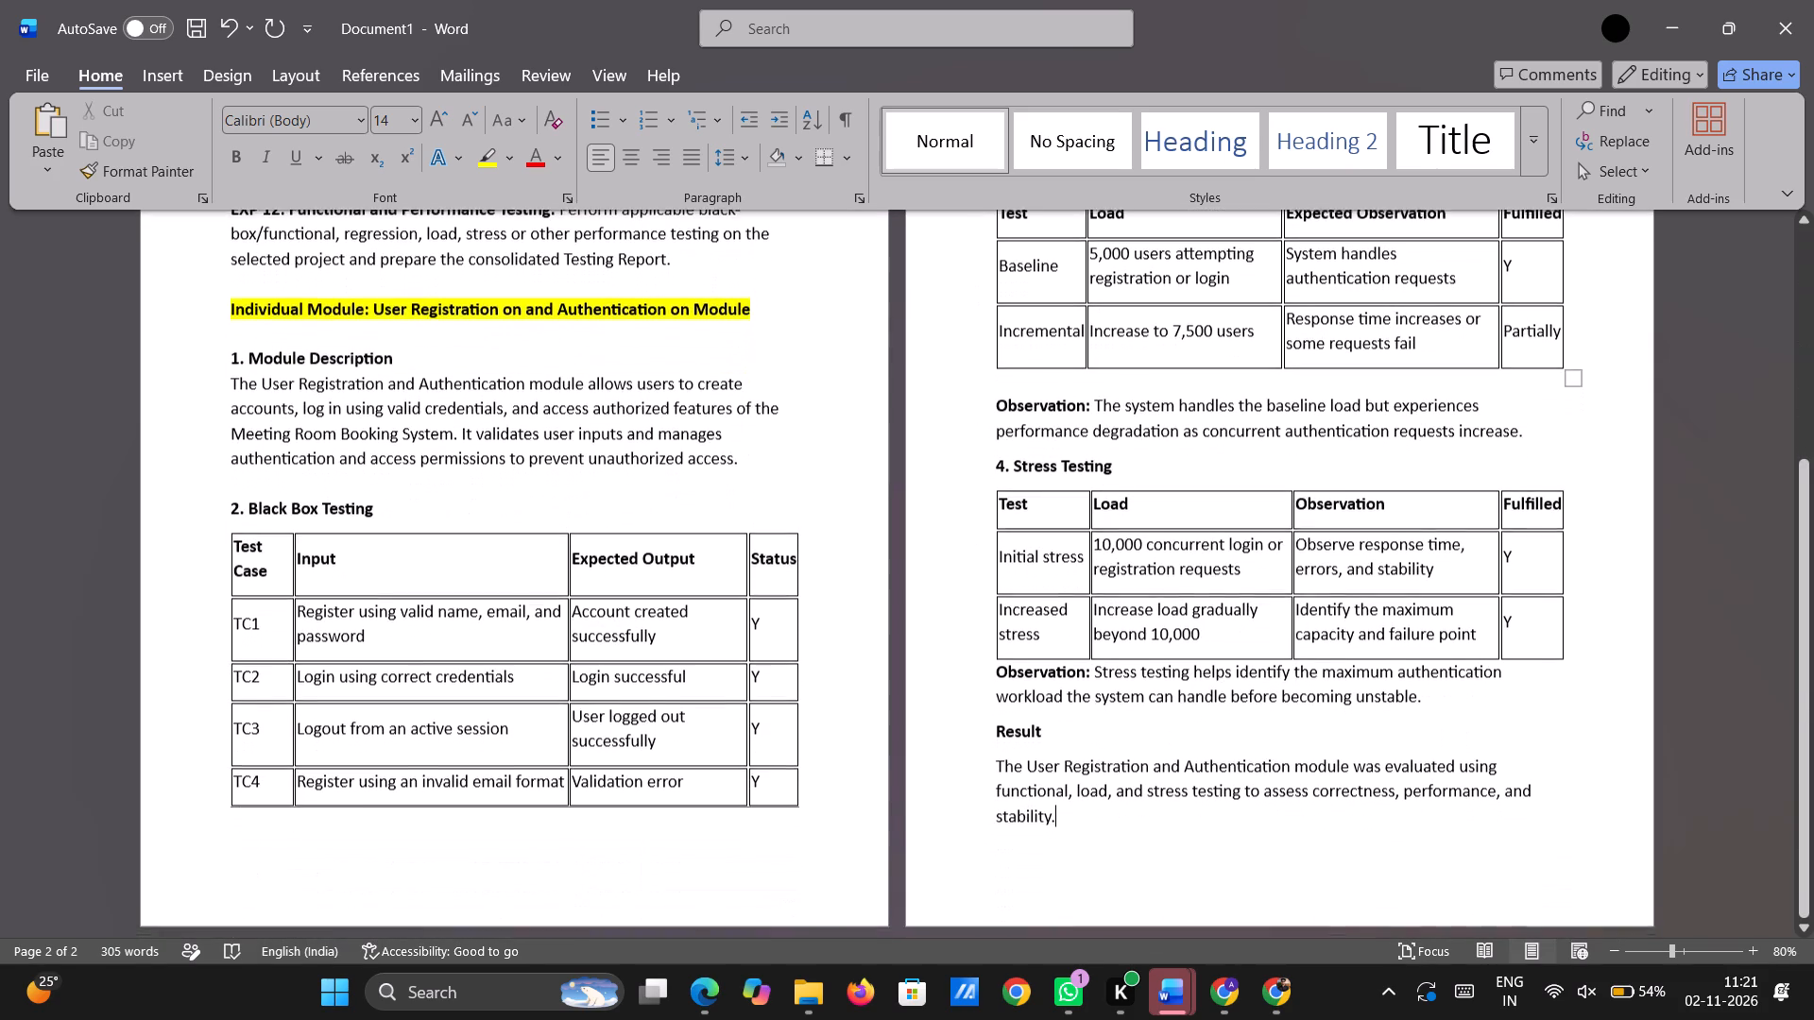
pyautogui.click(1768, 692)
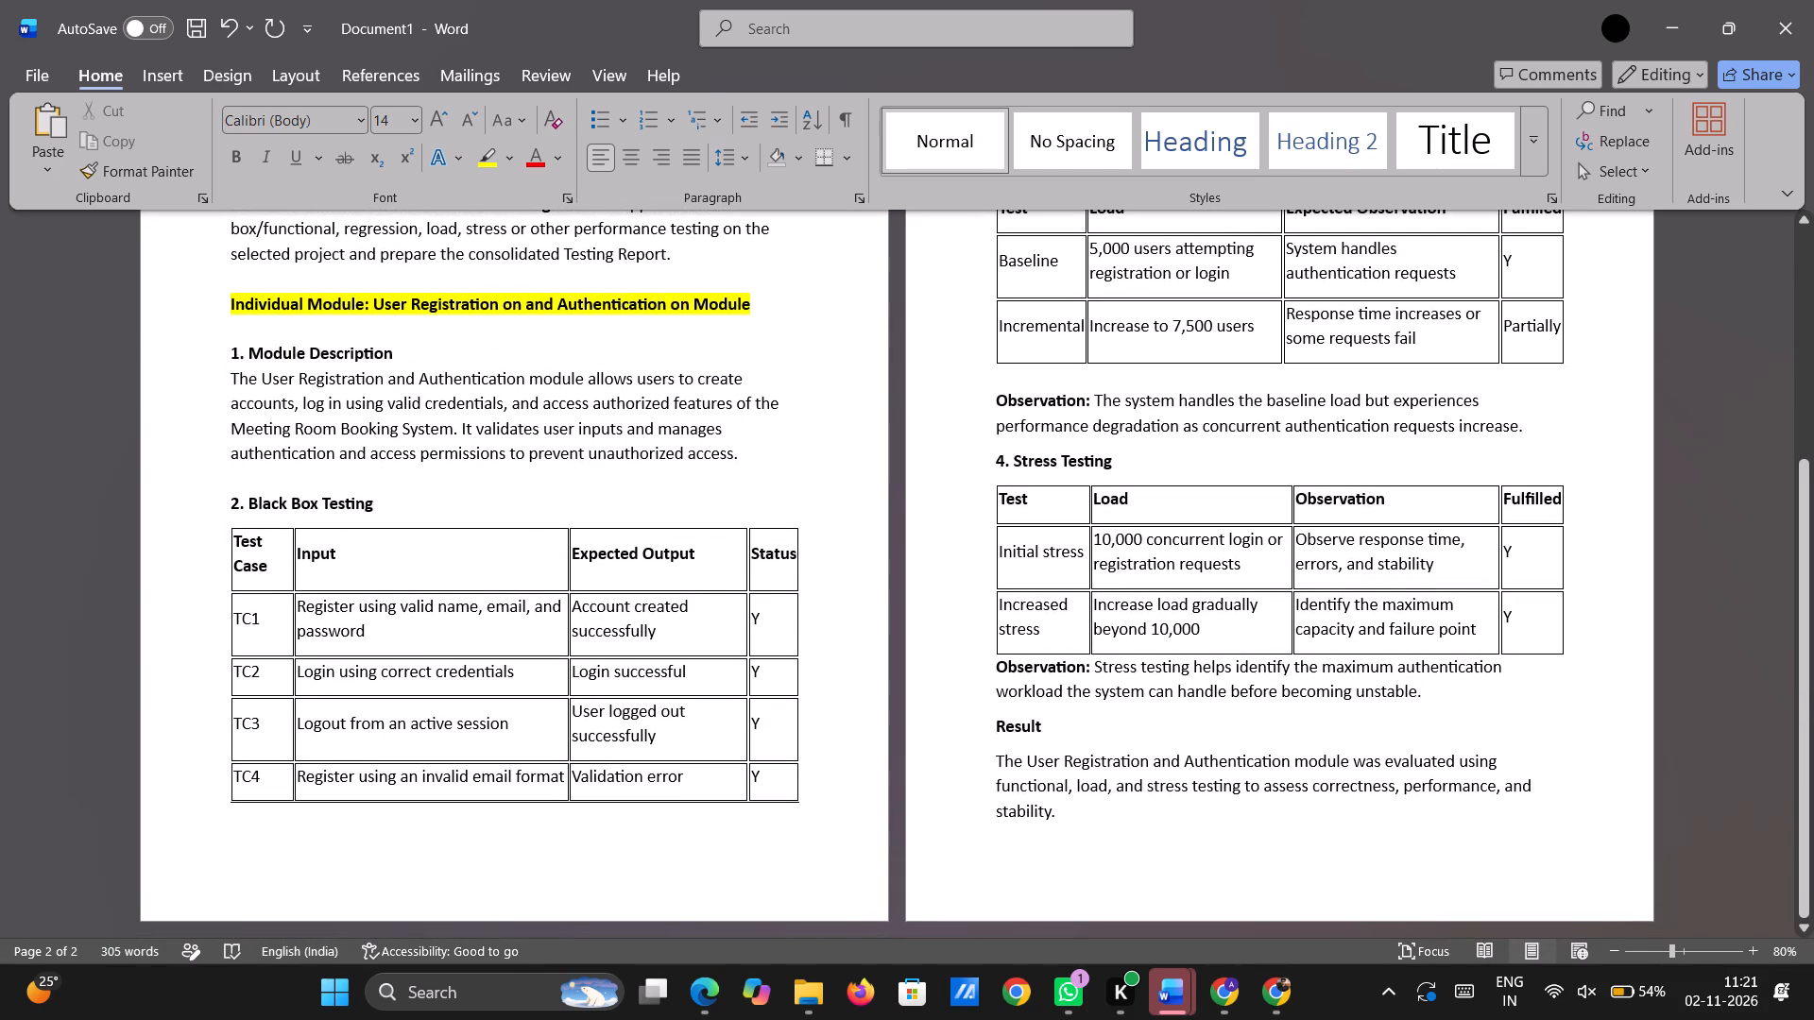
pyautogui.click(996, 768)
pyautogui.press('BackSpace')
pyautogui.write(':')
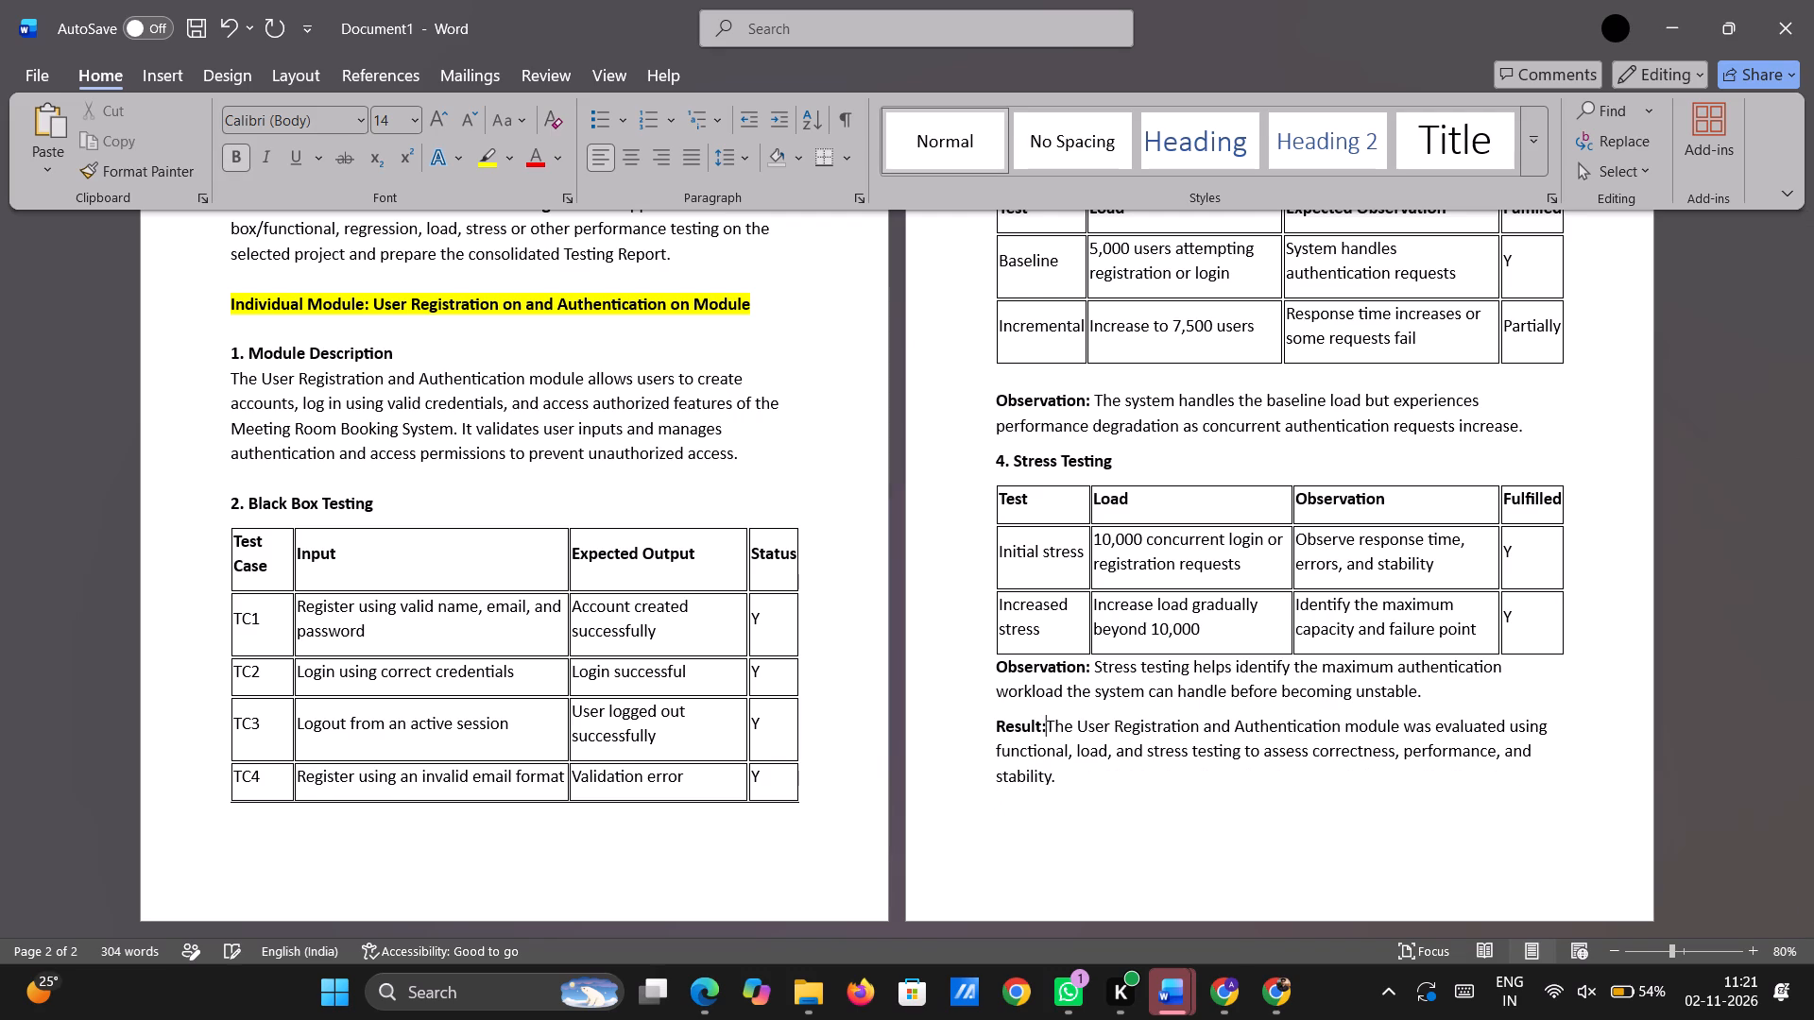
pyautogui.press('space')
# Insert a blank line between the Stress Testing table and its "Observation:" paragraph.
pyautogui.click(996, 670)
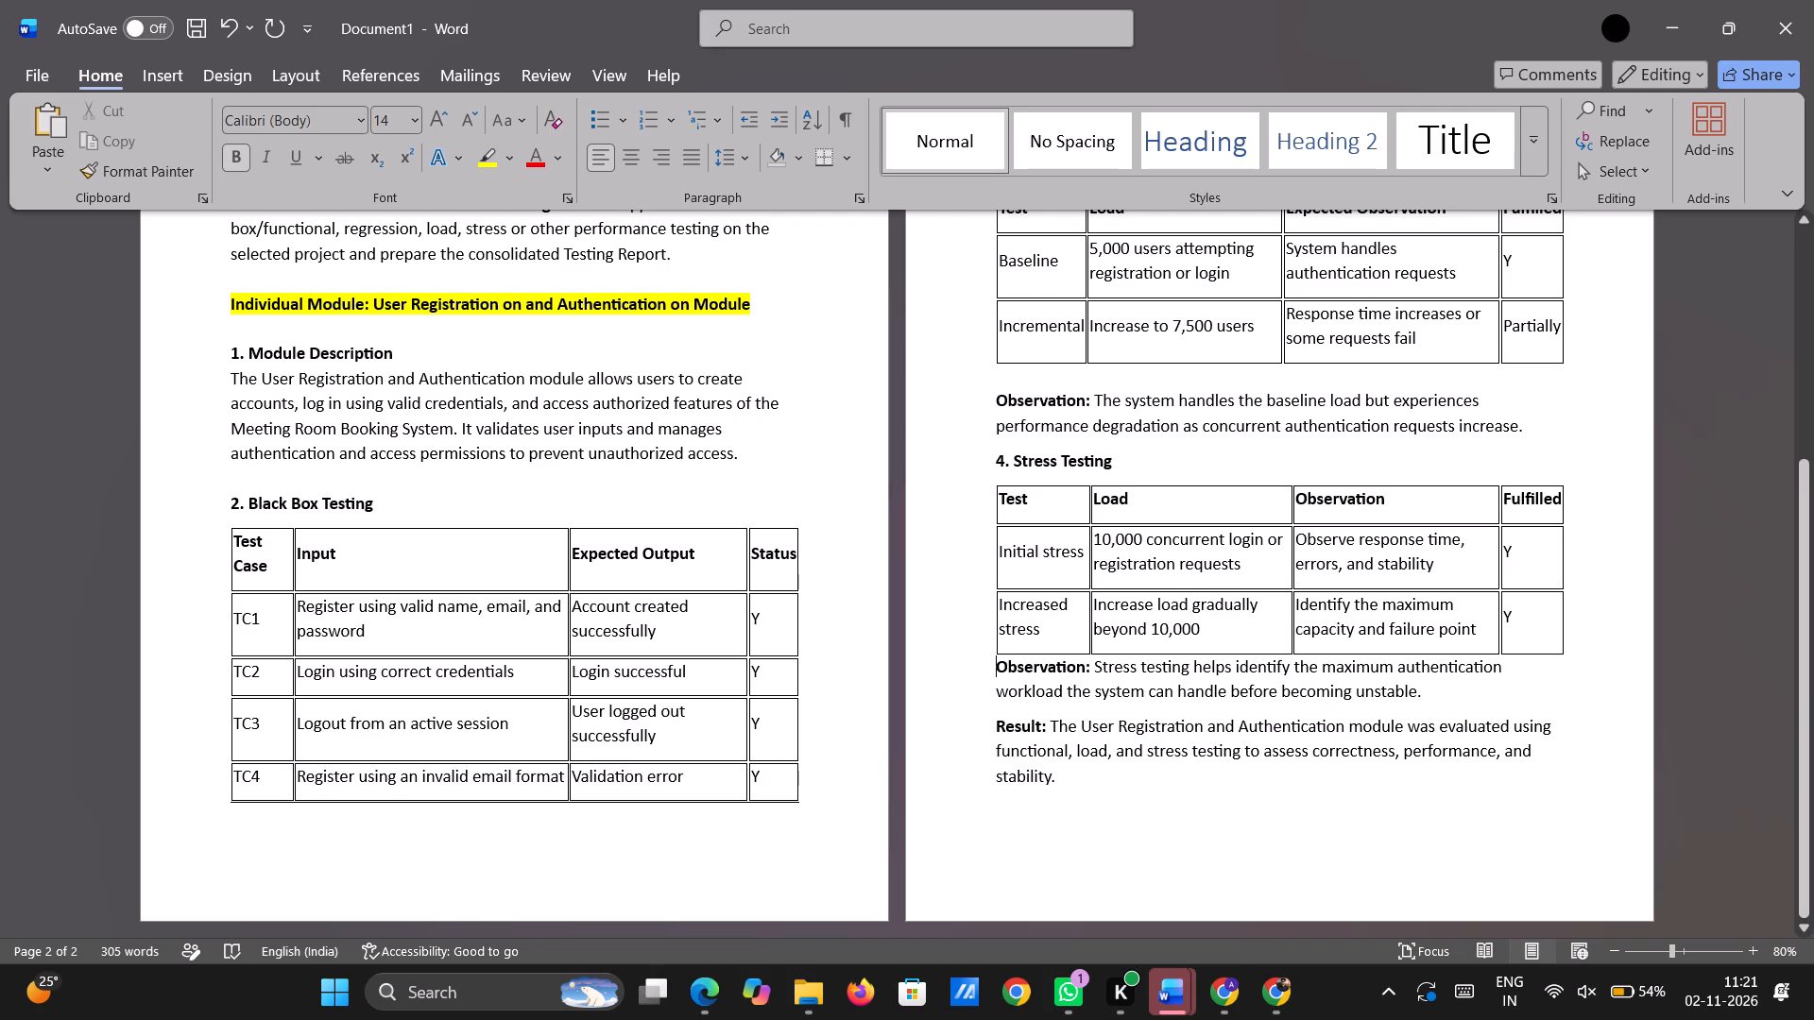
pyautogui.hotkey('shift', 'Return')
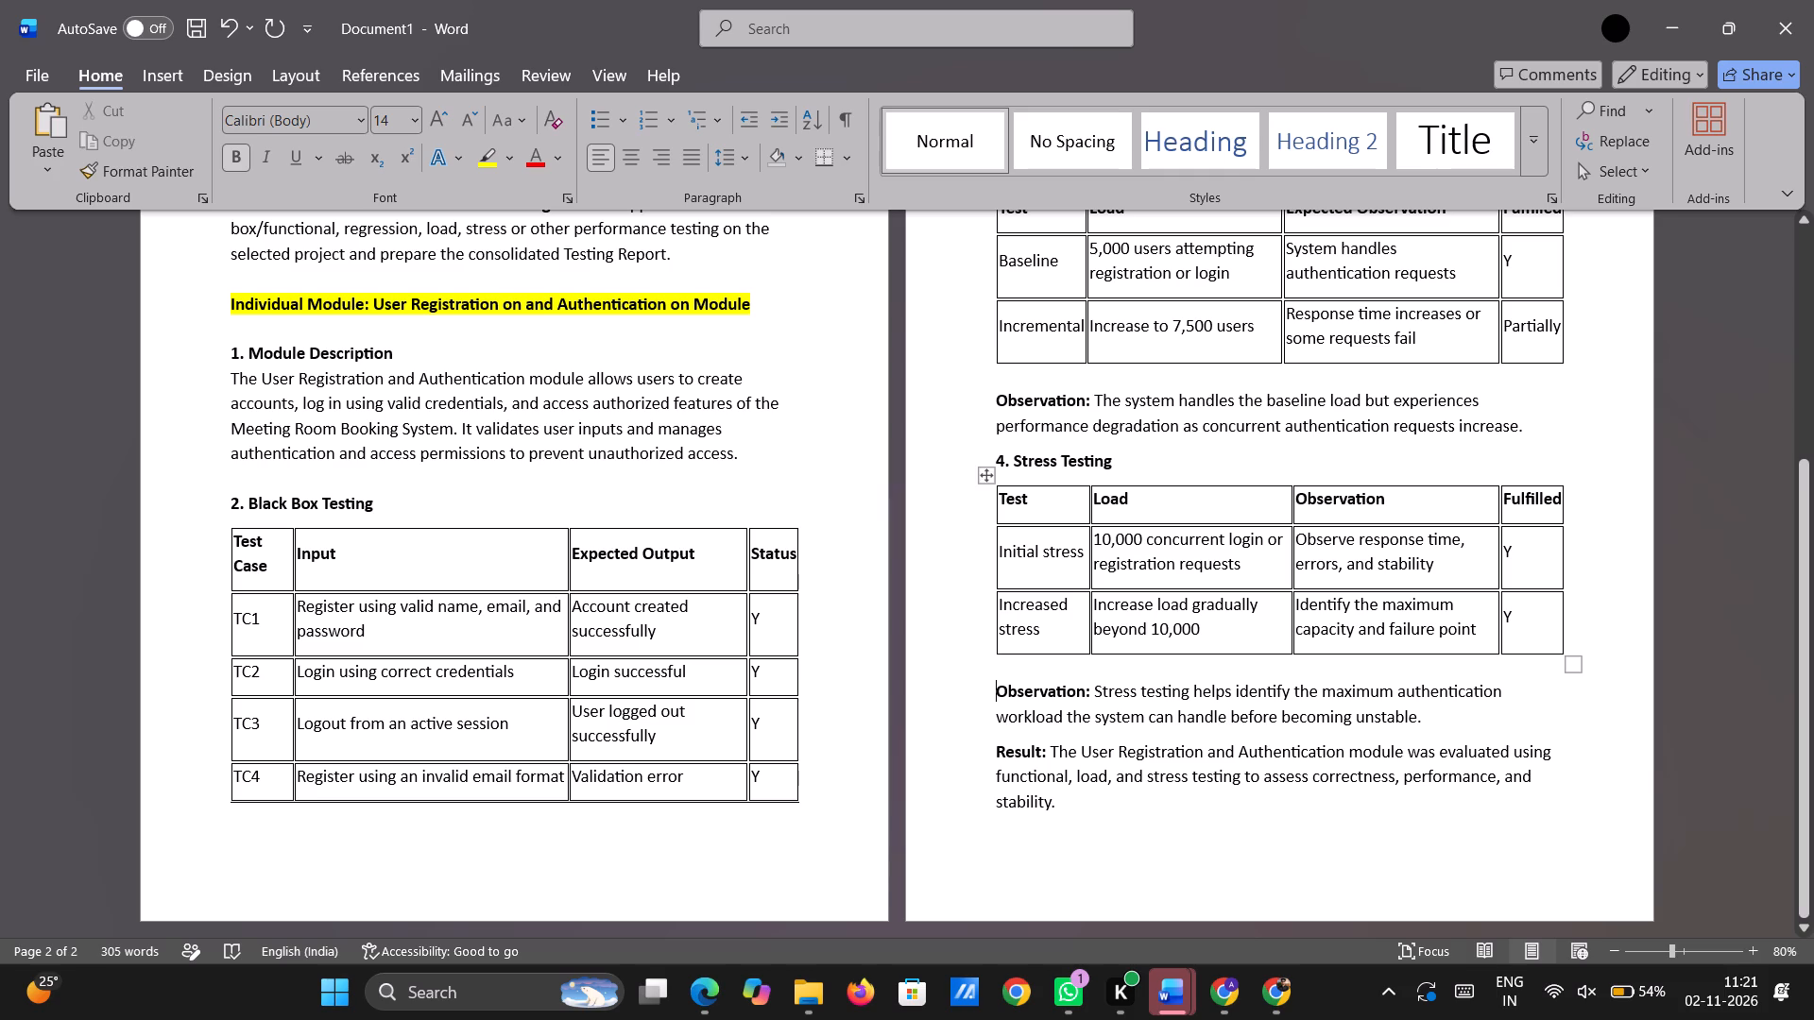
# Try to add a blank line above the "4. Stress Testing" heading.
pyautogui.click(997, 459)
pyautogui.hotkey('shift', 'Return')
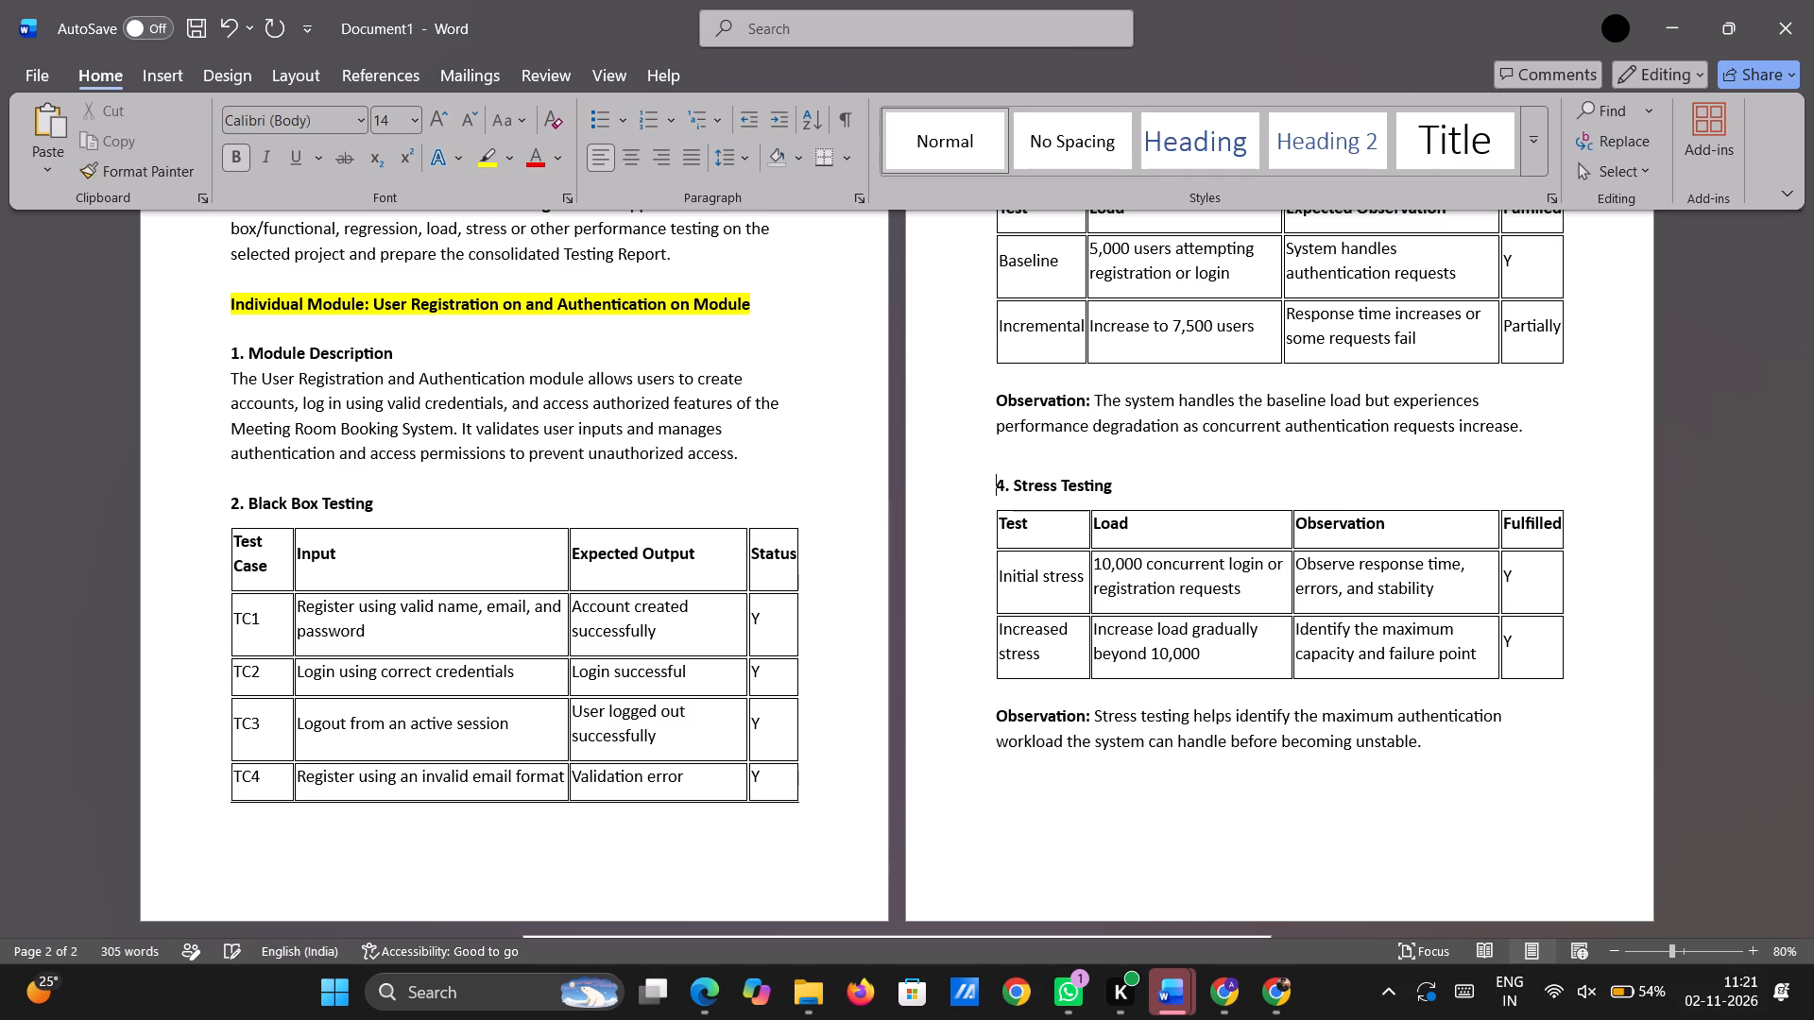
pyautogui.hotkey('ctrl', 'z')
# Review the layout of both report pages, from the title block to the final Result paragraph.
pyautogui.scroll(-1, 1249, 659)
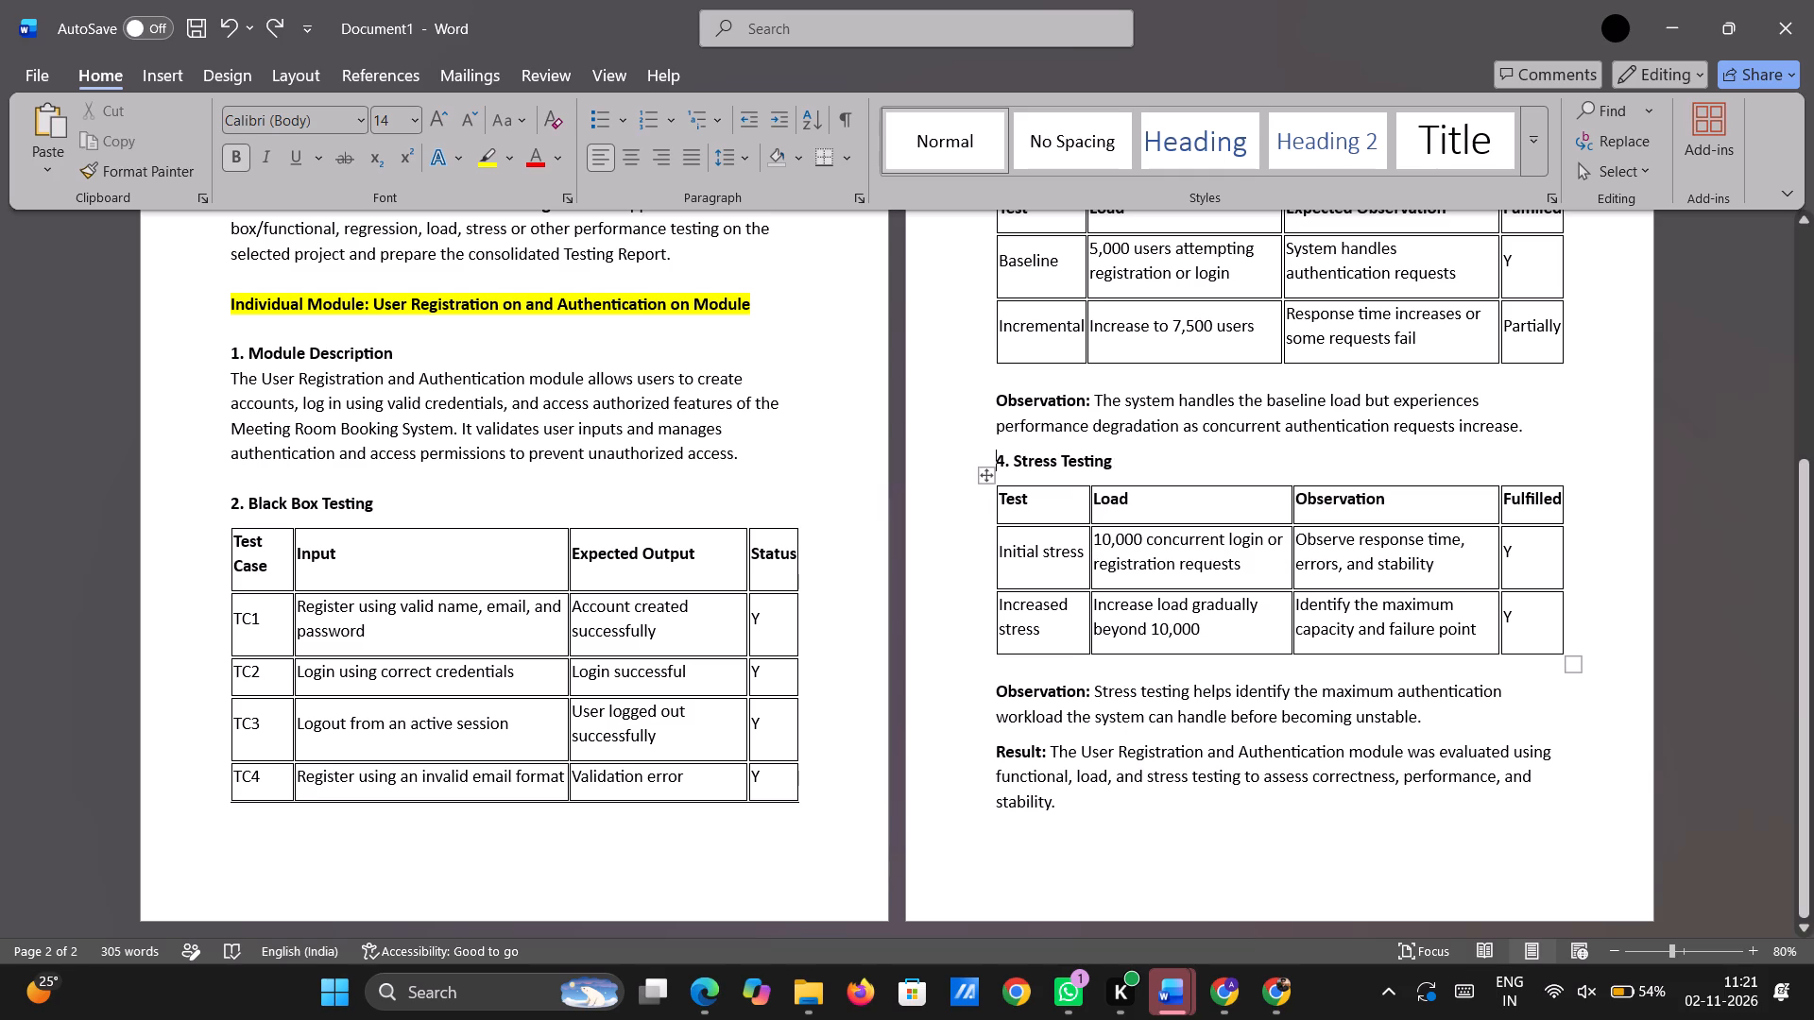
pyautogui.scroll(-1, 1249, 659)
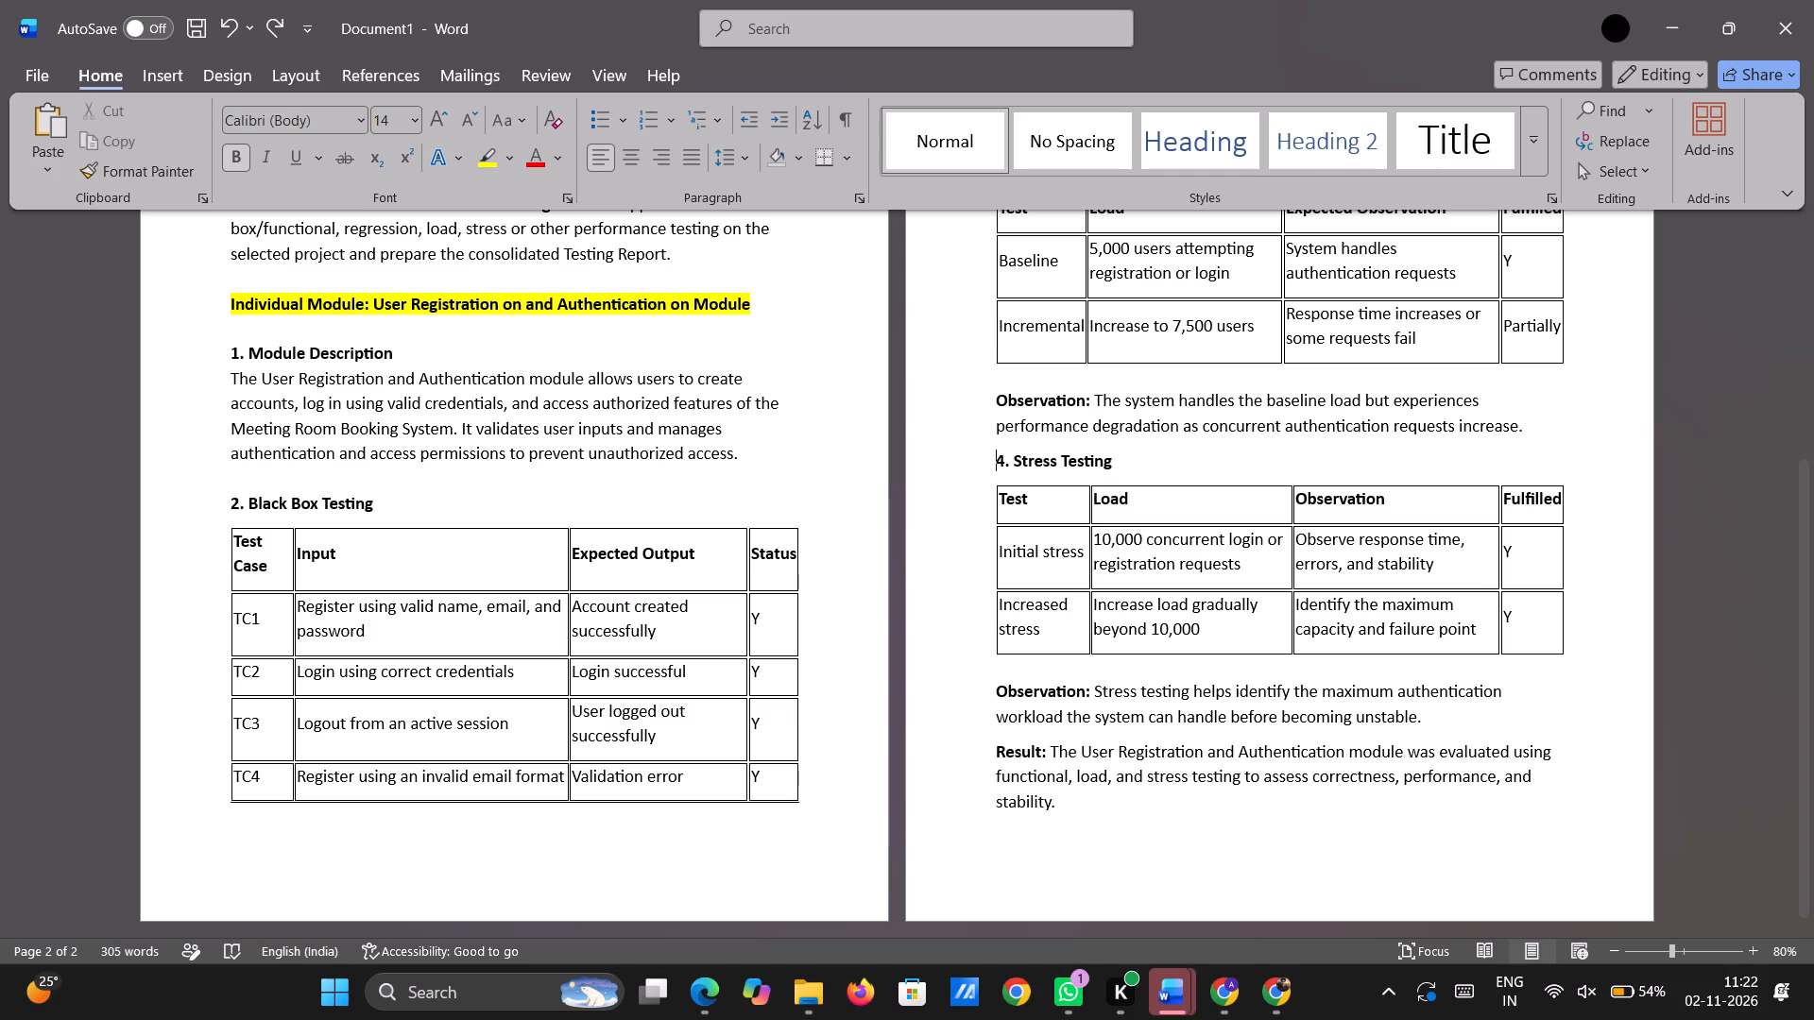
pyautogui.scroll(3, 1532, 776)
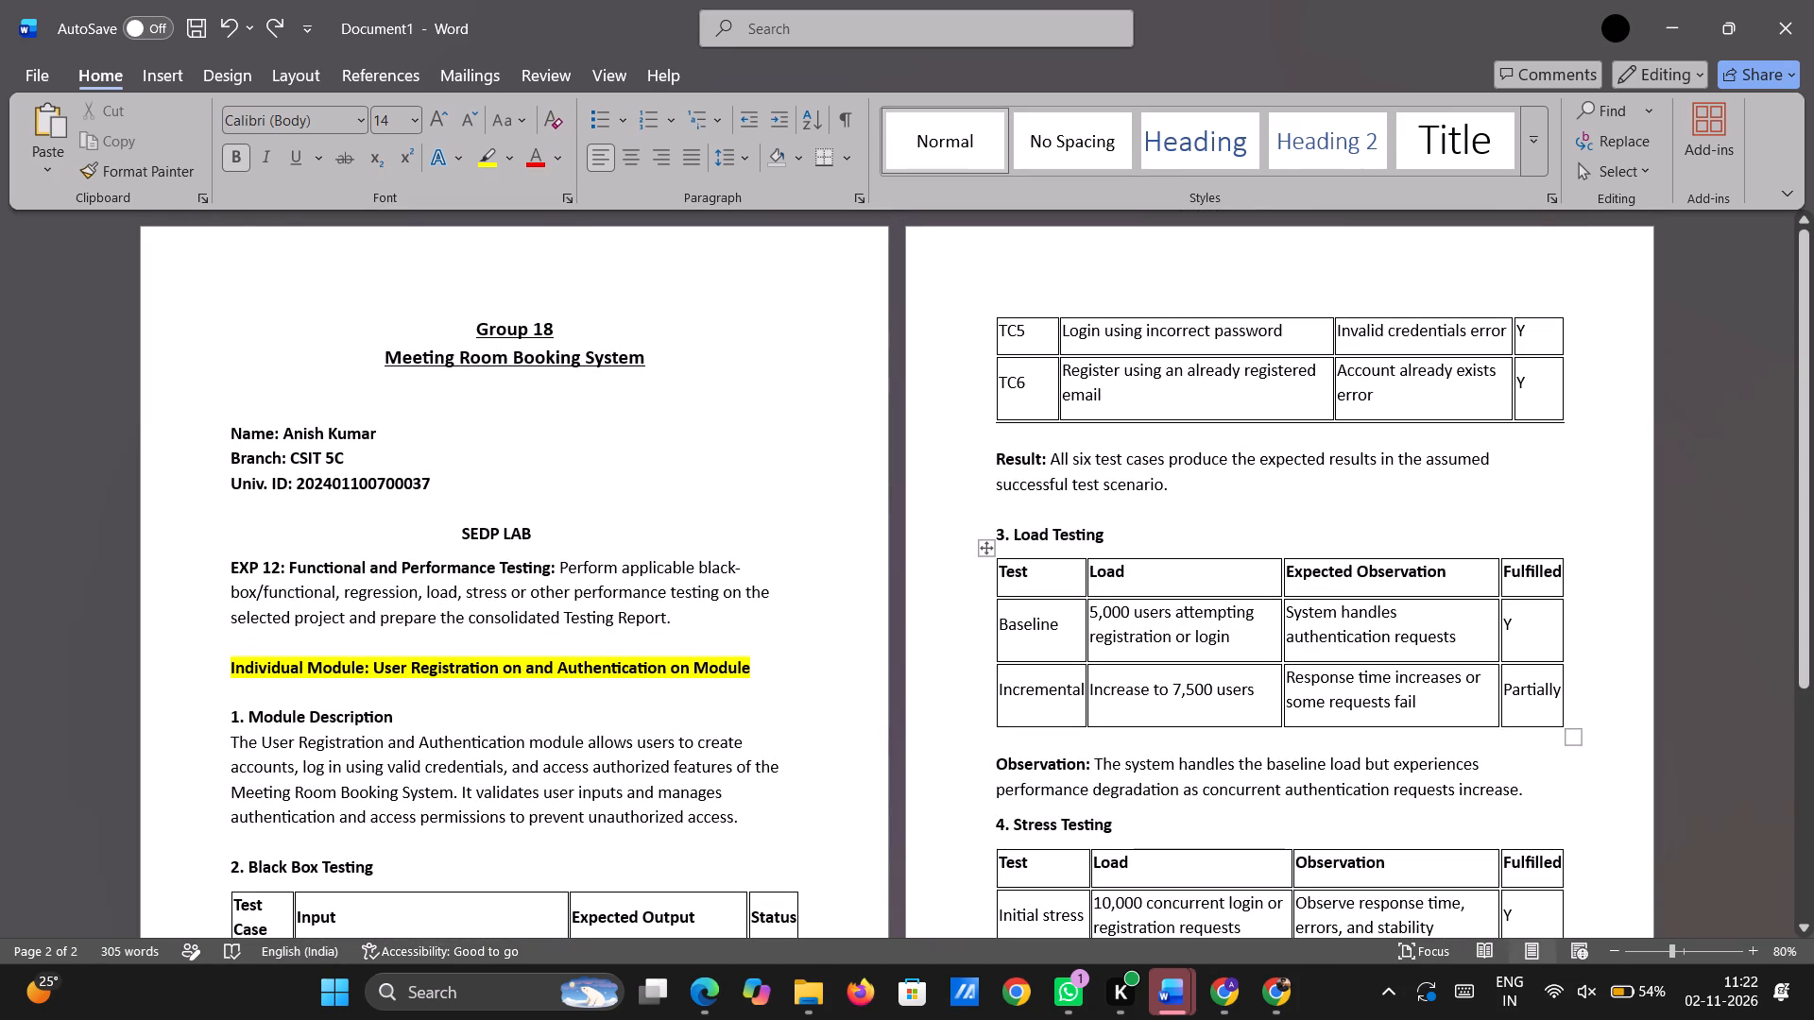
pyautogui.scroll(-5, 888, 633)
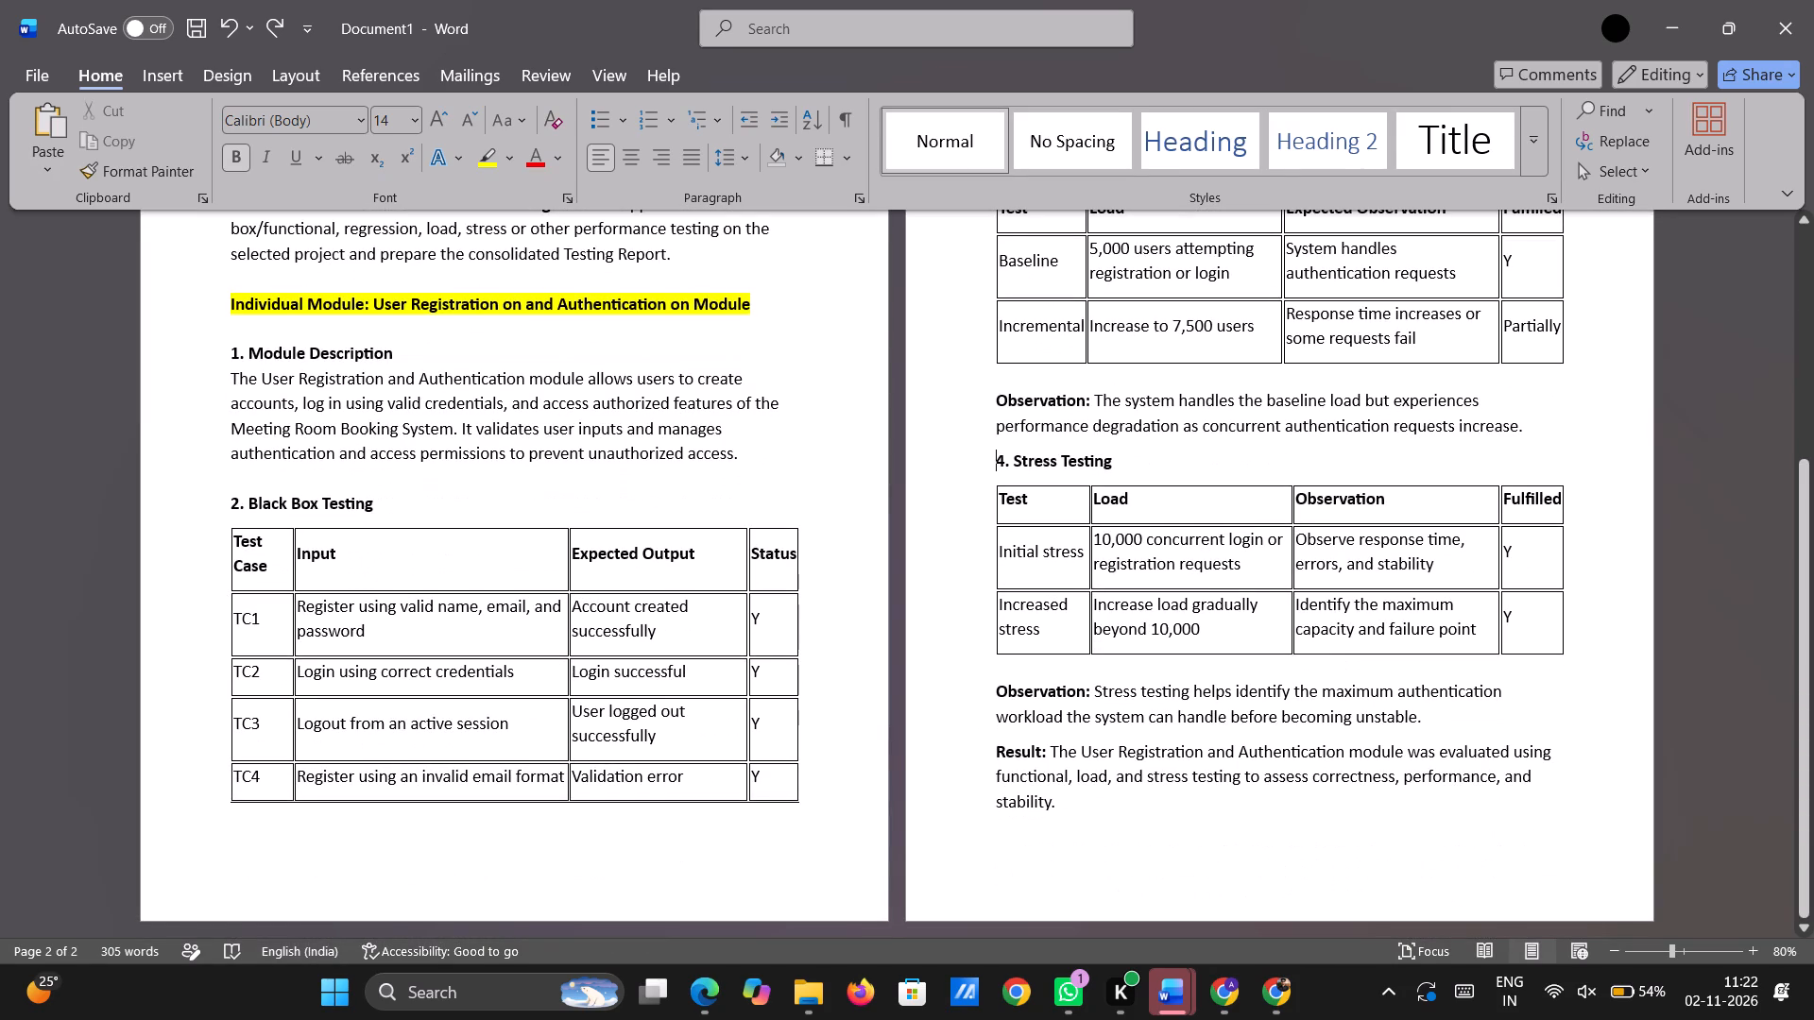
pyautogui.scroll(3, 888, 633)
pyautogui.scroll(-7, 888, 633)
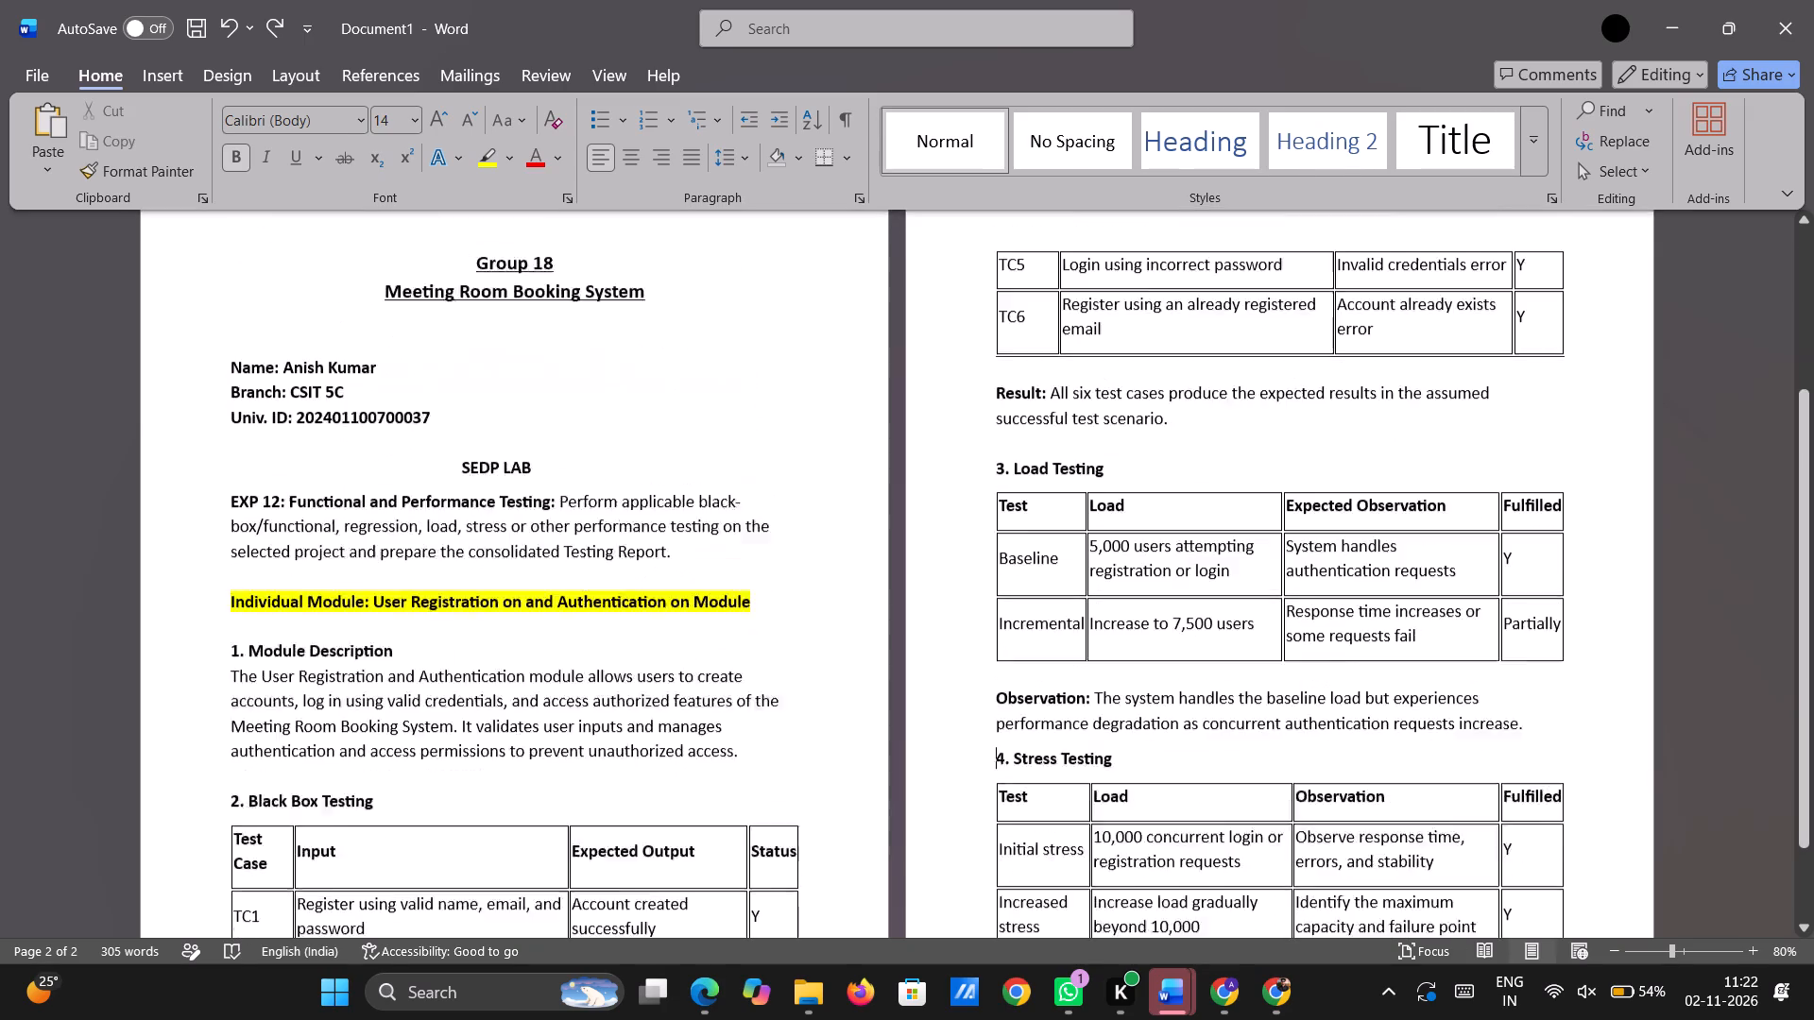
pyautogui.scroll(6, 888, 633)
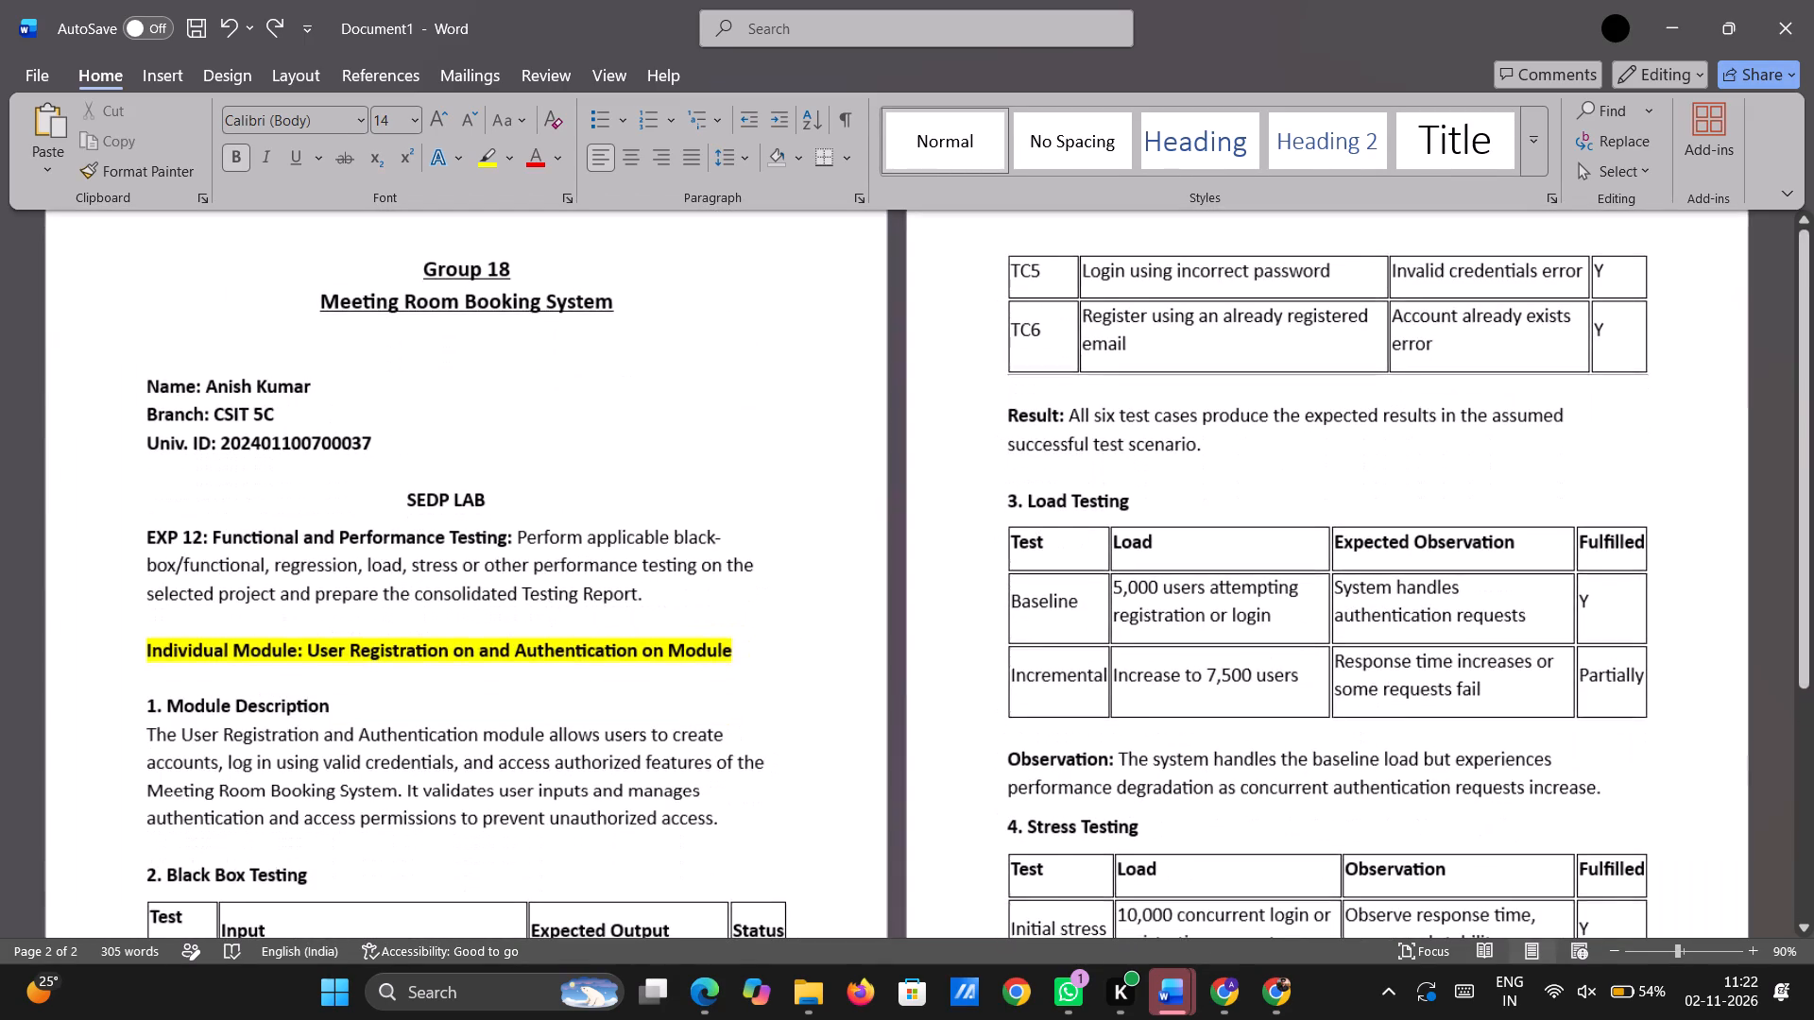
# Print the report to PDF, choosing the Desktop > College > 3rd year[1] > PDF folder as the save location.
pyautogui.hotkey('ctrl', 'p')
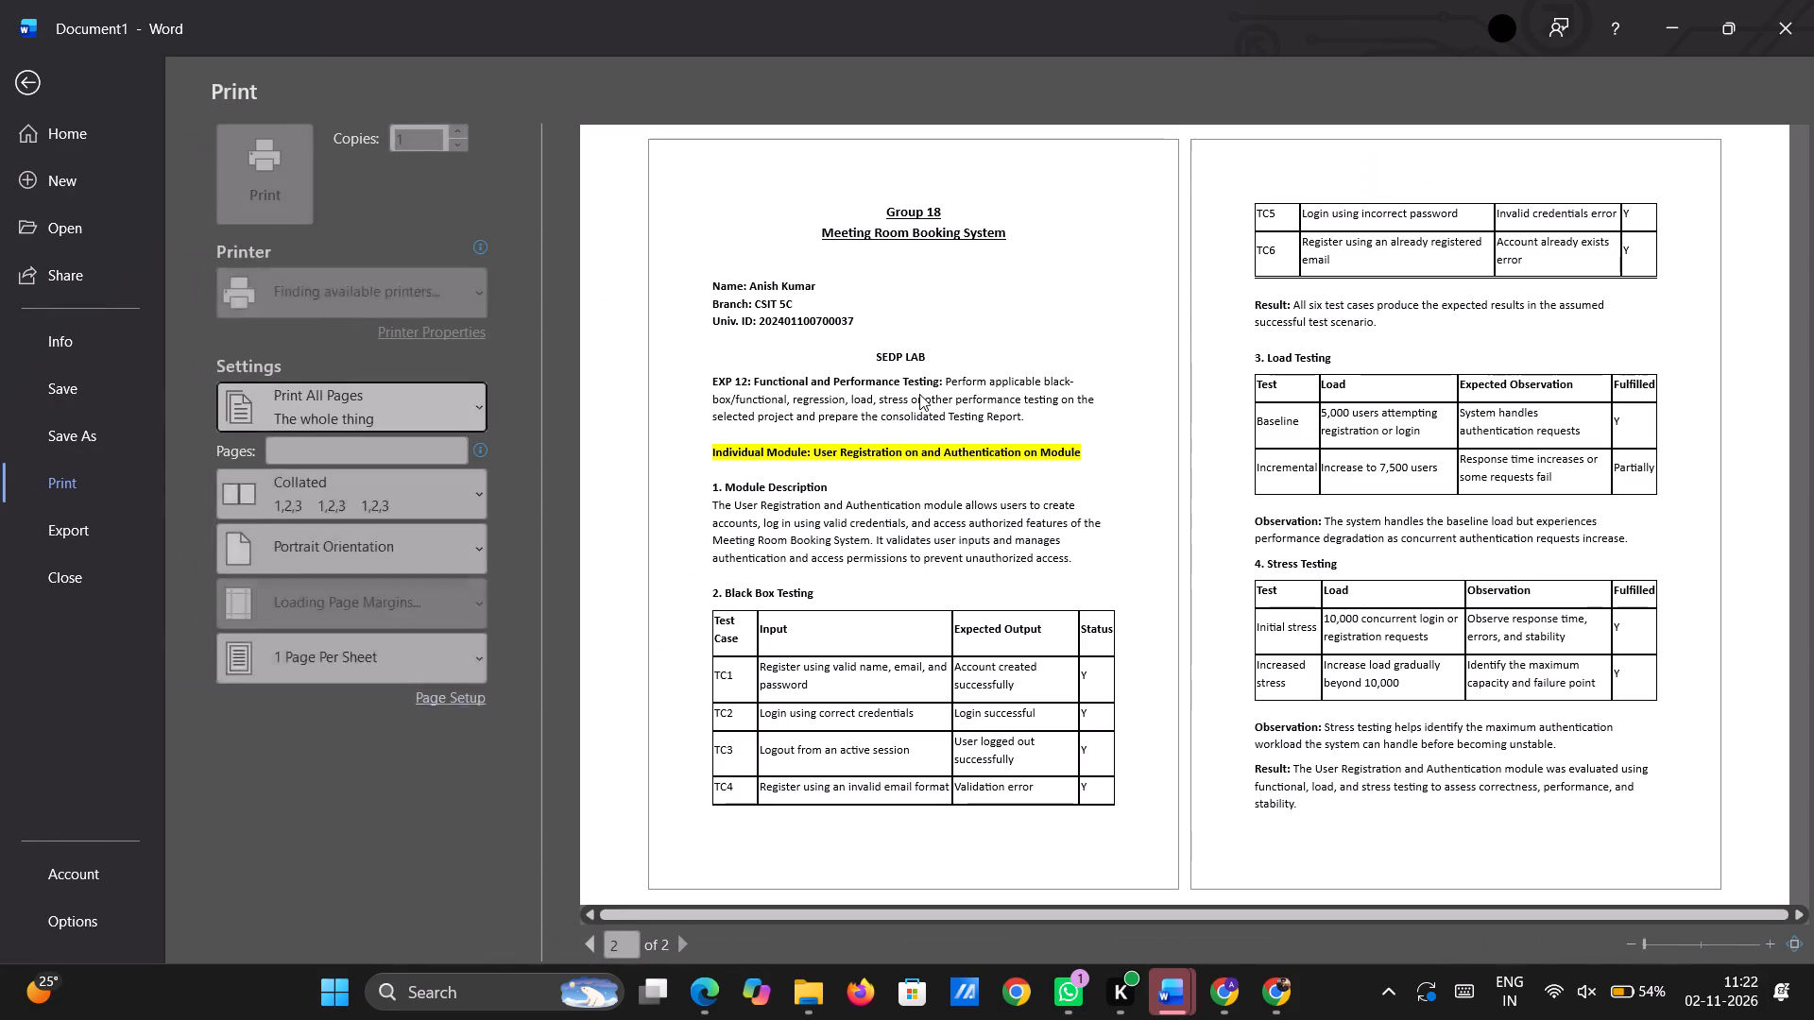
pyautogui.click(270, 151)
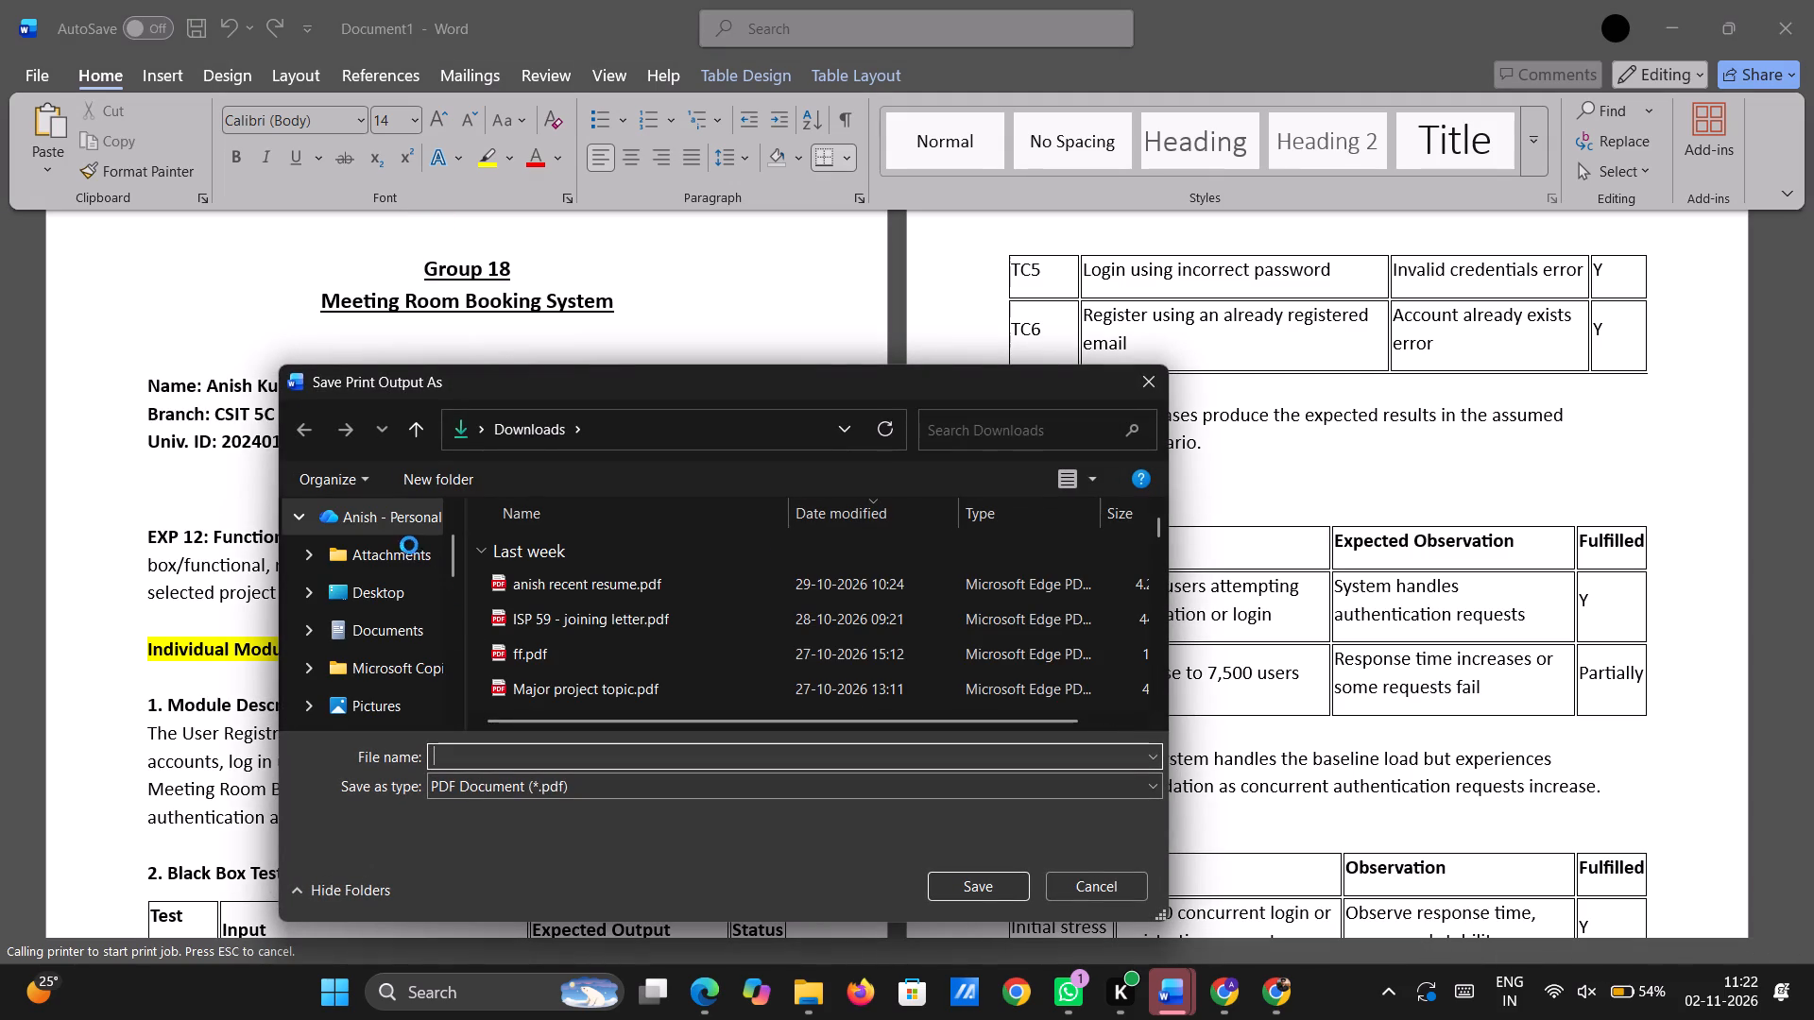
pyautogui.click(388, 586)
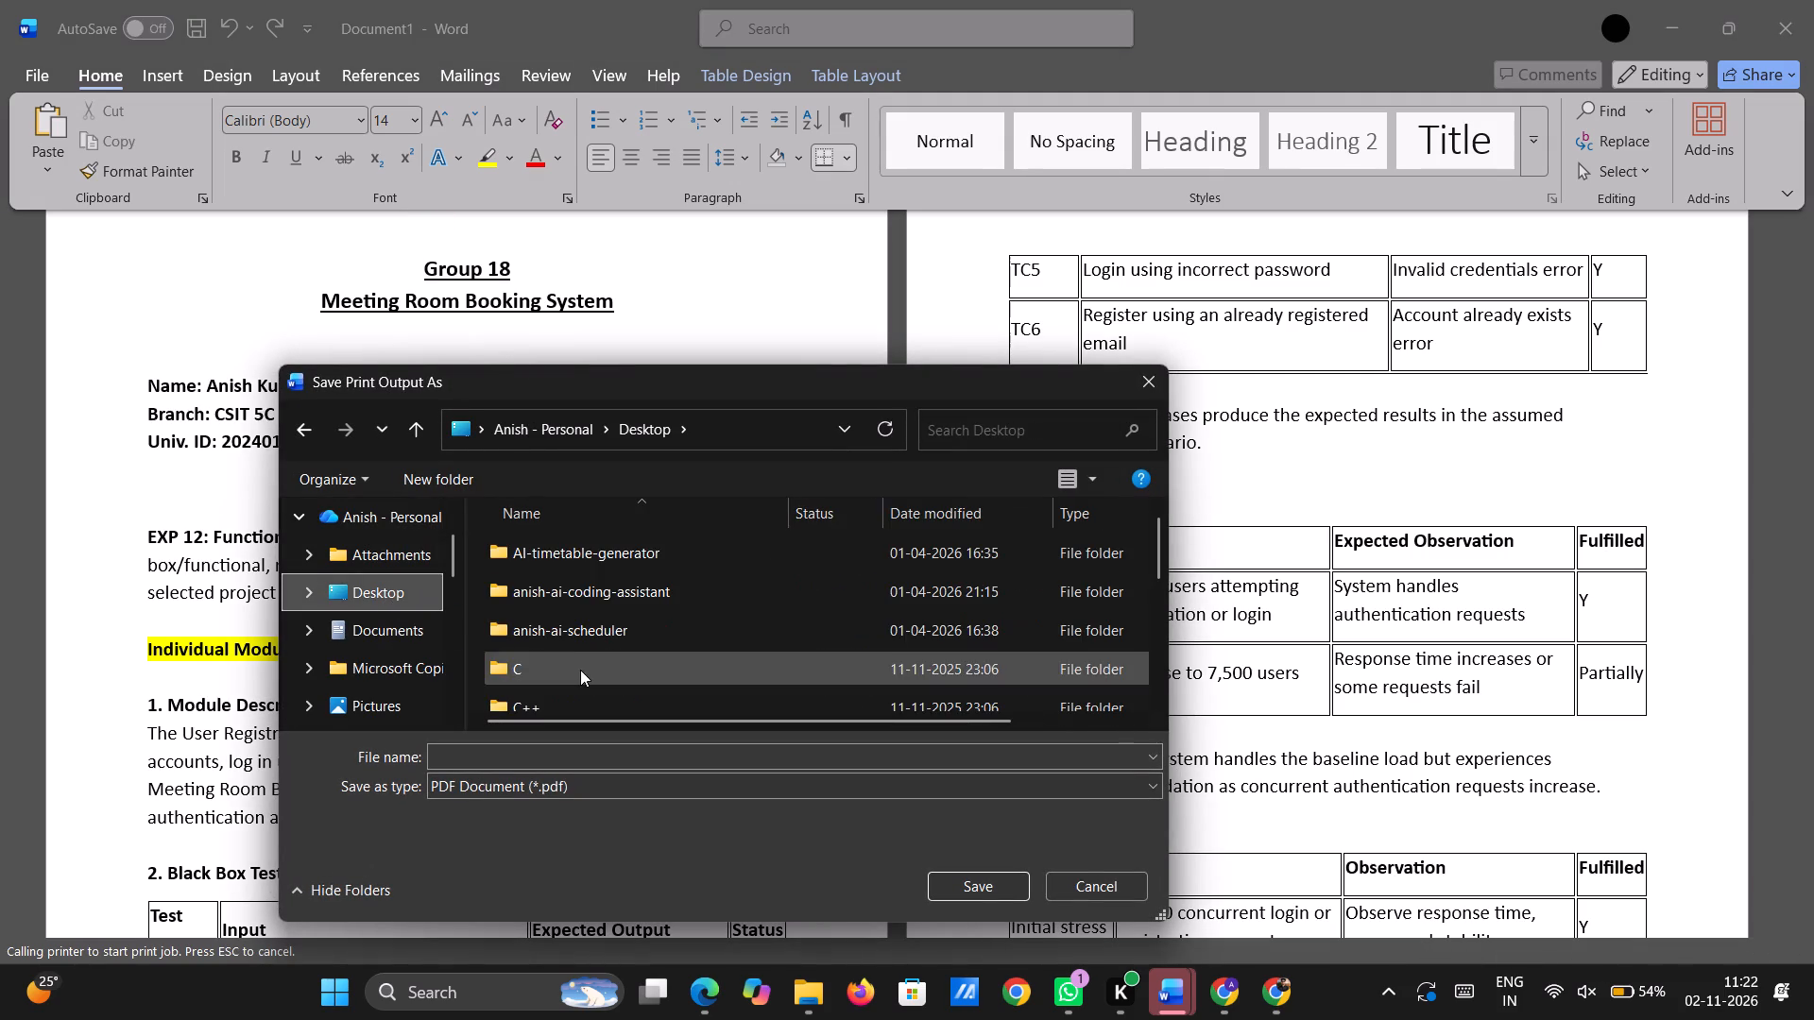
pyautogui.scroll(-2, 575, 673)
pyautogui.scroll(1, 565, 598)
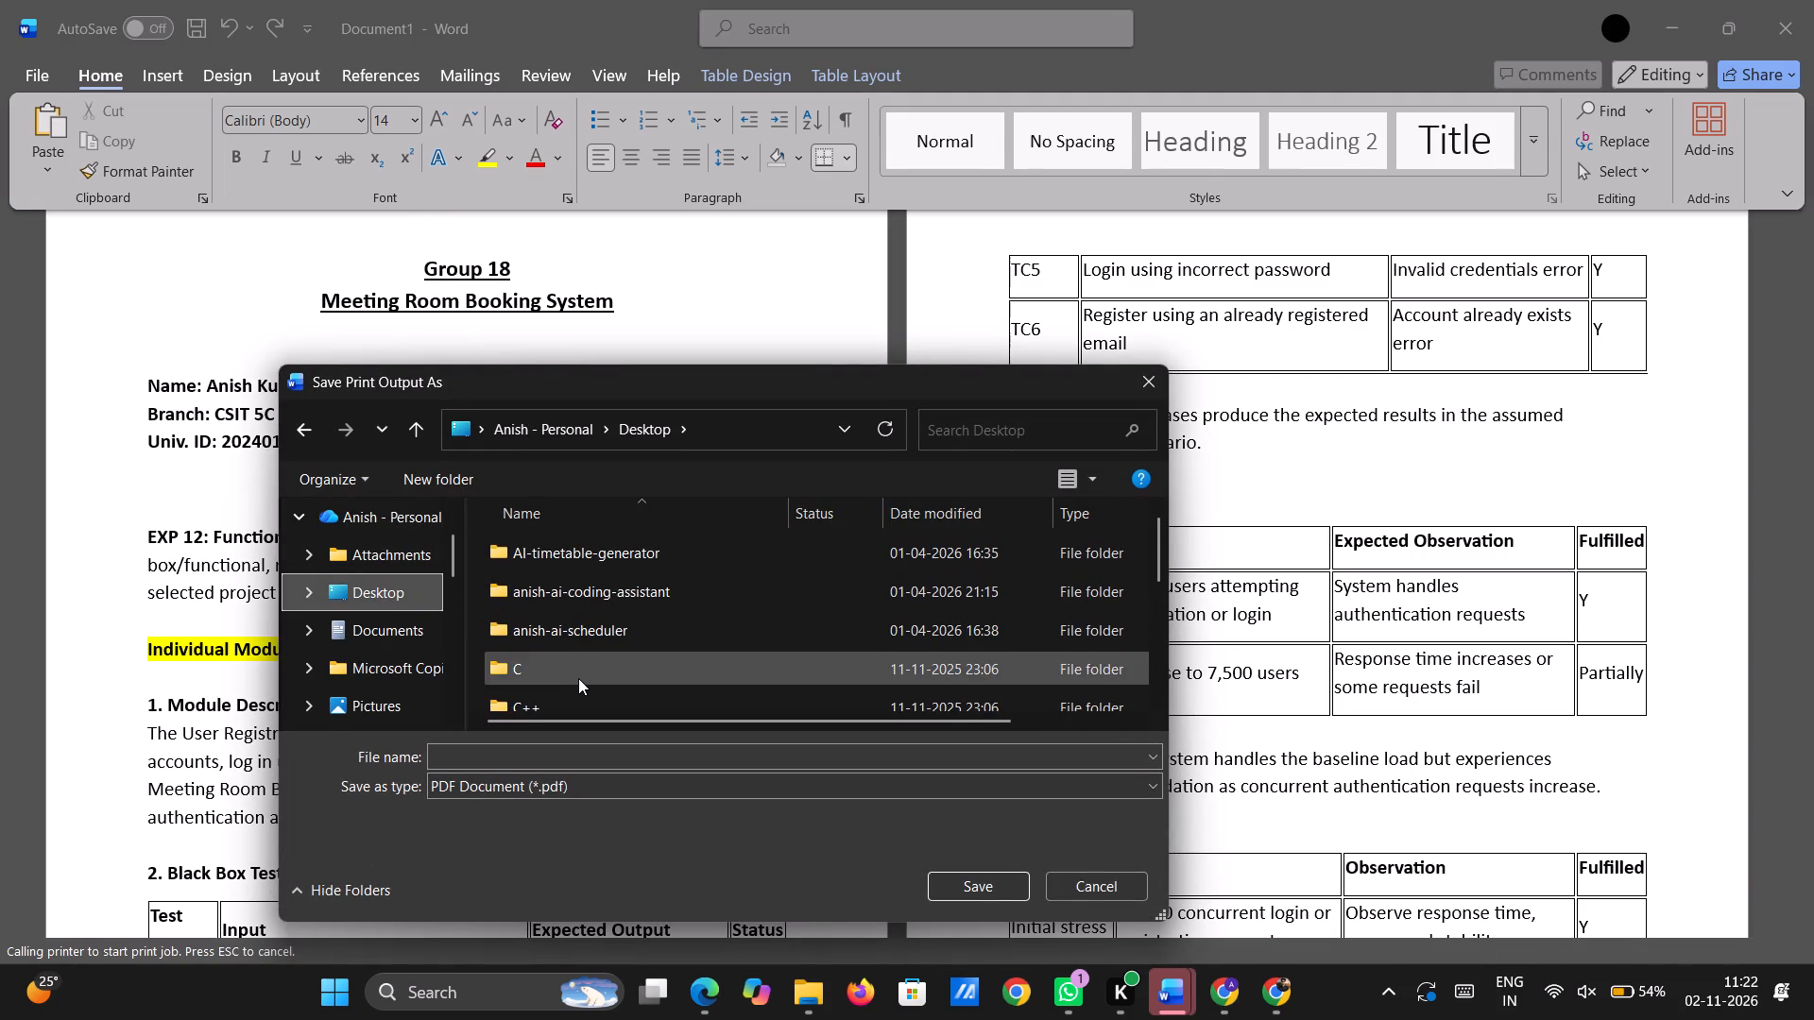
pyautogui.scroll(-1, 578, 678)
pyautogui.doubleClick(562, 670)
pyautogui.doubleClick(601, 654)
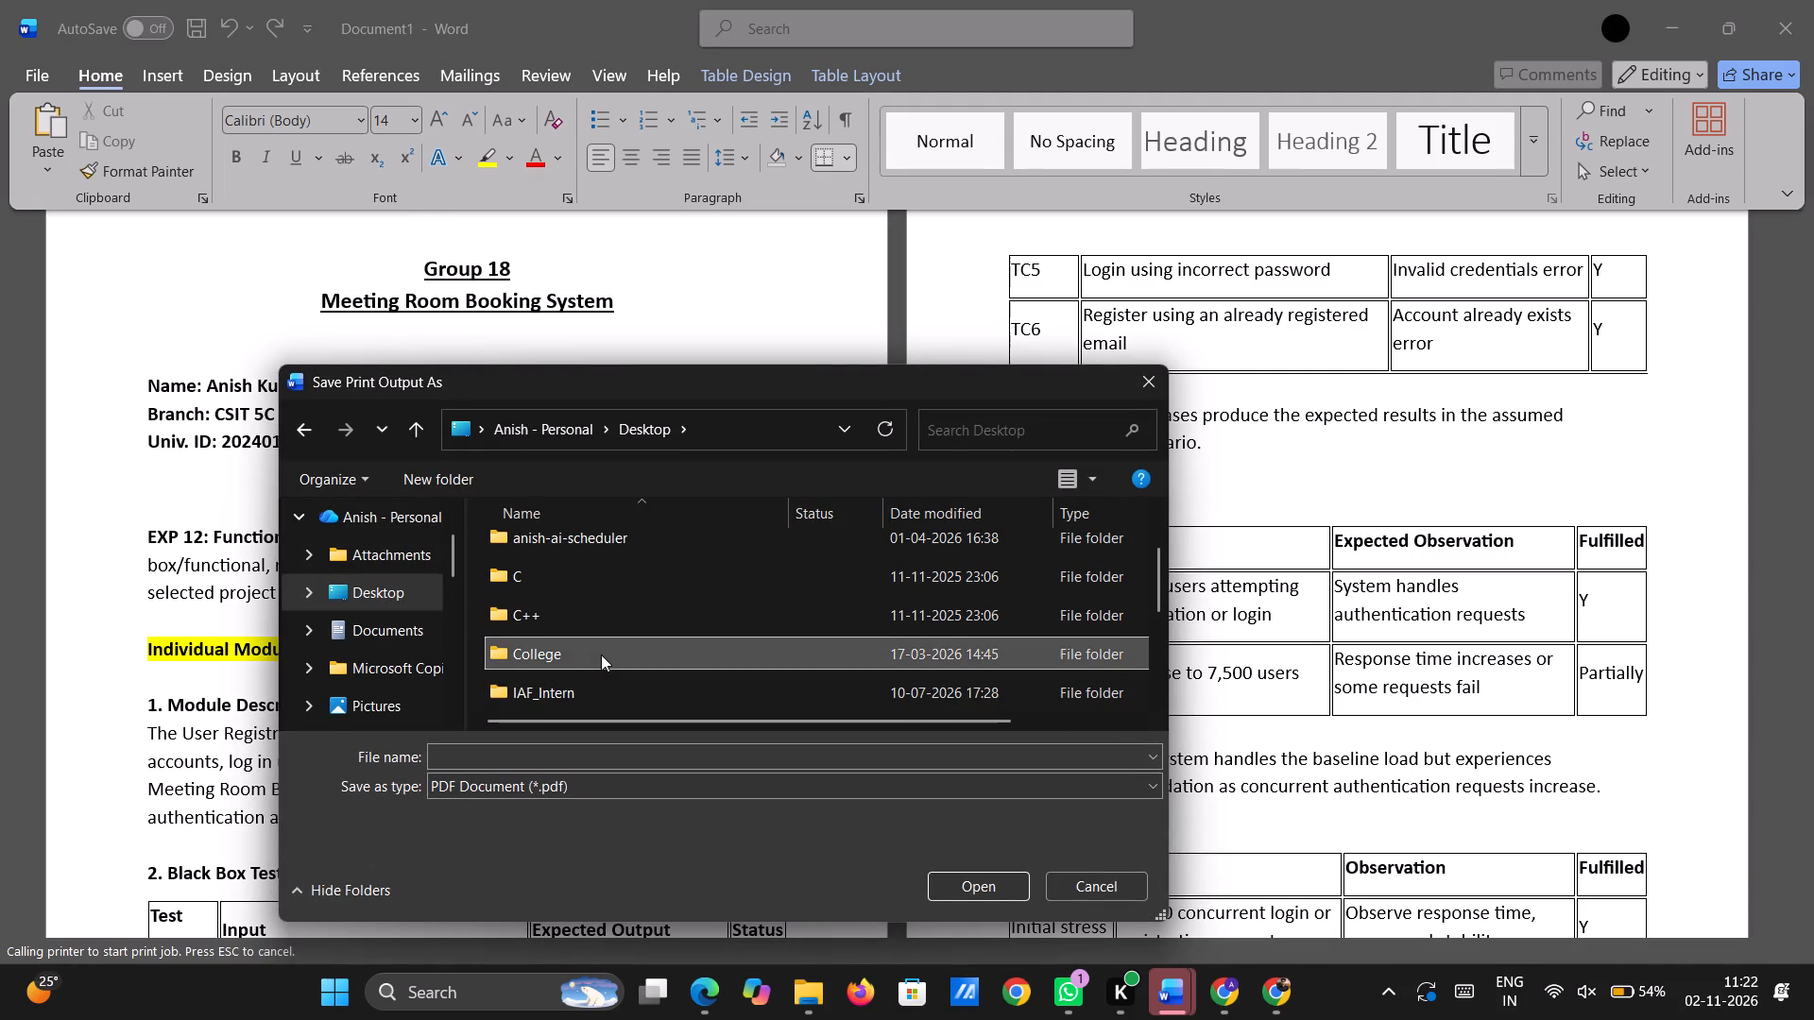
pyautogui.doubleClick(584, 701)
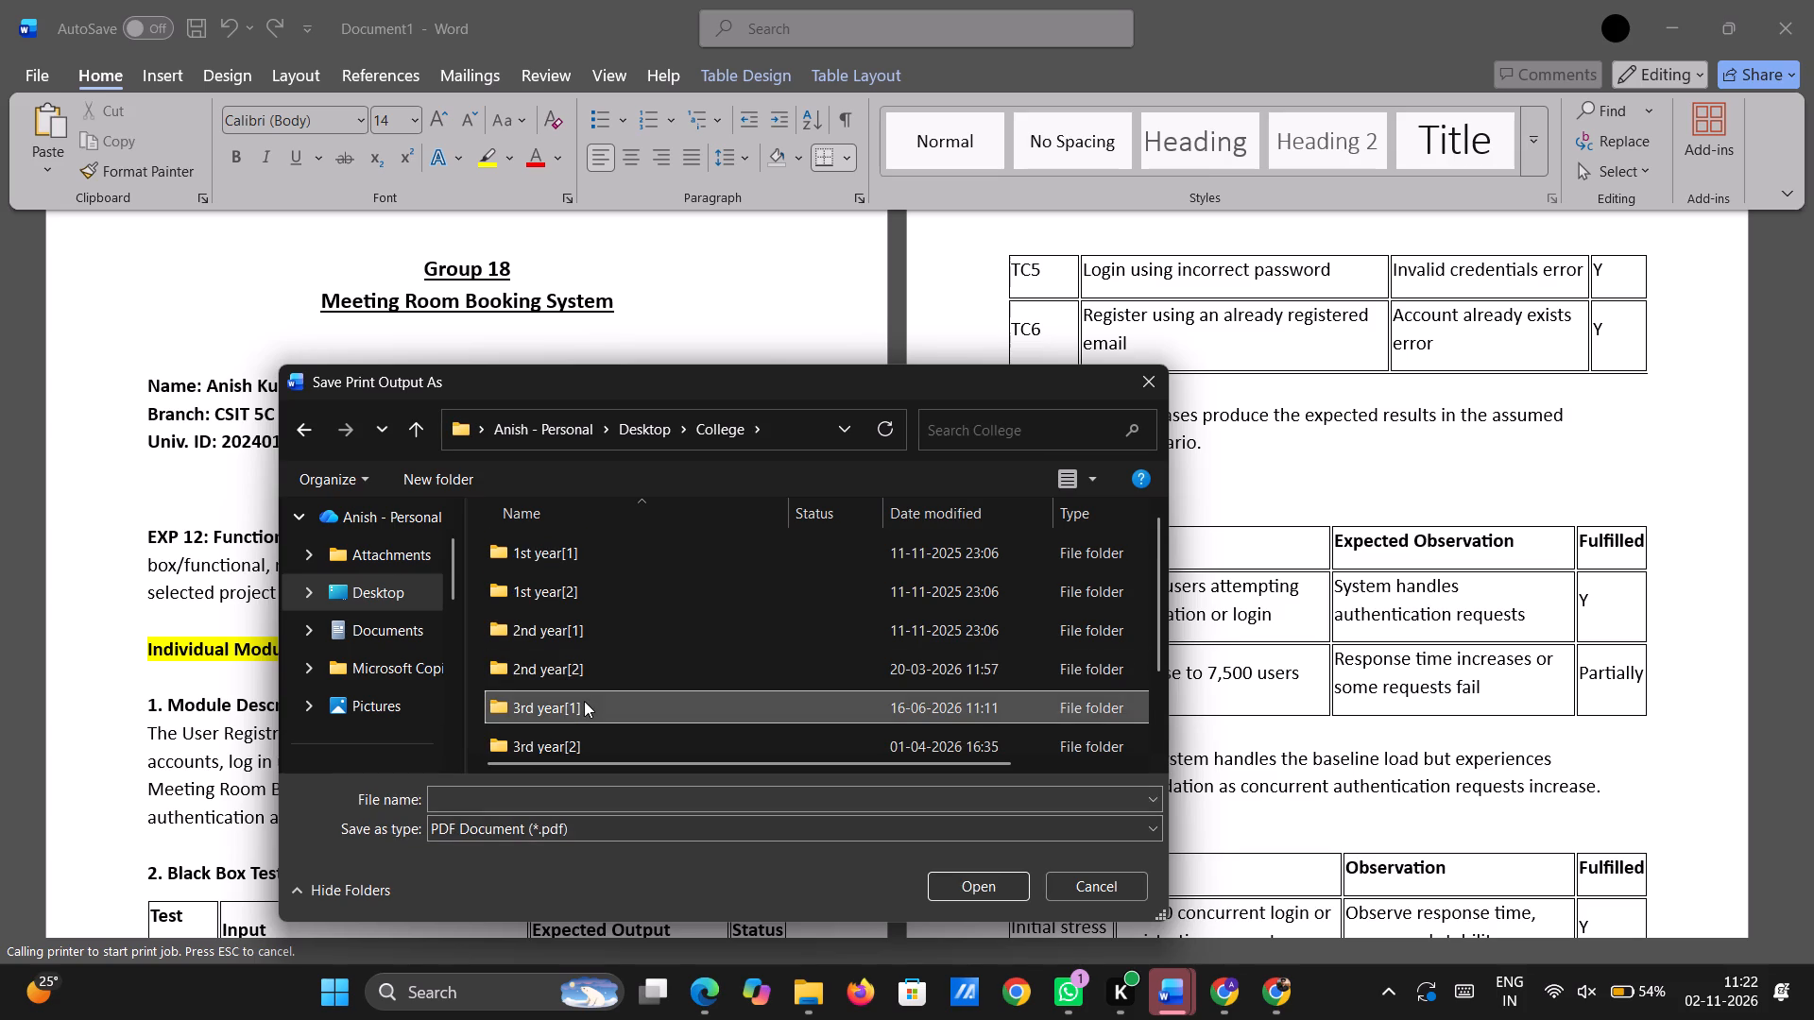
pyautogui.doubleClick(582, 629)
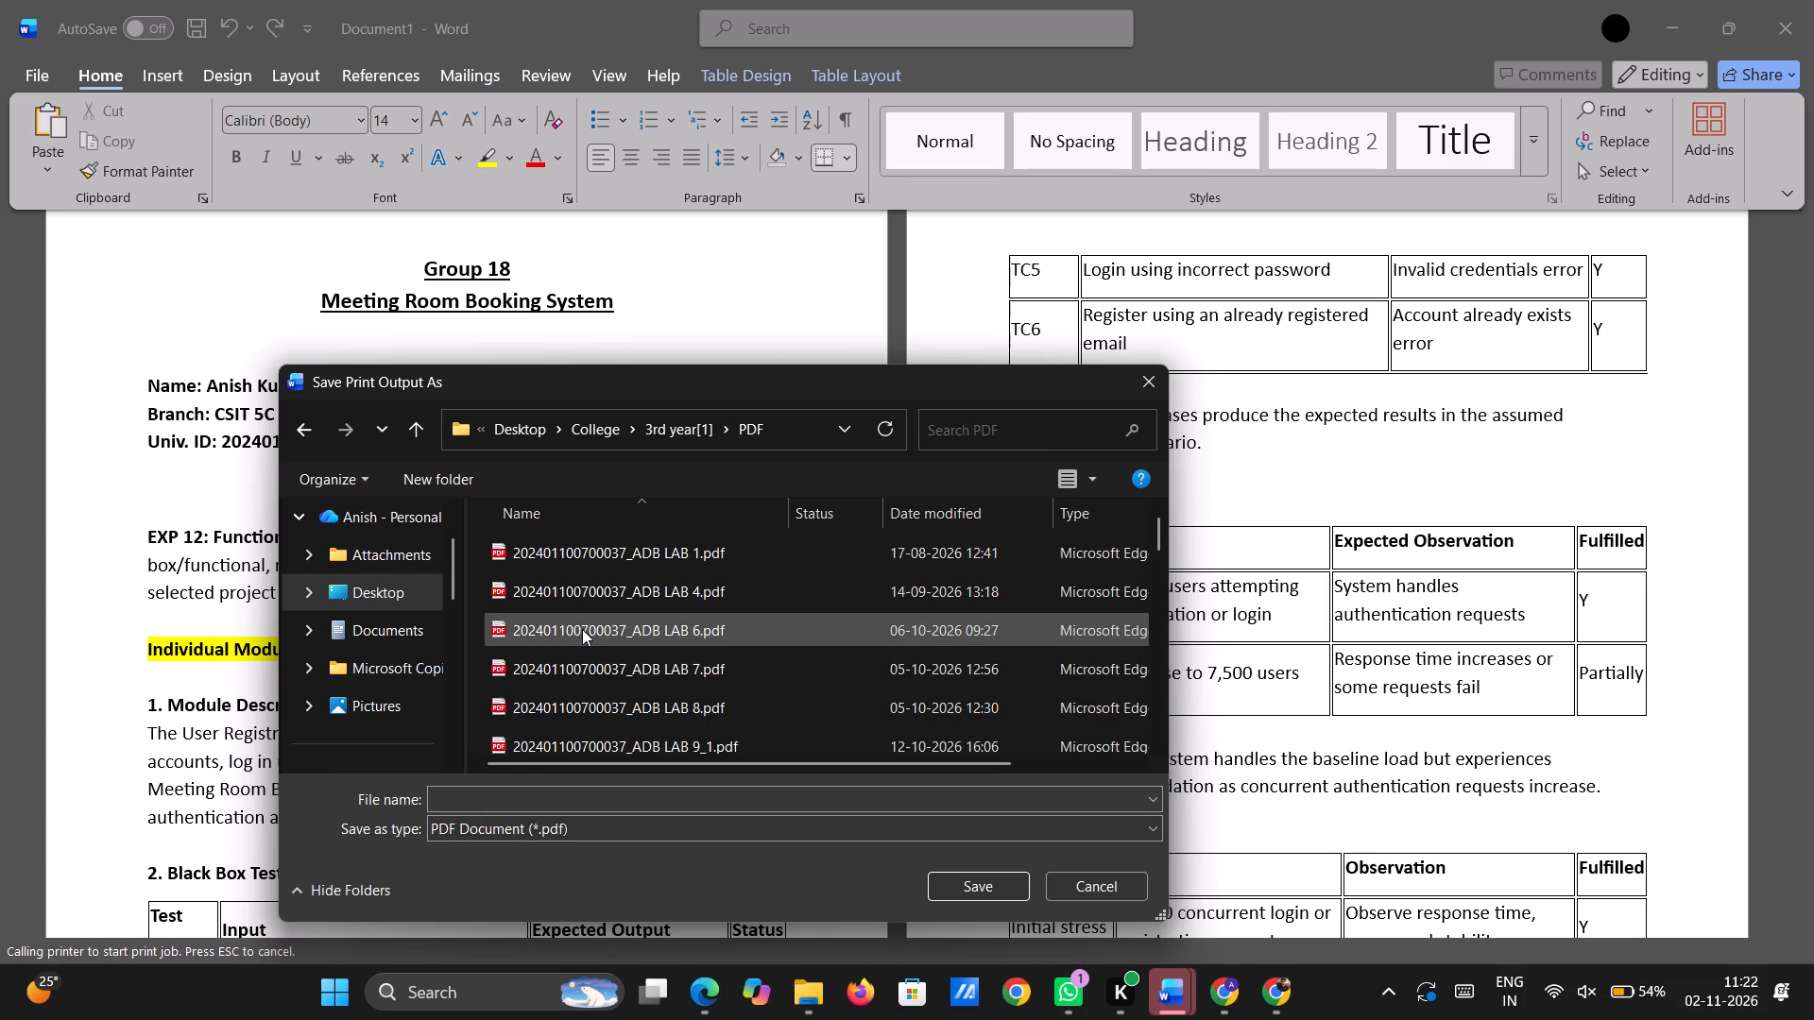
# Reuse the experiment 11 PDF's file name with its ending changed to SEDB_LAB_EXP_12, and save the PDF.
pyautogui.scroll(-1, 582, 629)
pyautogui.scroll(-6, 639, 701)
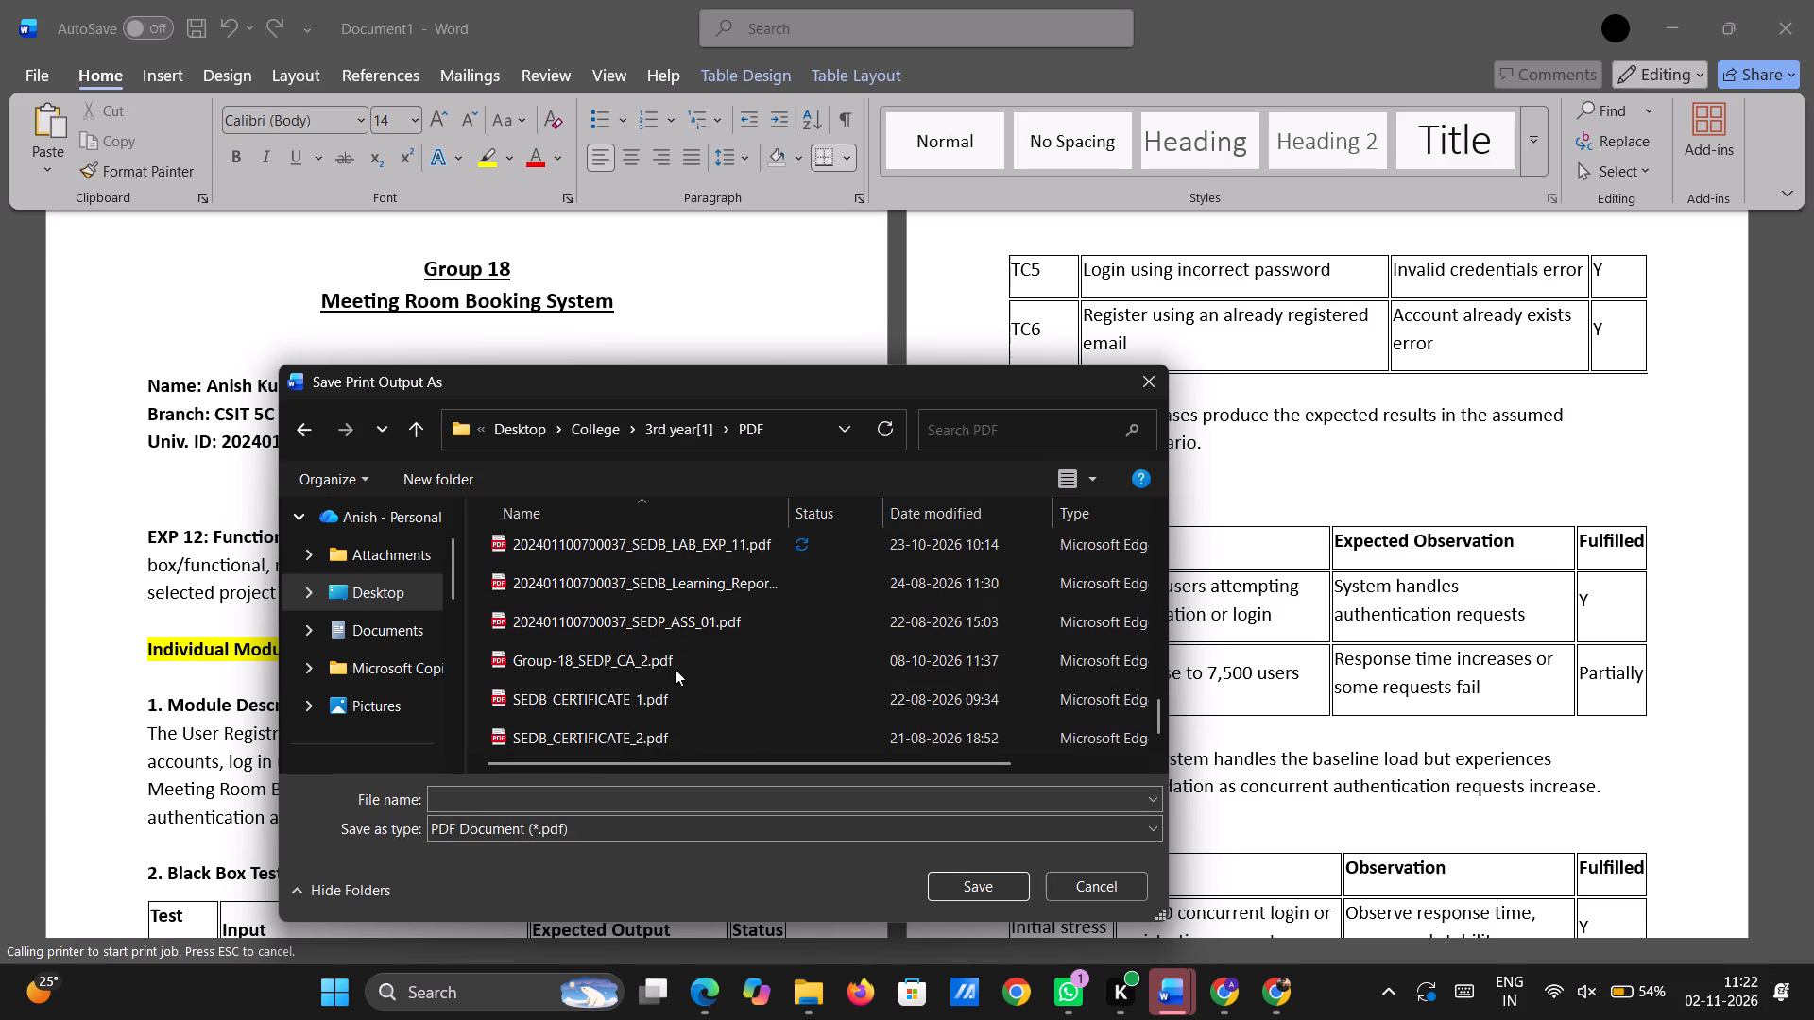
pyautogui.click(673, 545)
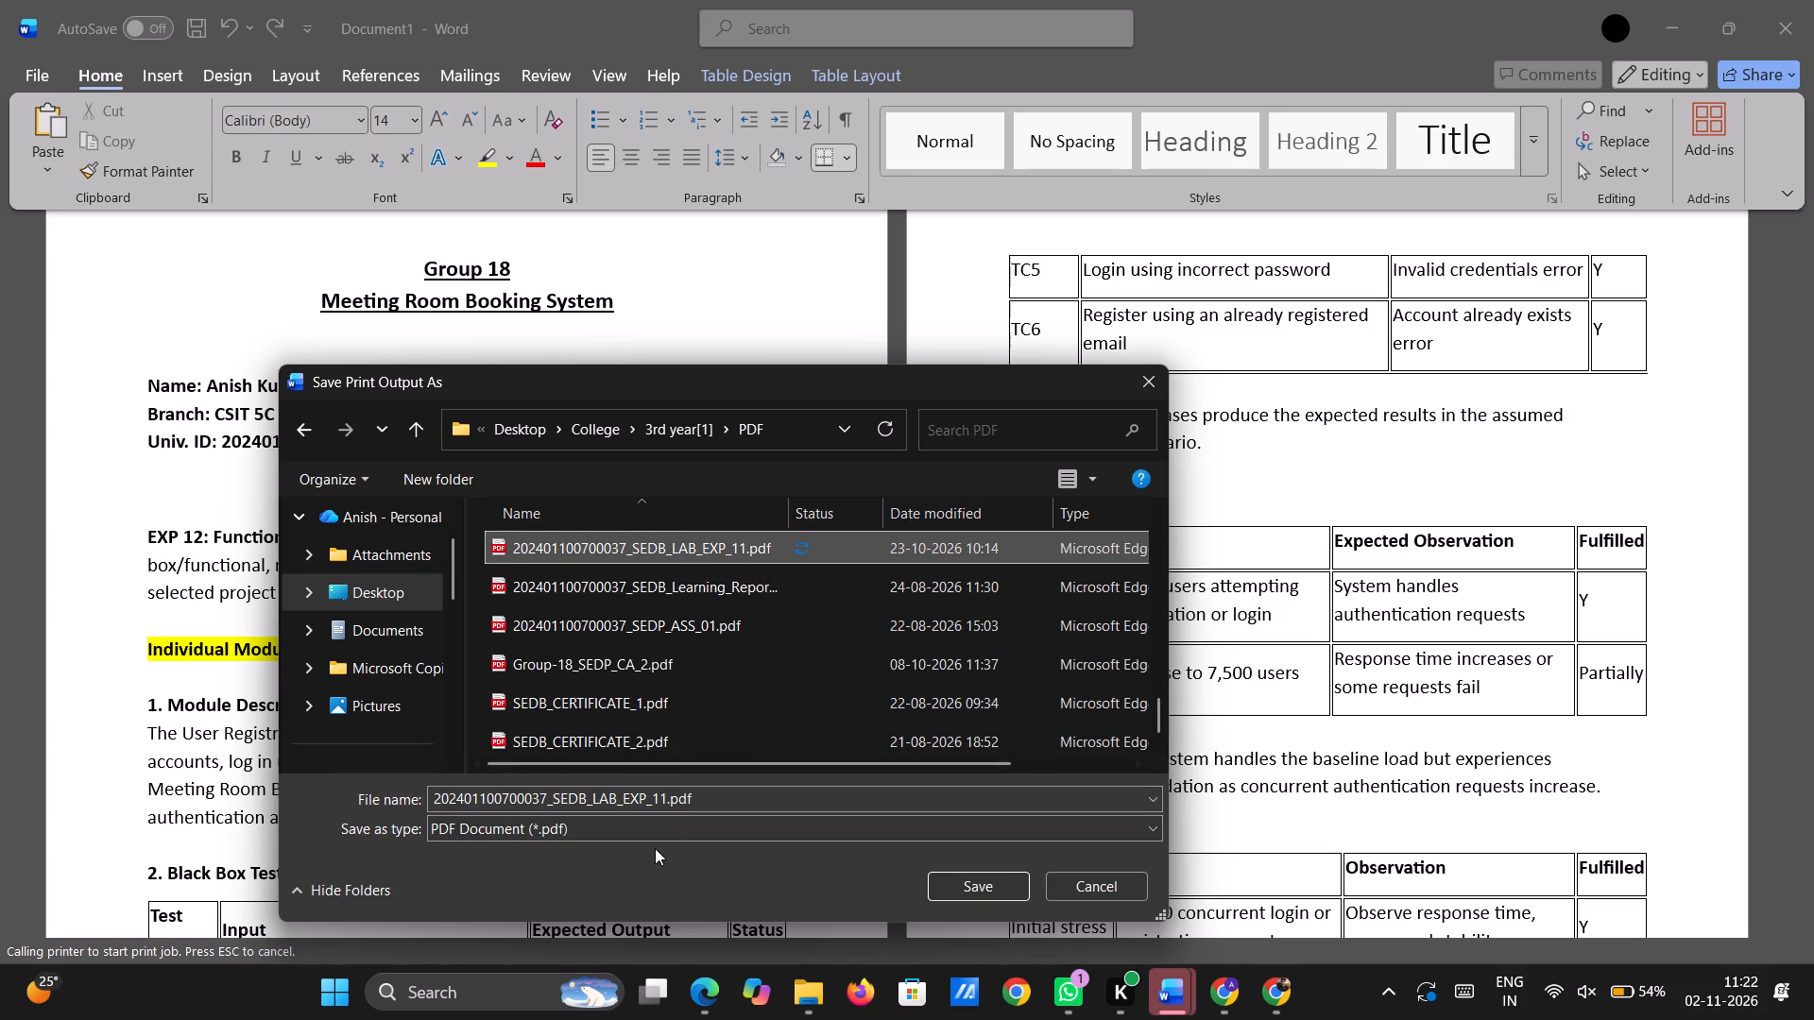
pyautogui.click(664, 798)
pyautogui.click(664, 798)
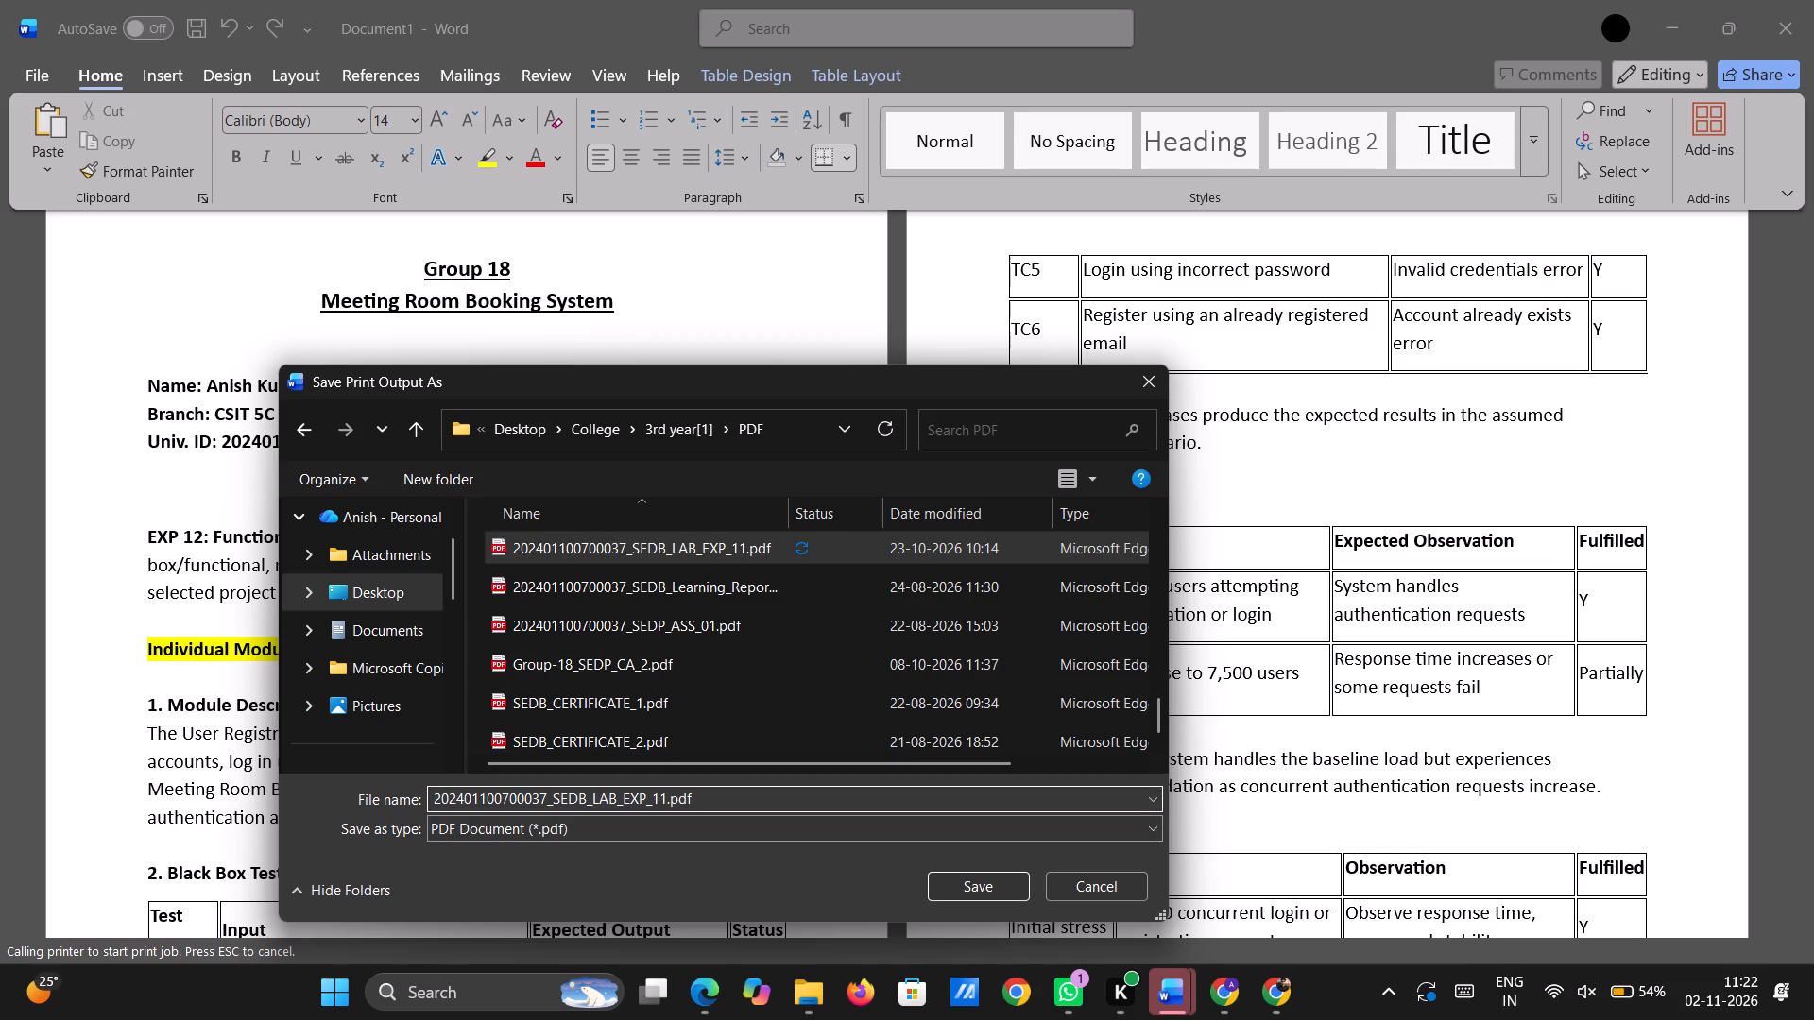
pyautogui.press('BackSpace')
pyautogui.press('2')
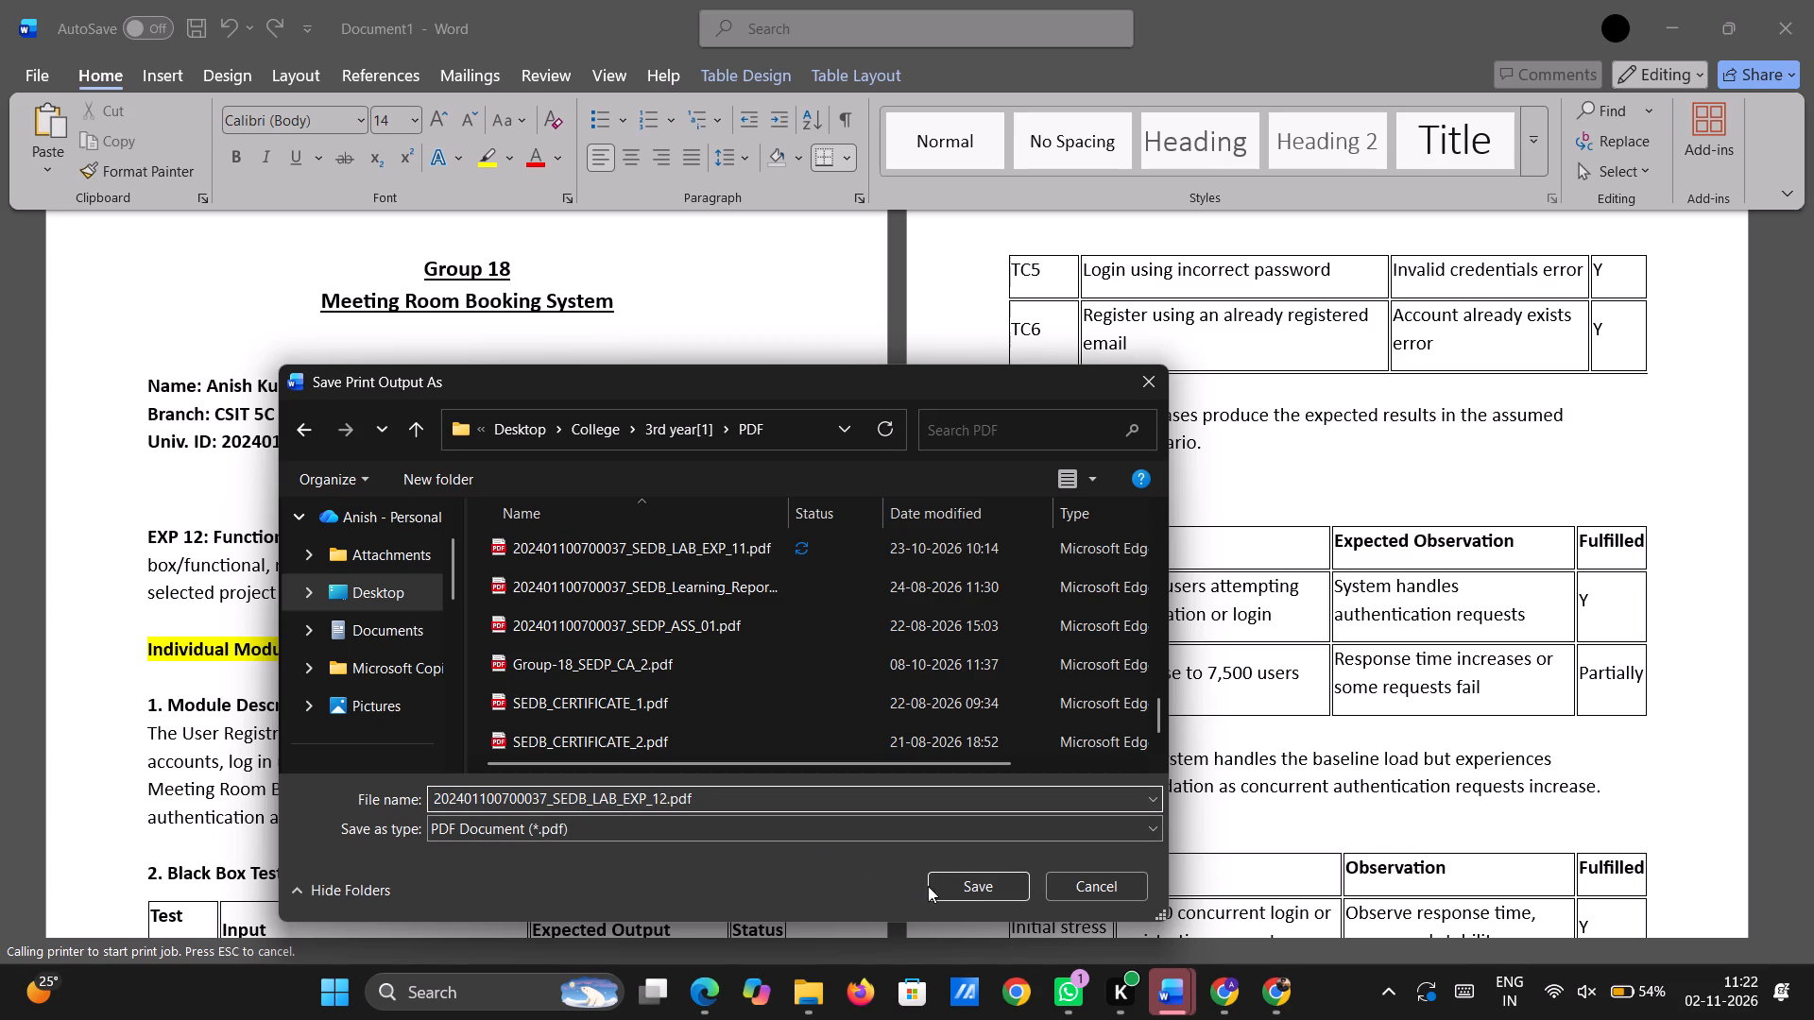
pyautogui.click(973, 879)
# Switch to File Explorer, refresh the PDF folder, and open the SEDB_LAB_EXP_12 PDF in a maximized Edge window.
pyautogui.click(814, 998)
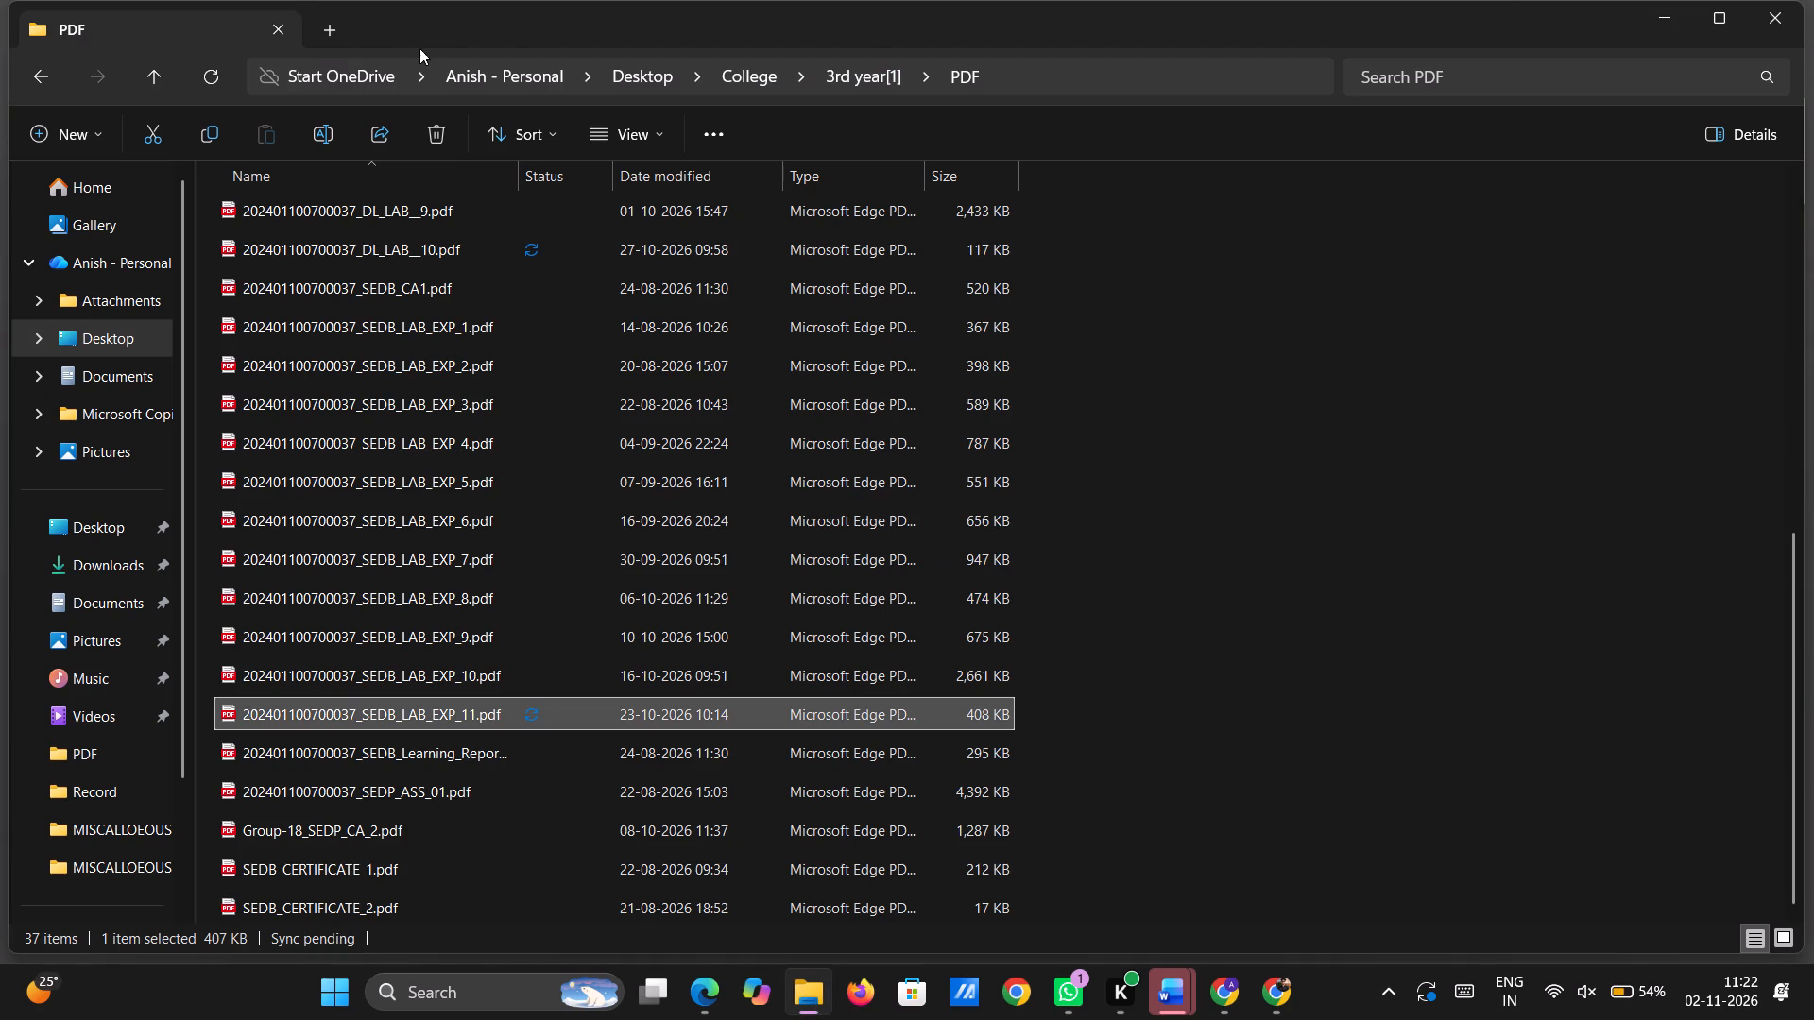
pyautogui.click(219, 74)
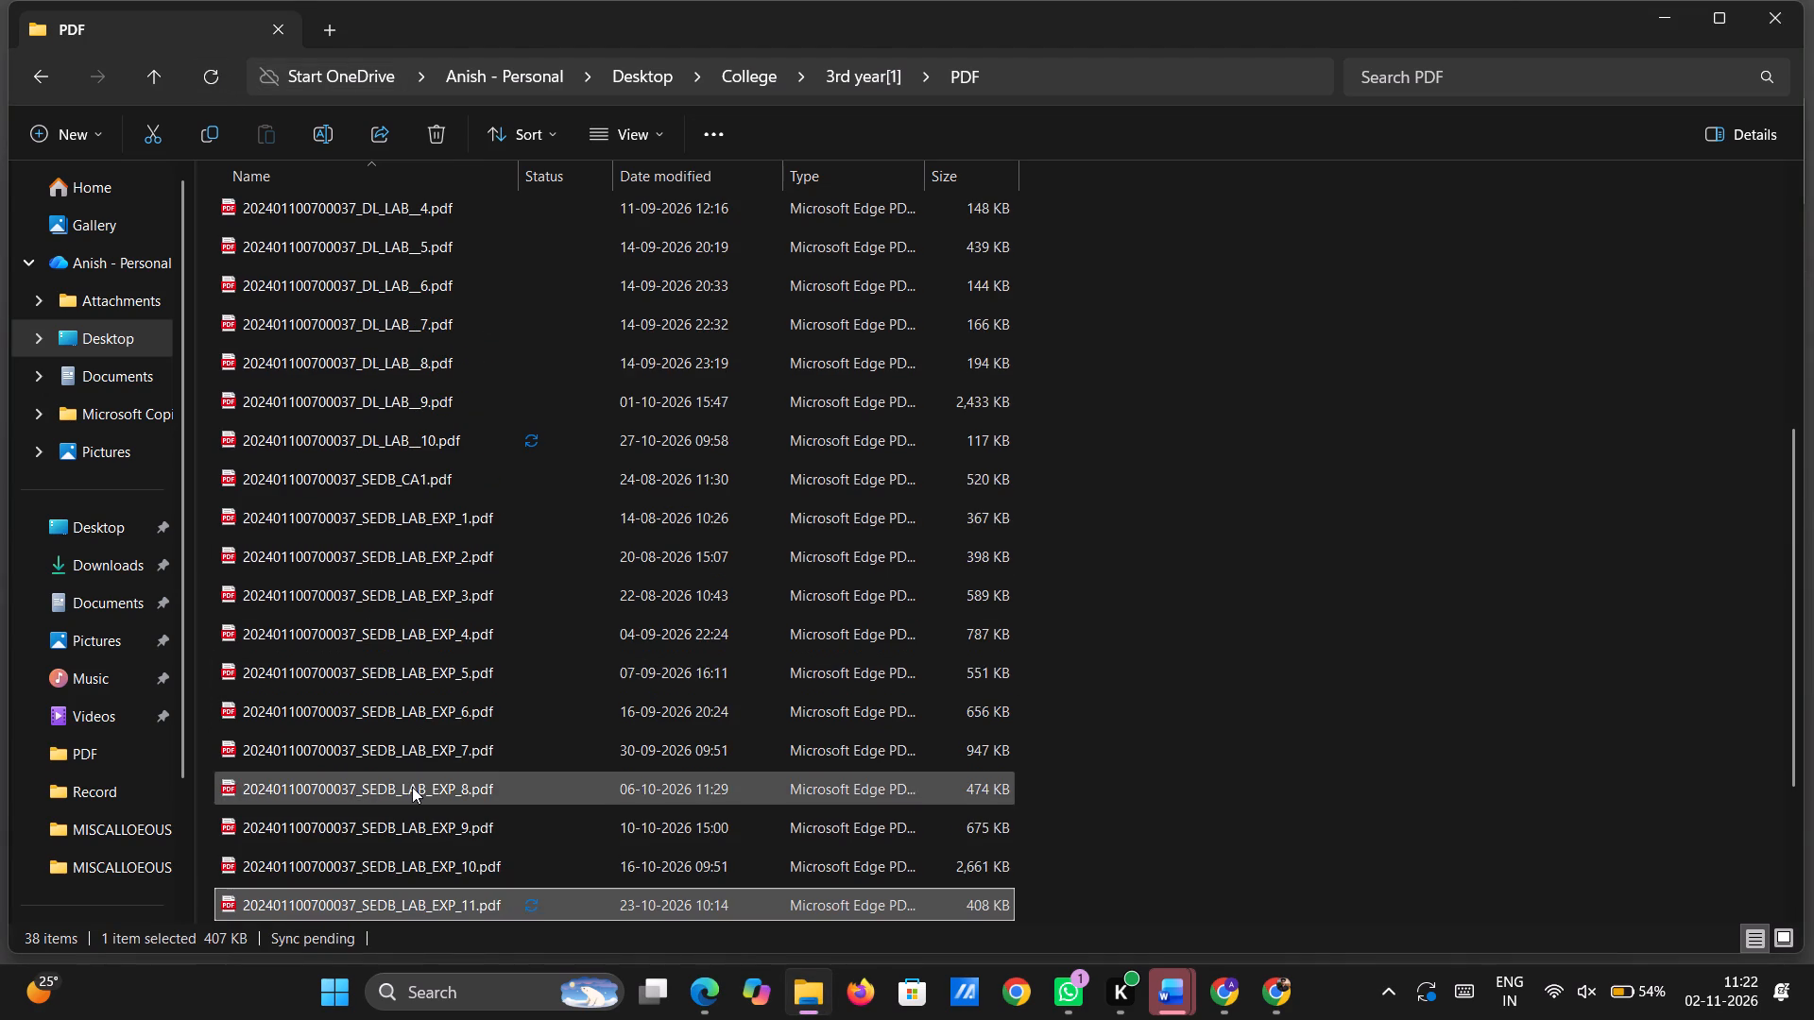
pyautogui.scroll(-1, 427, 833)
pyautogui.doubleClick(428, 867)
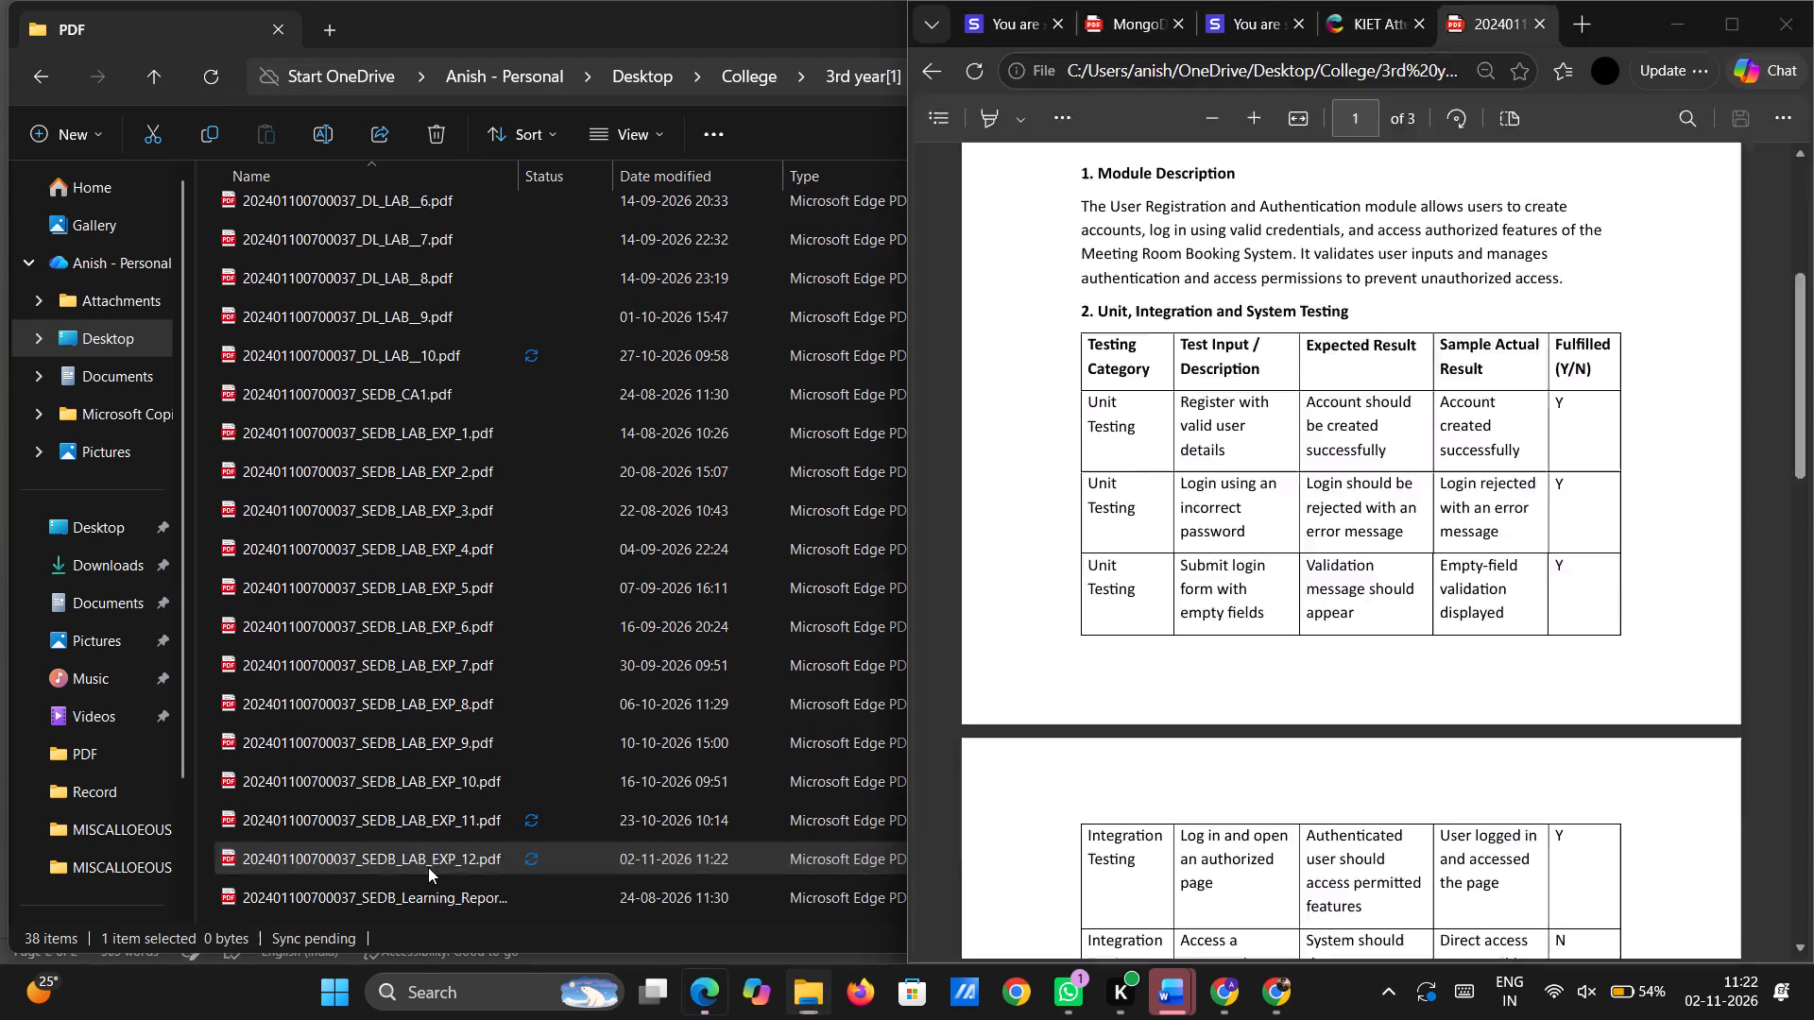
pyautogui.click(1735, 16)
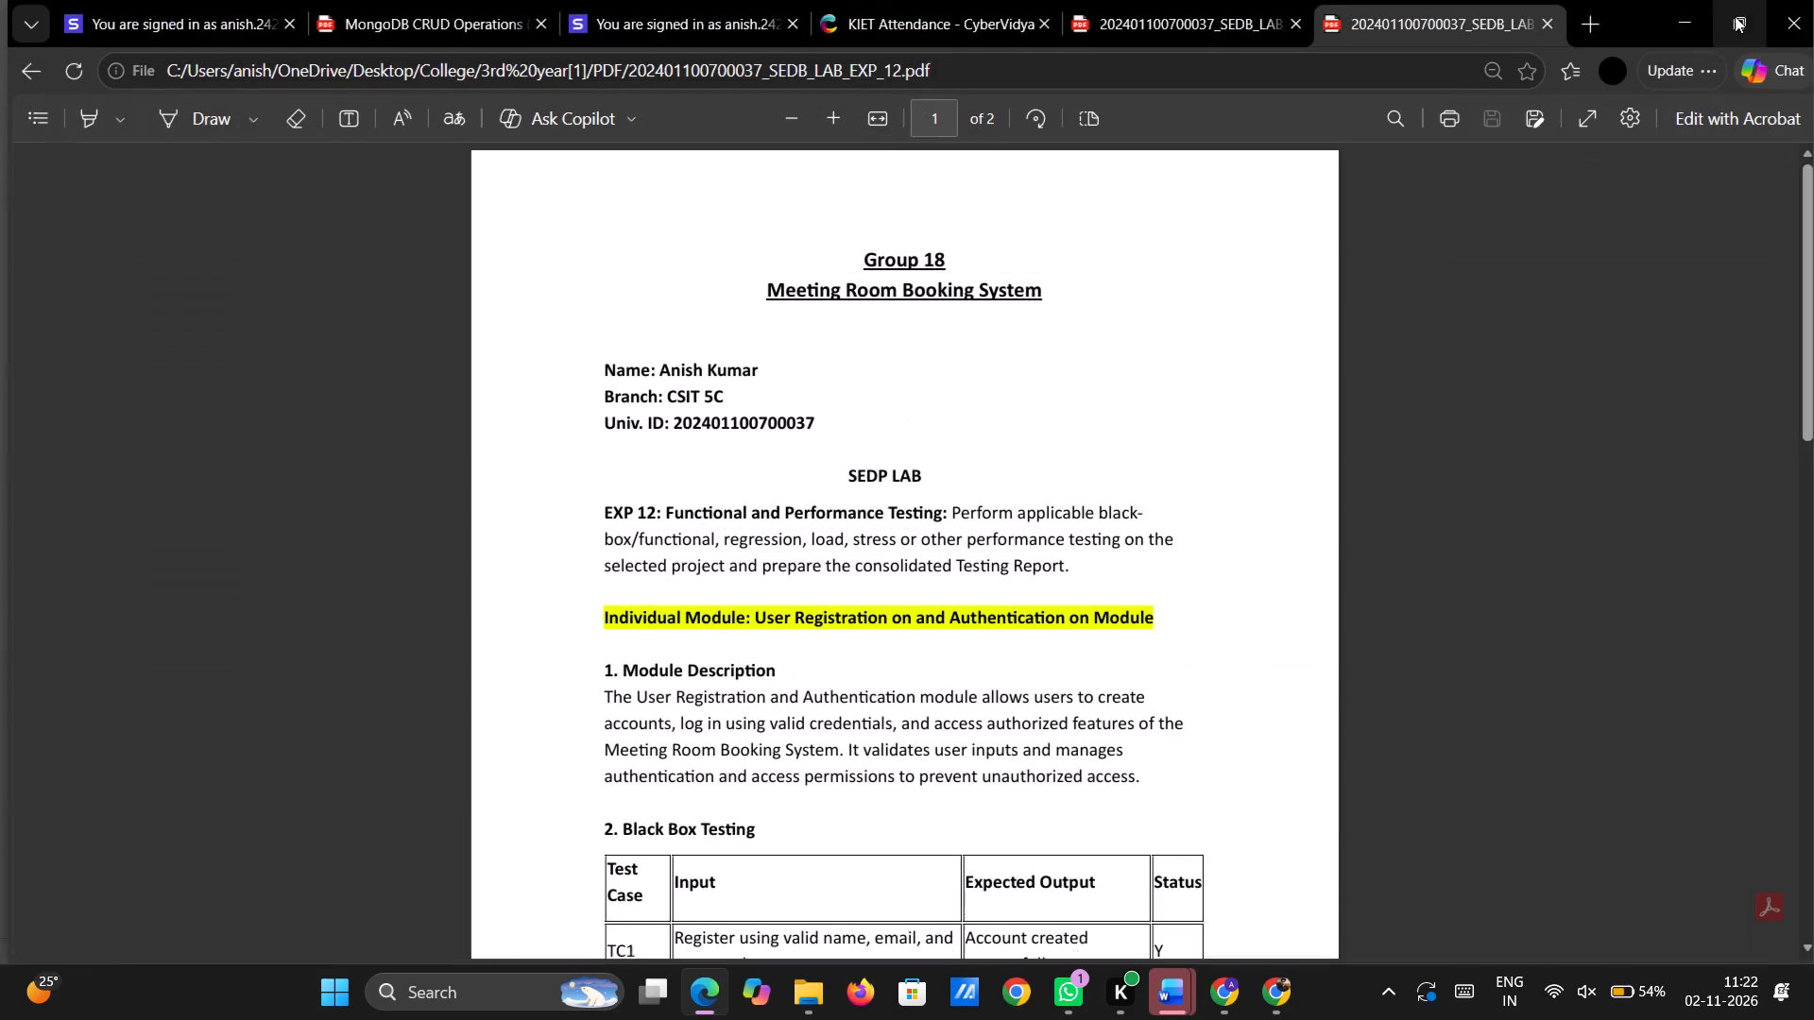
# Switch to the open SEDB_LAB_EXP_11 PDF and examine its layout and sections for comparison with the experiment 12 report.
pyautogui.click(1124, 8)
pyautogui.scroll(6, 1013, 679)
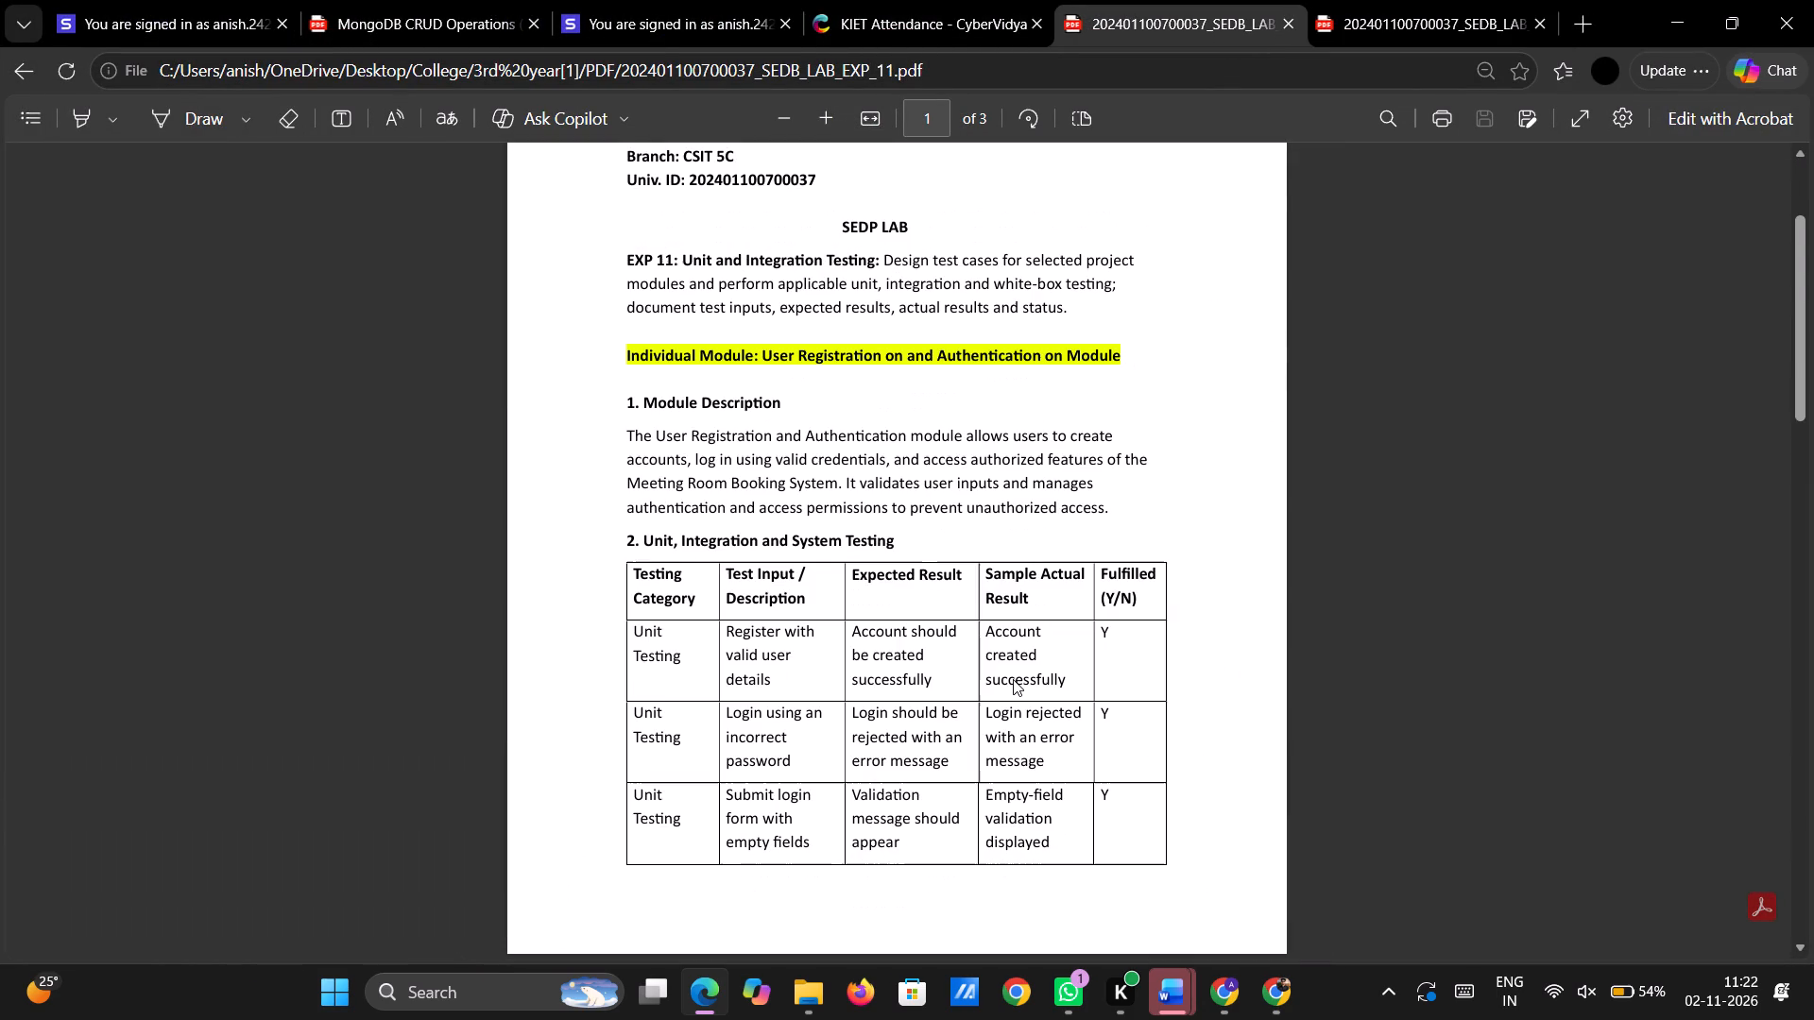